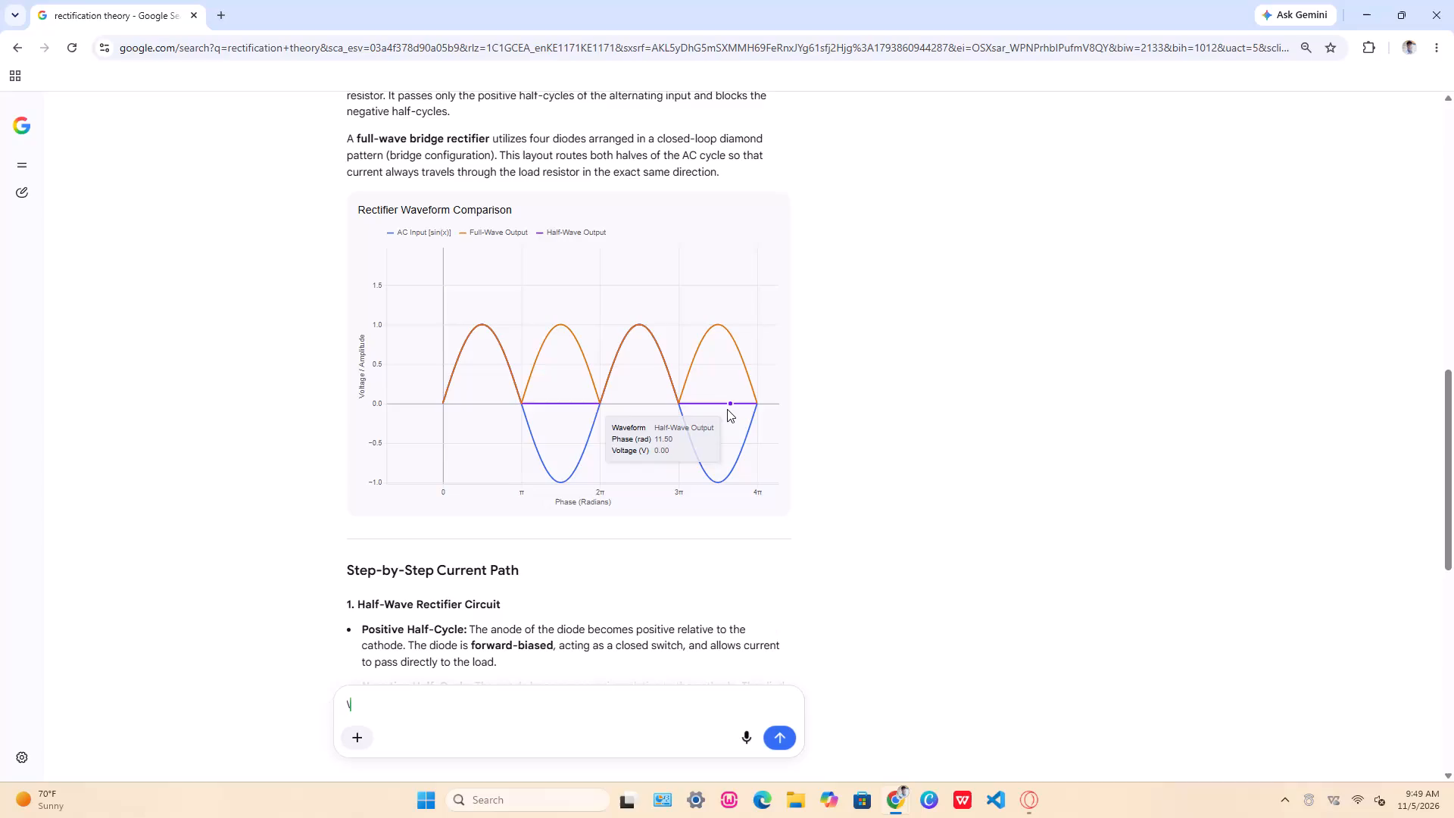
Close both browser windows, the one with the rectification theory search and the one with the new tab page.
{"action": "right_click_drag", "start_coordinate": [1413, 657], "coordinate": [1453, 614]}
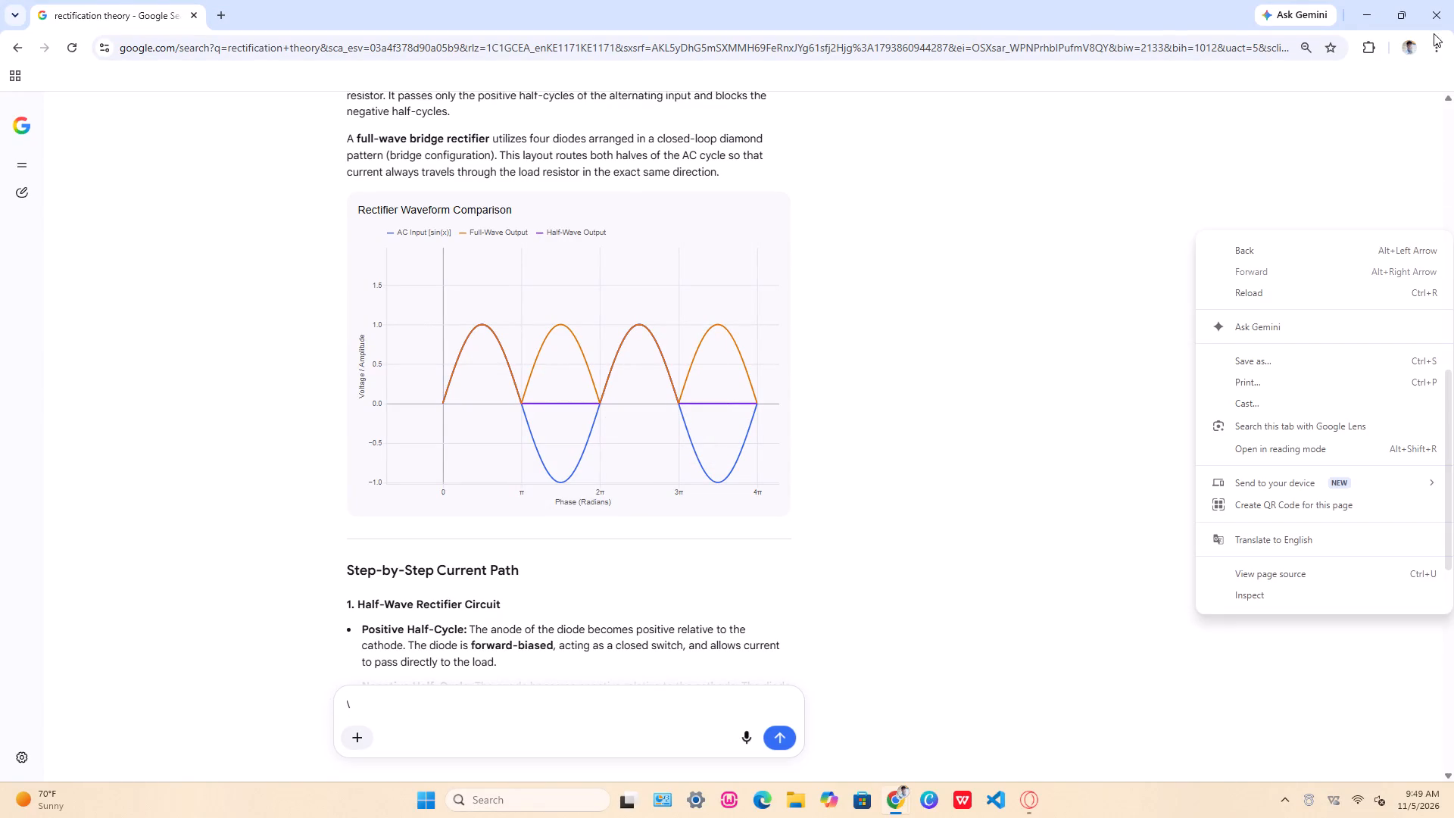
{"action": "left_click_drag", "start_coordinate": [1043, 2], "coordinate": [1050, 2]}
{"action": "left_click_drag", "start_coordinate": [1053, 0], "coordinate": [987, 142]}
{"action": "left_click_drag", "start_coordinate": [1361, 337], "coordinate": [1351, 336]}
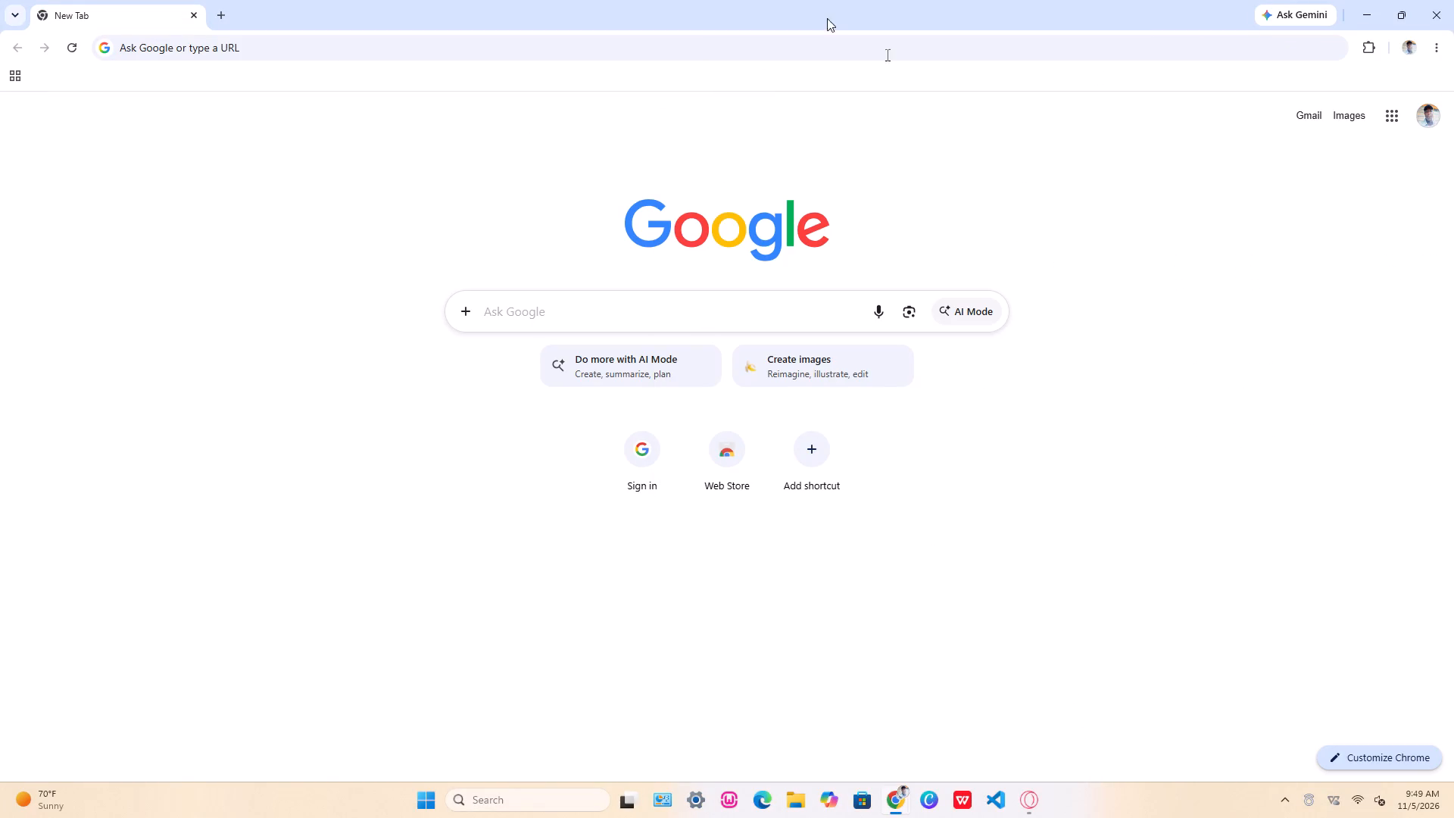
{"action": "left_click_drag", "start_coordinate": [1259, 508], "coordinate": [1236, 501]}
{"action": "scroll", "coordinate": [1453, 0], "scroll_direction": "up", "scroll_amount": 4}
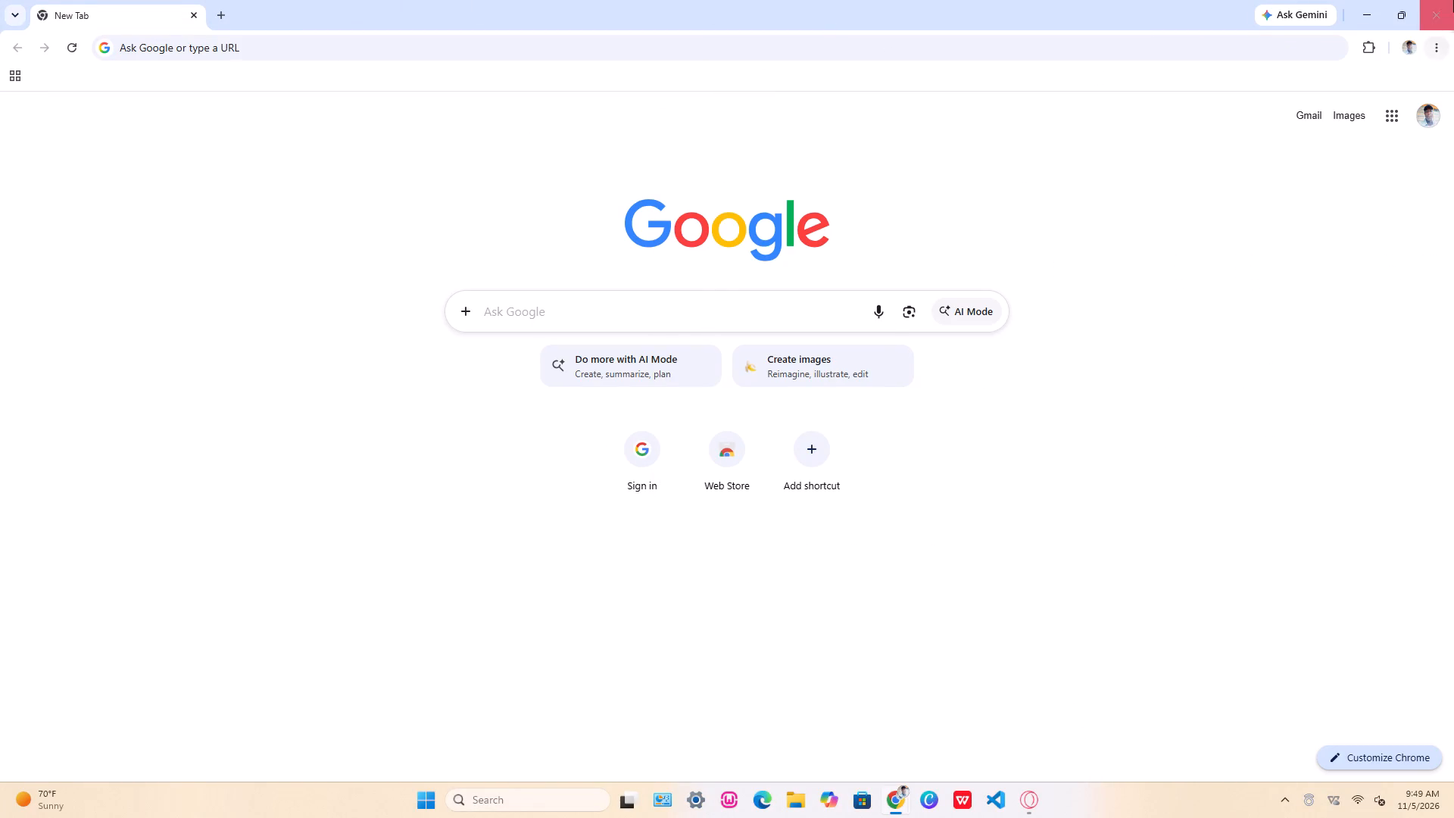
{"action": "left_click", "coordinate": [1435, 12]}
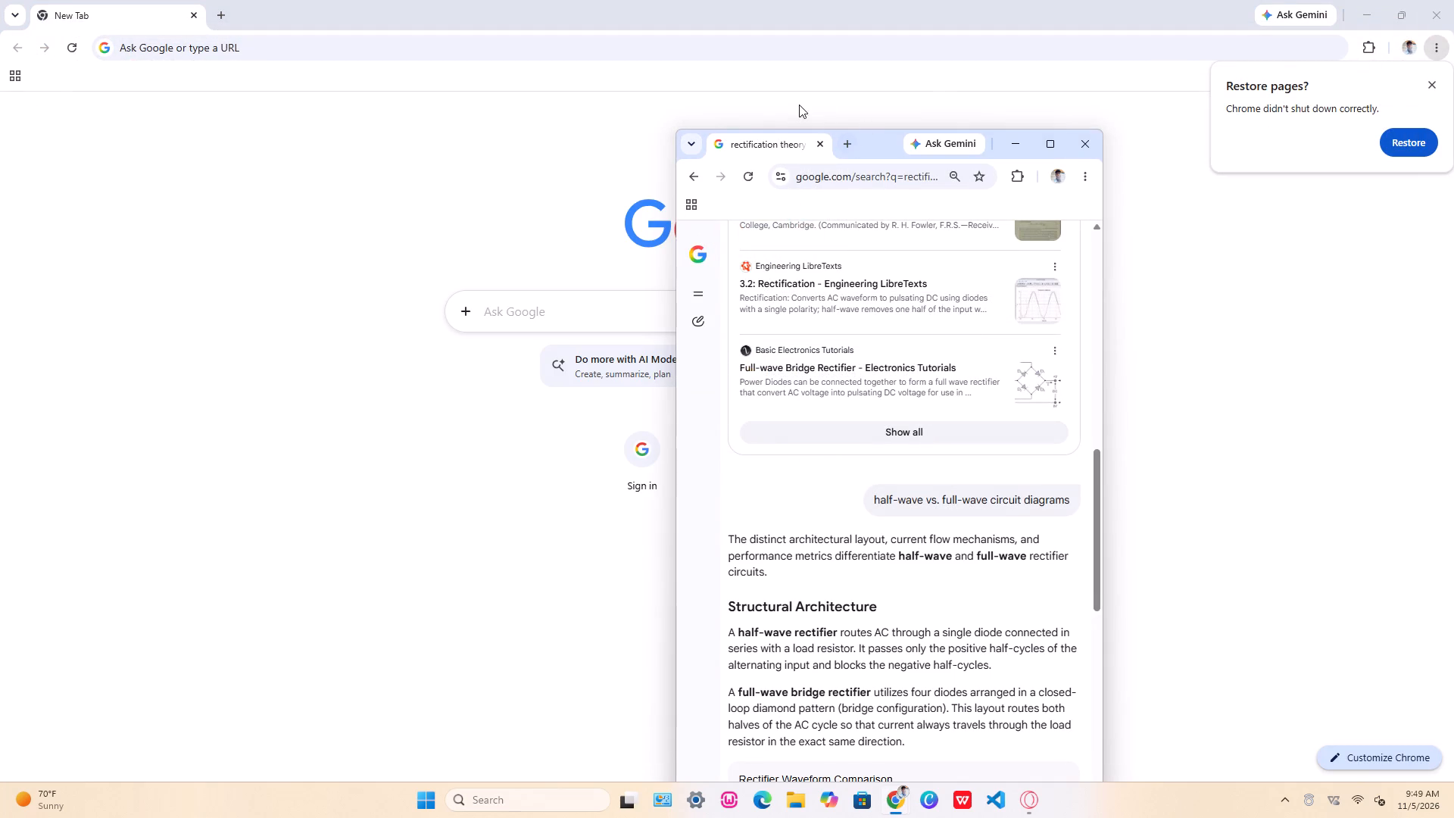
{"action": "left_click", "coordinate": [1084, 148]}
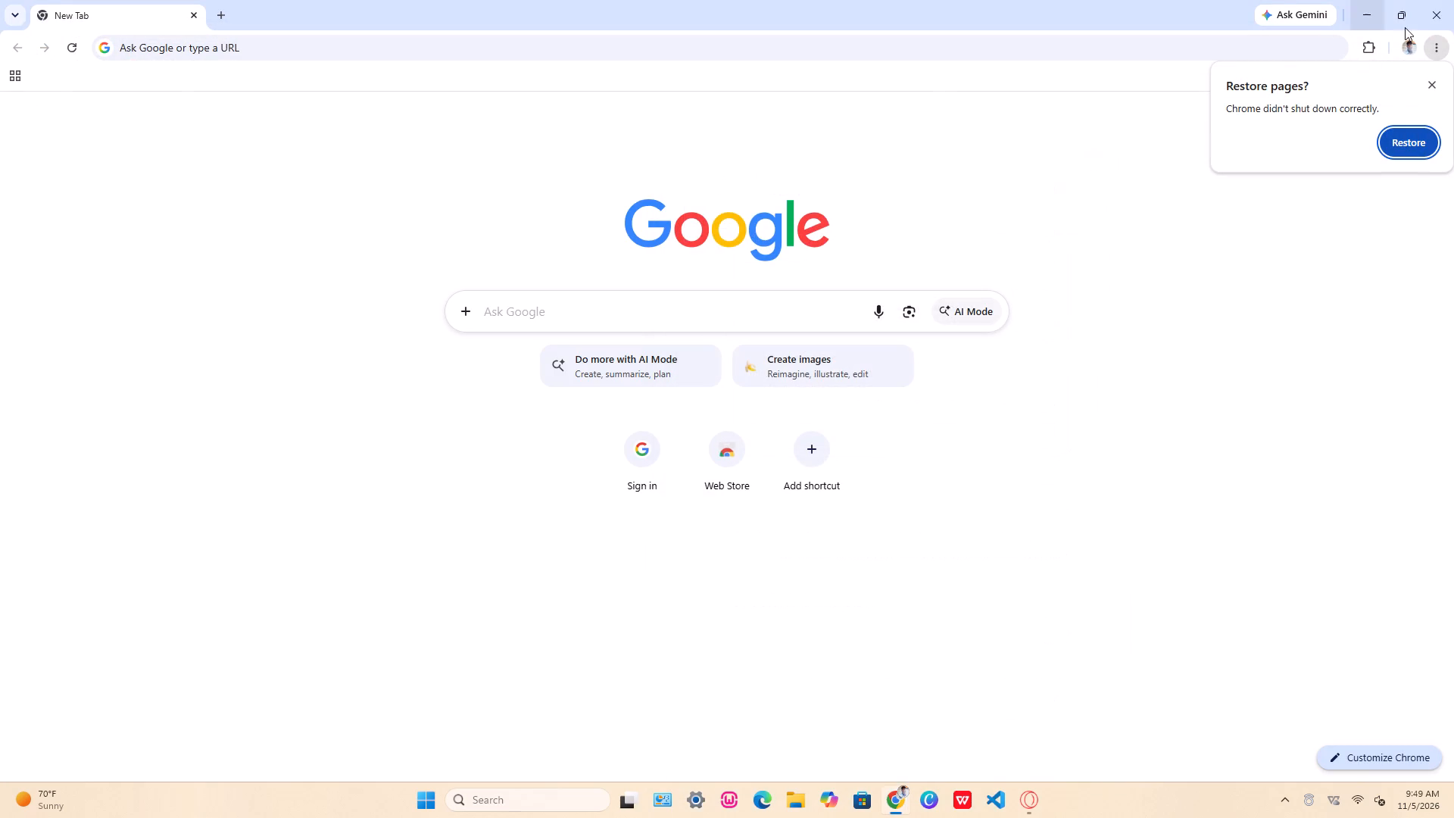
{"action": "left_click", "coordinate": [1443, 23]}
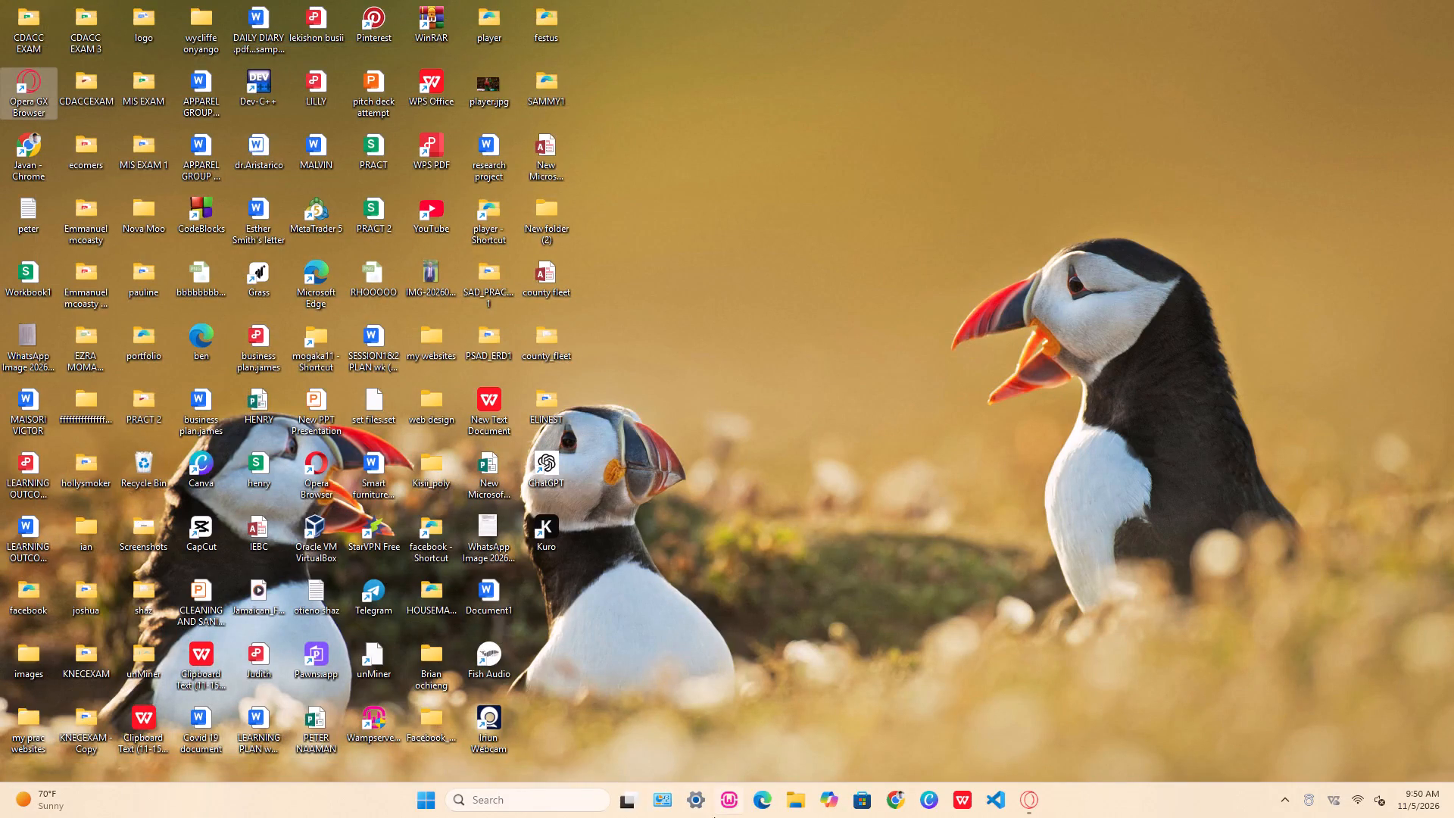
Open Windows Settings in a maximized window and go to the System category.
{"action": "left_click", "coordinate": [698, 803]}
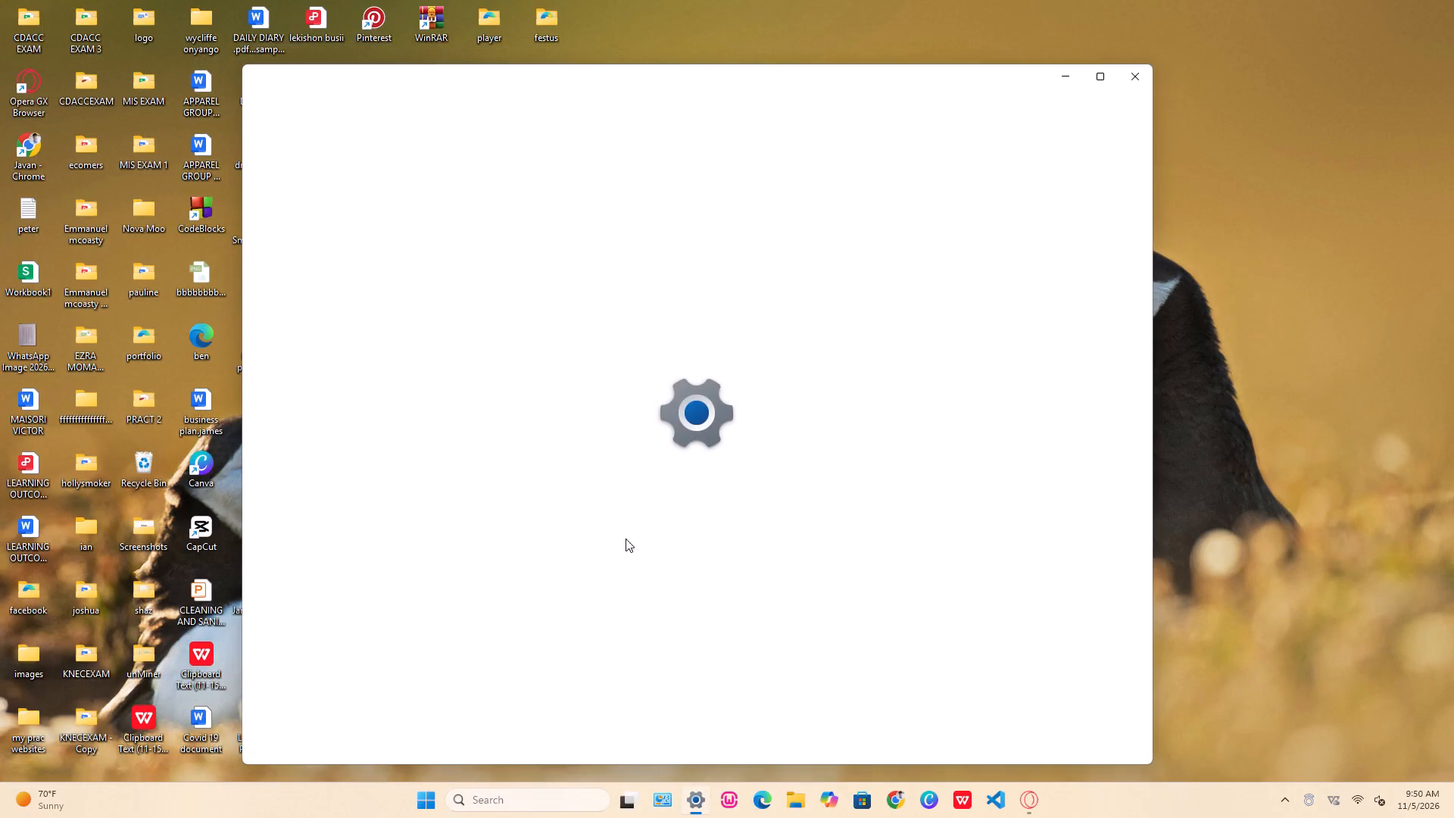
{"action": "left_click", "coordinate": [1096, 73]}
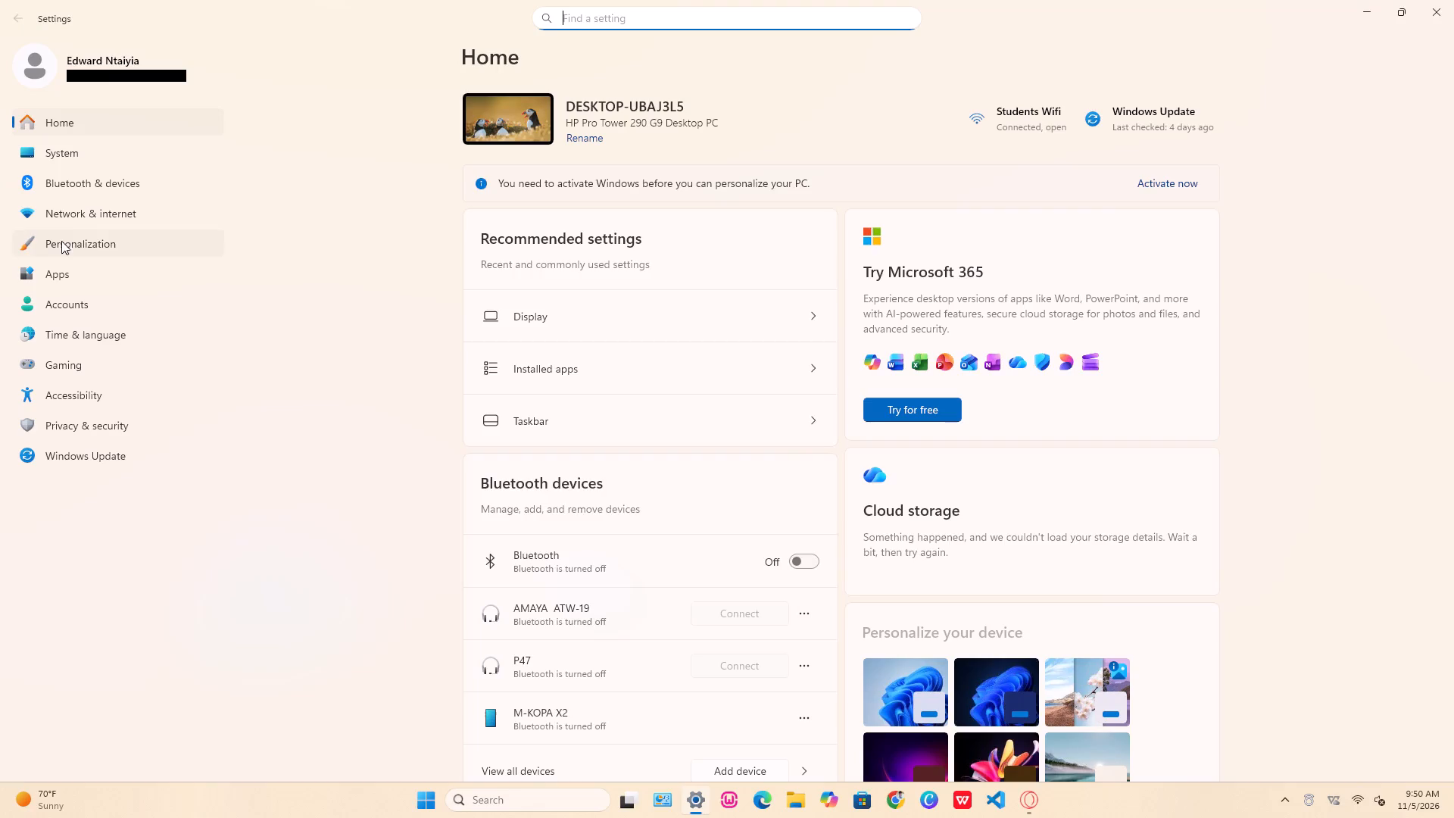
{"action": "double_click", "coordinate": [64, 147]}
View the Power page of the System settings and return to the System list.
{"action": "scroll", "coordinate": [685, 357], "scroll_direction": "down", "scroll_amount": 2}
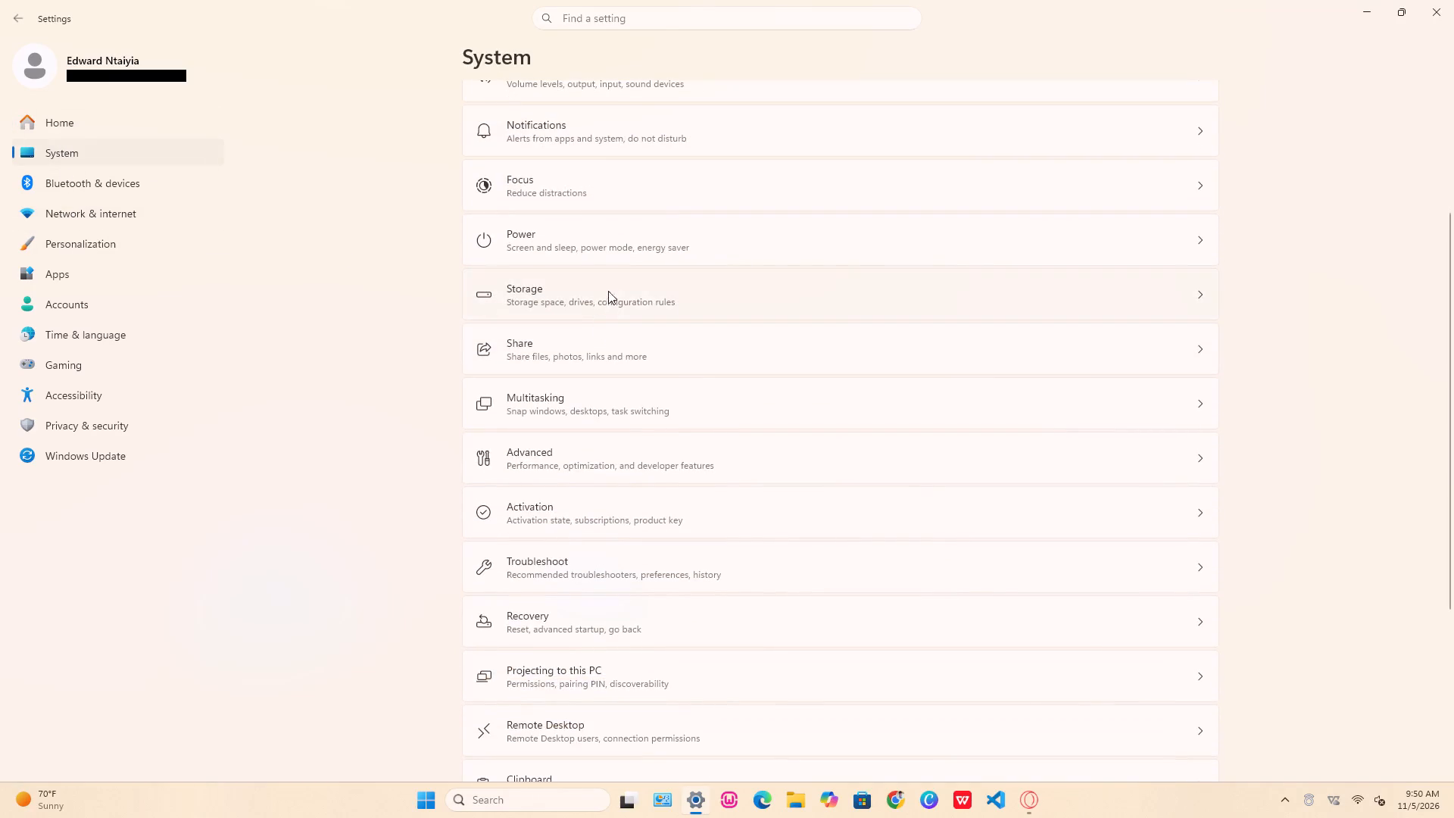
{"action": "left_click", "coordinate": [632, 248]}
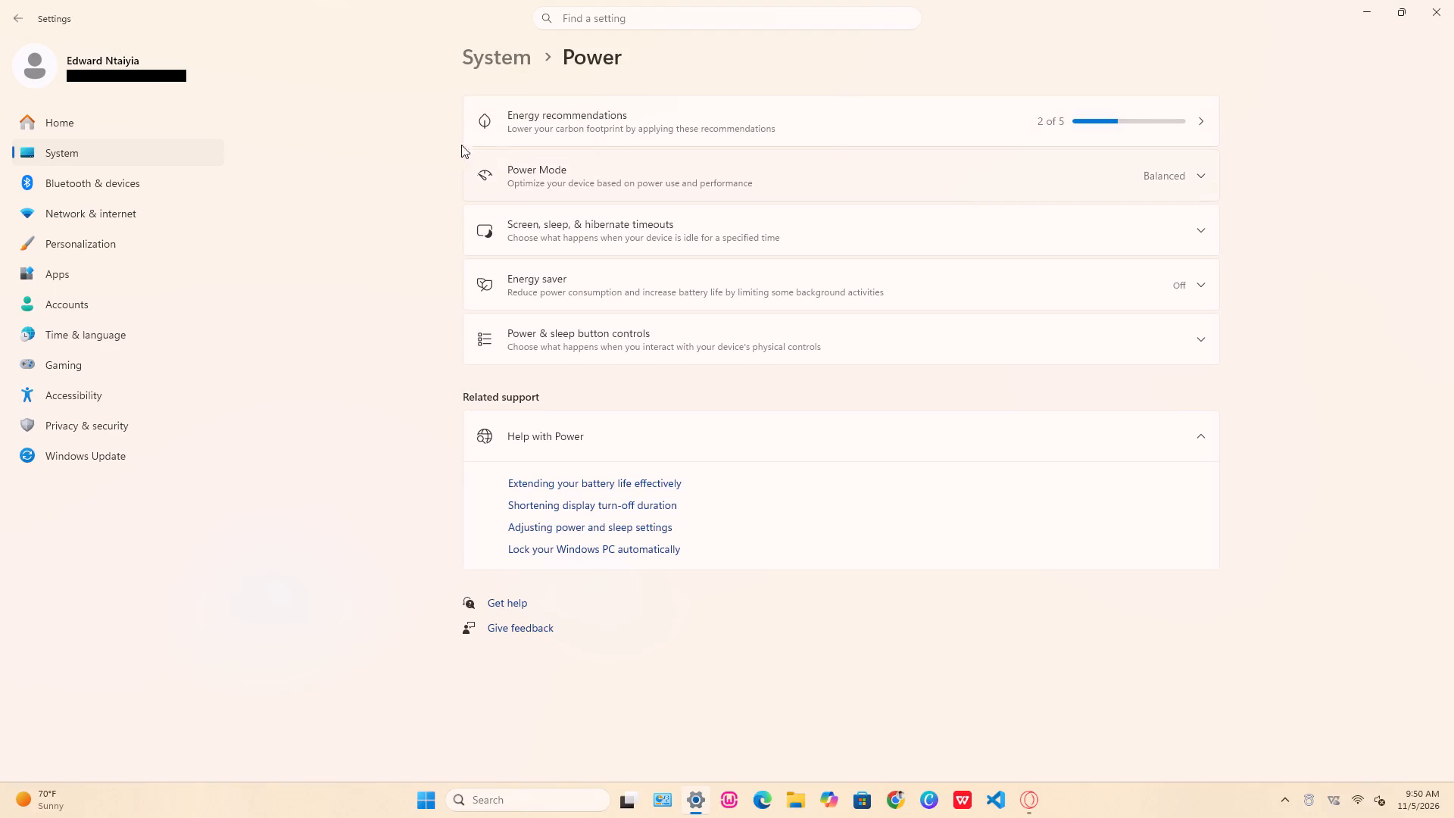
{"action": "left_click", "coordinate": [14, 14]}
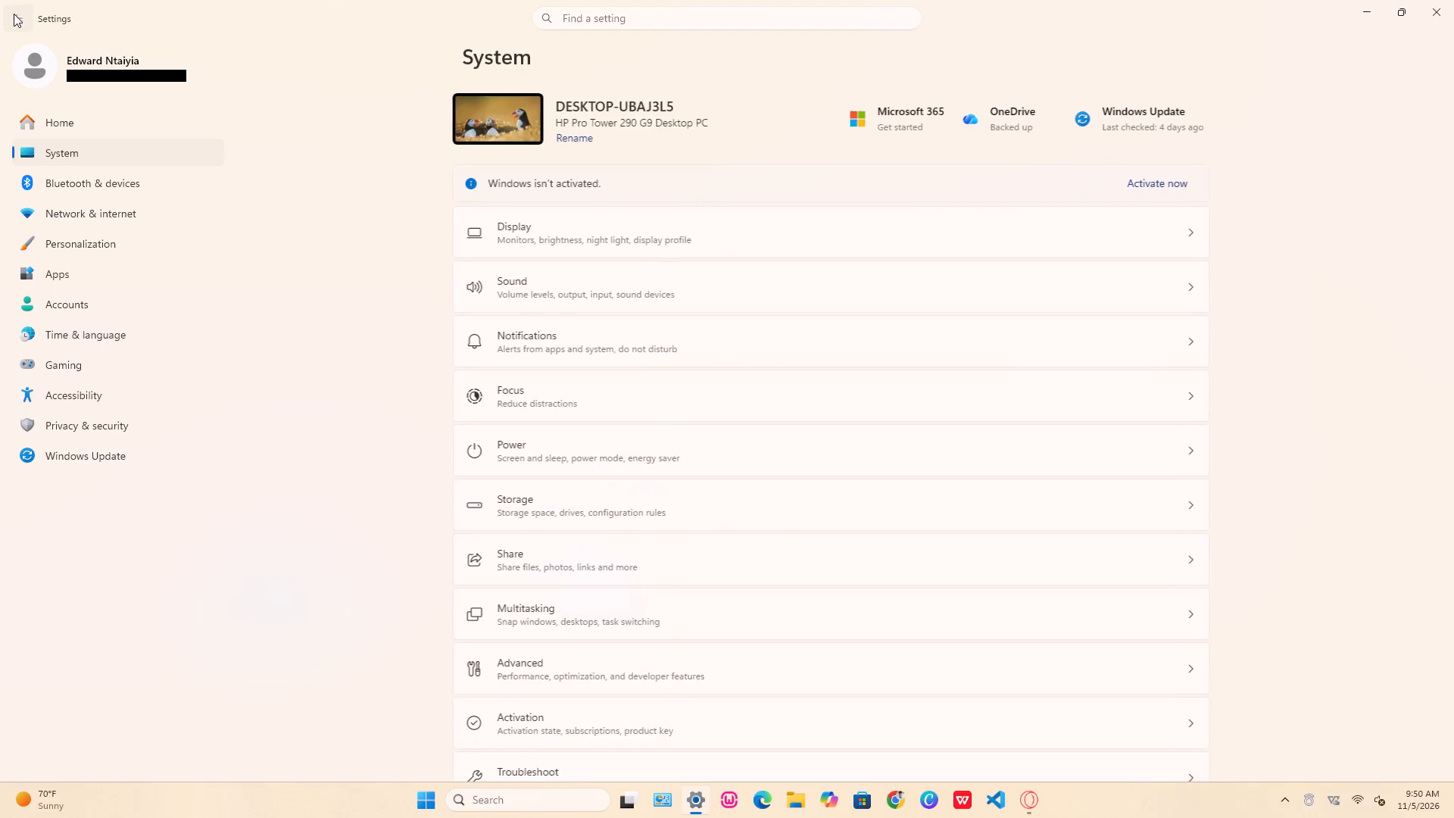
Look through the whole list of System settings, from Display down to About.
{"action": "scroll", "coordinate": [646, 516], "scroll_direction": "down", "scroll_amount": 2}
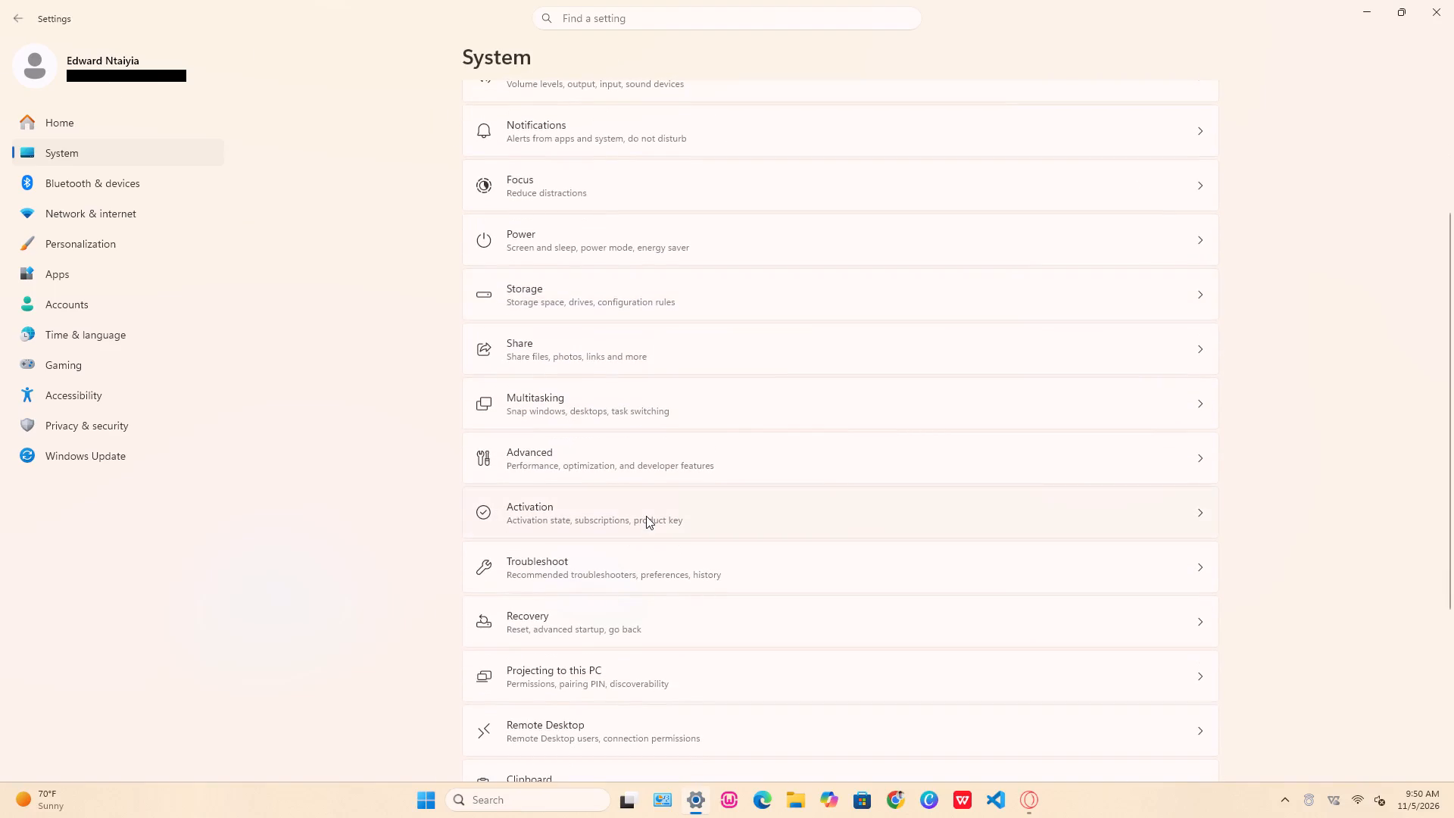
{"action": "scroll", "coordinate": [645, 516], "scroll_direction": "down", "scroll_amount": 1}
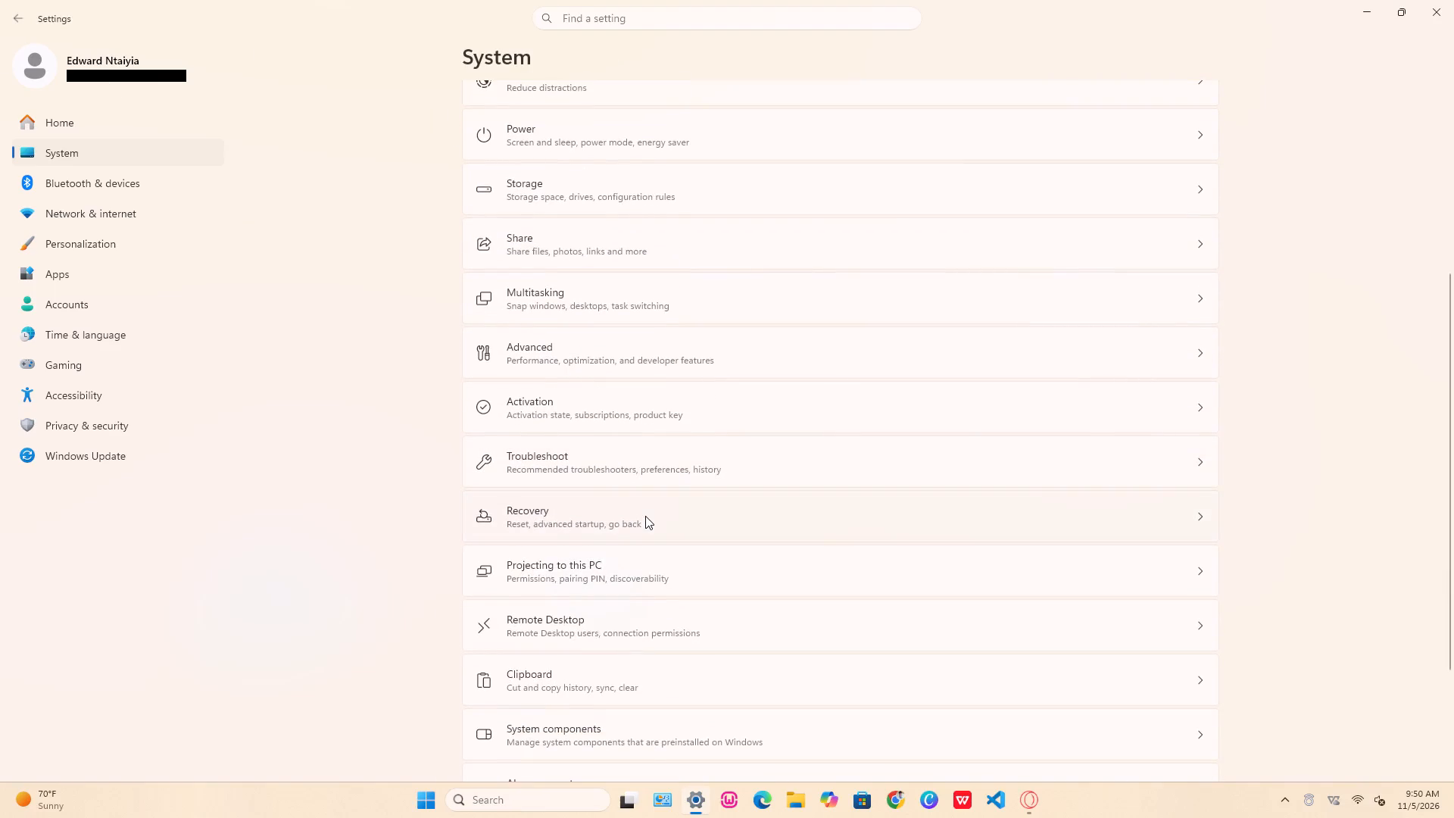
{"action": "scroll", "coordinate": [645, 516], "scroll_direction": "down", "scroll_amount": 4}
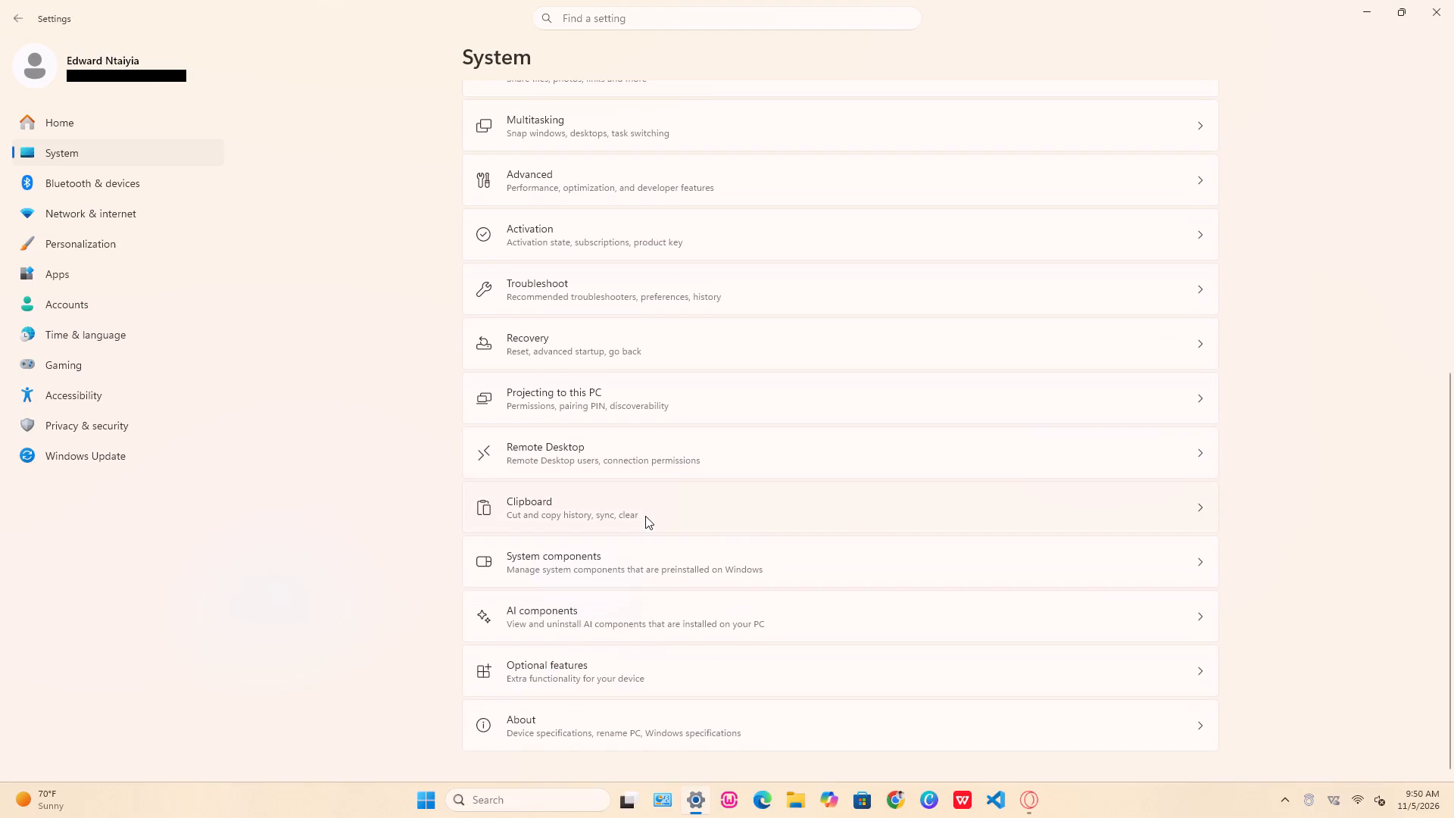
{"action": "scroll", "coordinate": [645, 516], "scroll_direction": "up", "scroll_amount": 1}
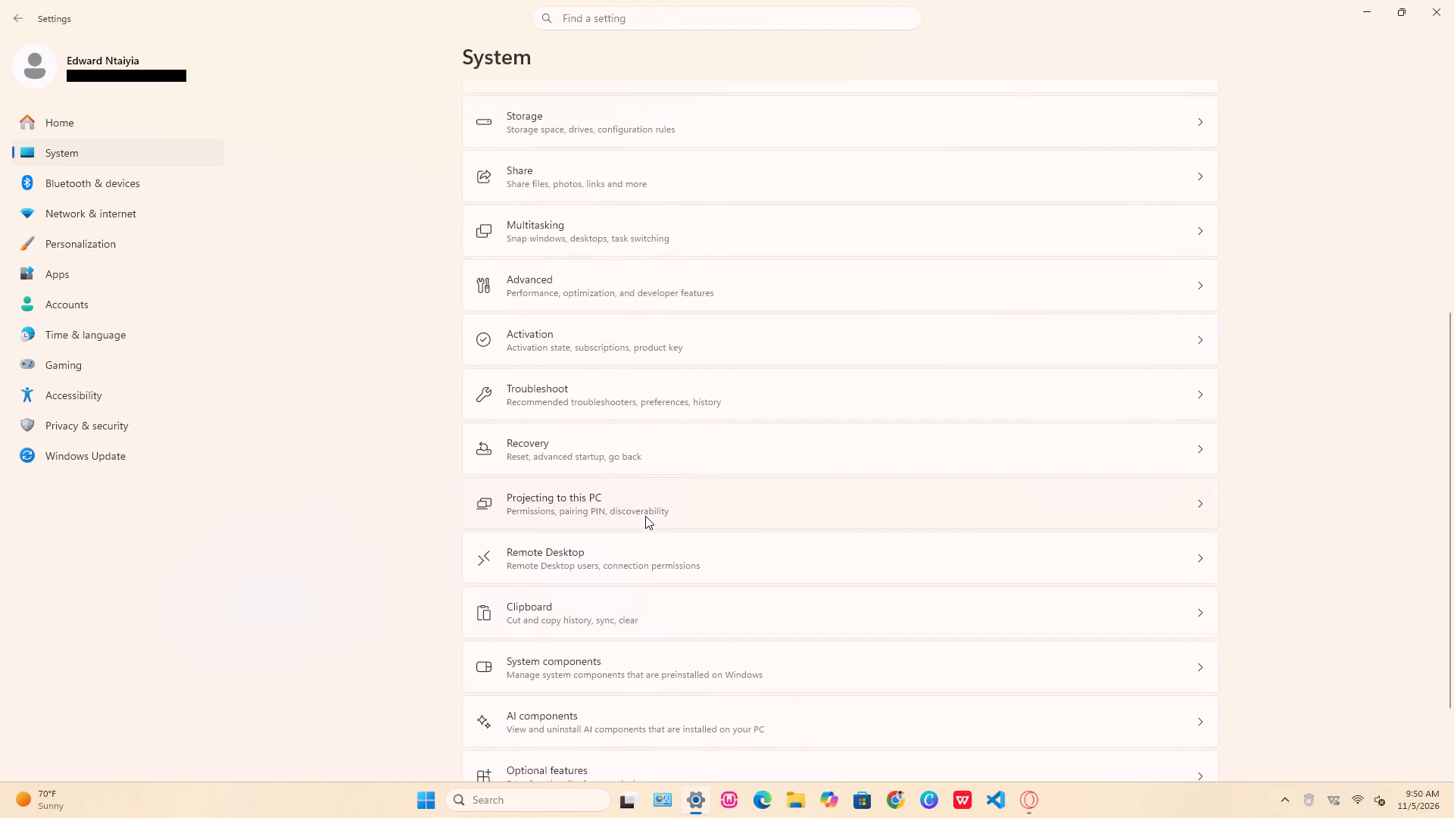
{"action": "scroll", "coordinate": [645, 516], "scroll_direction": "up", "scroll_amount": 2}
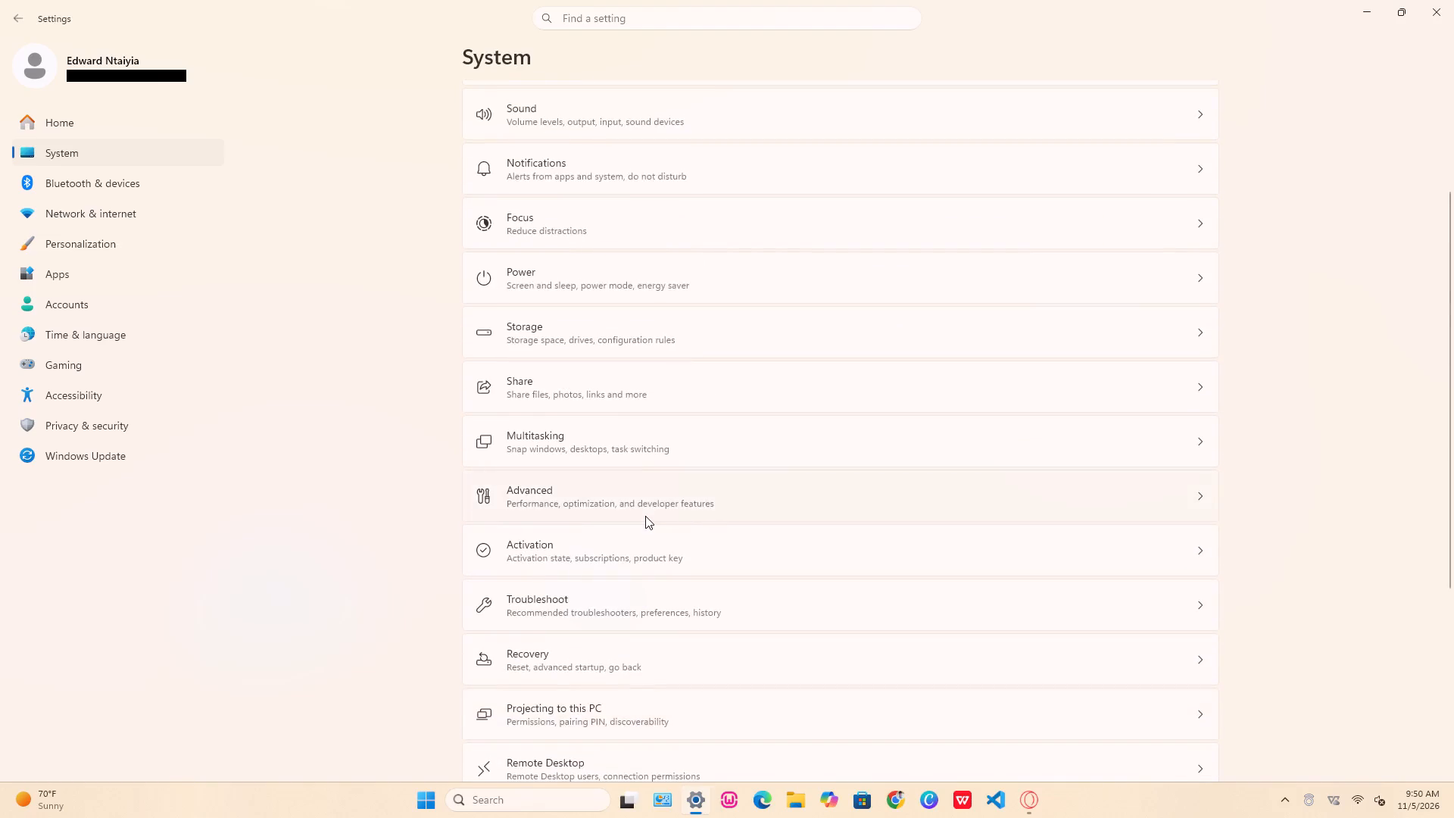
{"action": "scroll", "coordinate": [645, 516], "scroll_direction": "up", "scroll_amount": 4}
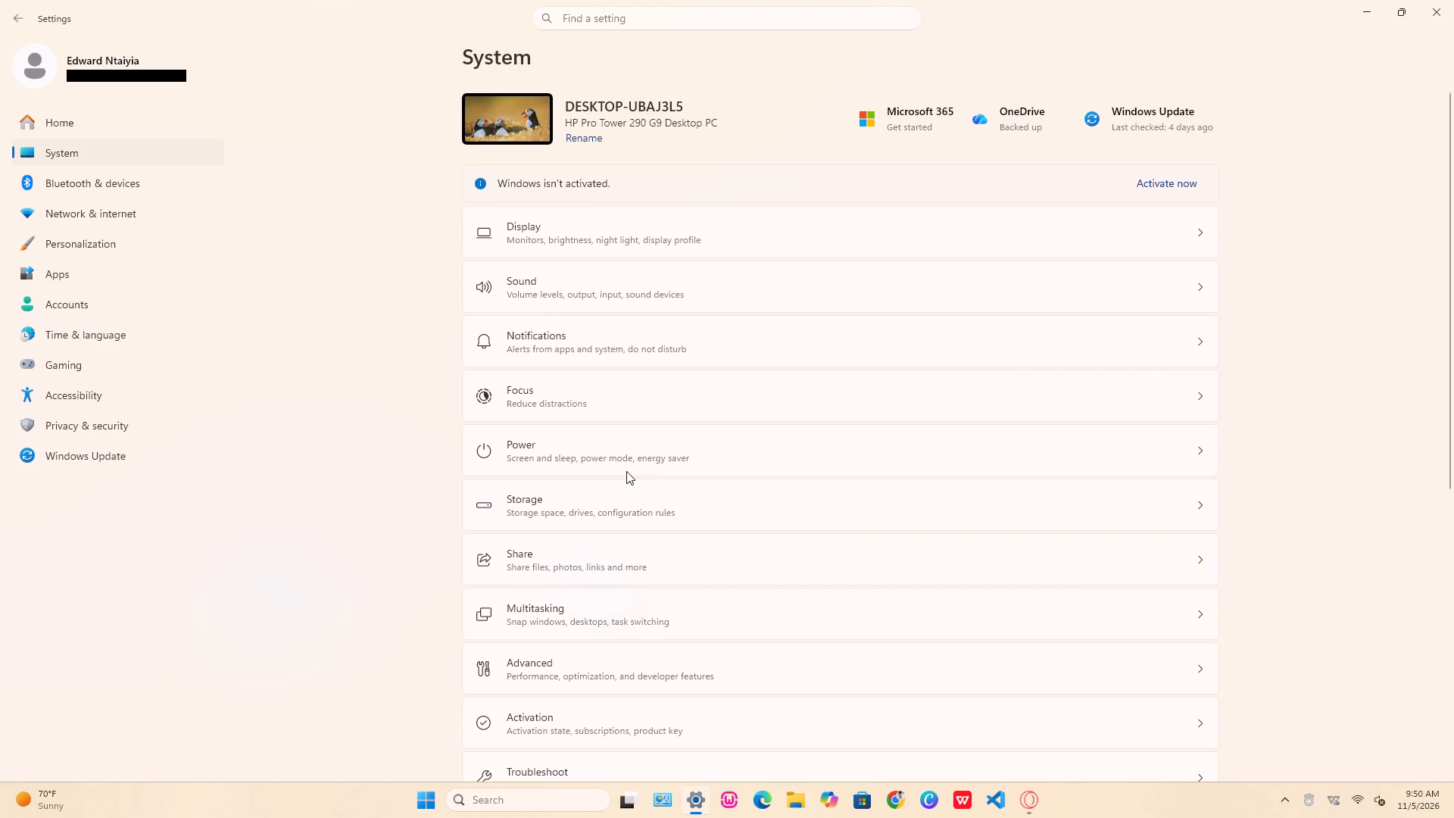
Open the Display settings from the System list.
{"action": "double_click", "coordinate": [647, 245]}
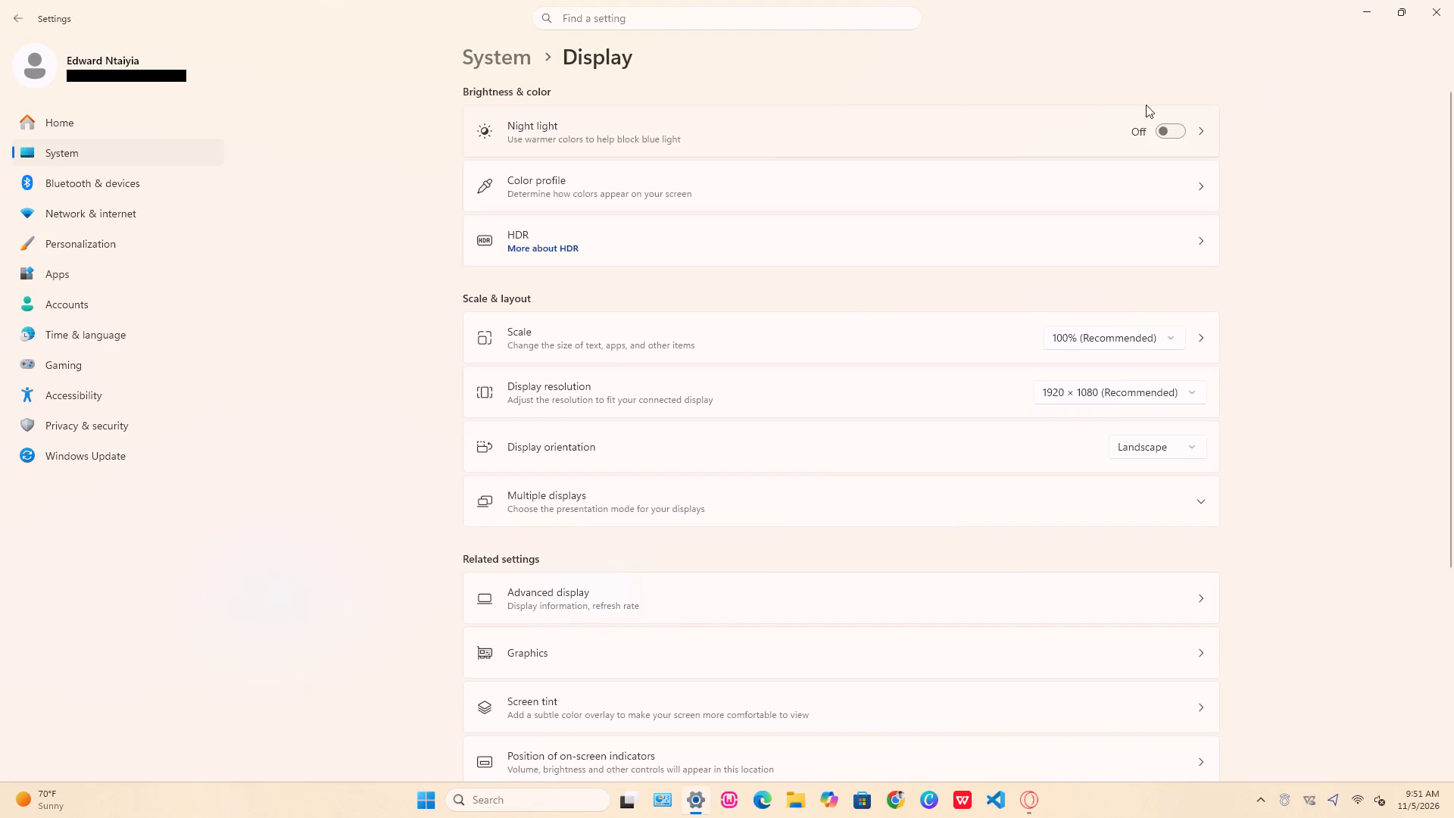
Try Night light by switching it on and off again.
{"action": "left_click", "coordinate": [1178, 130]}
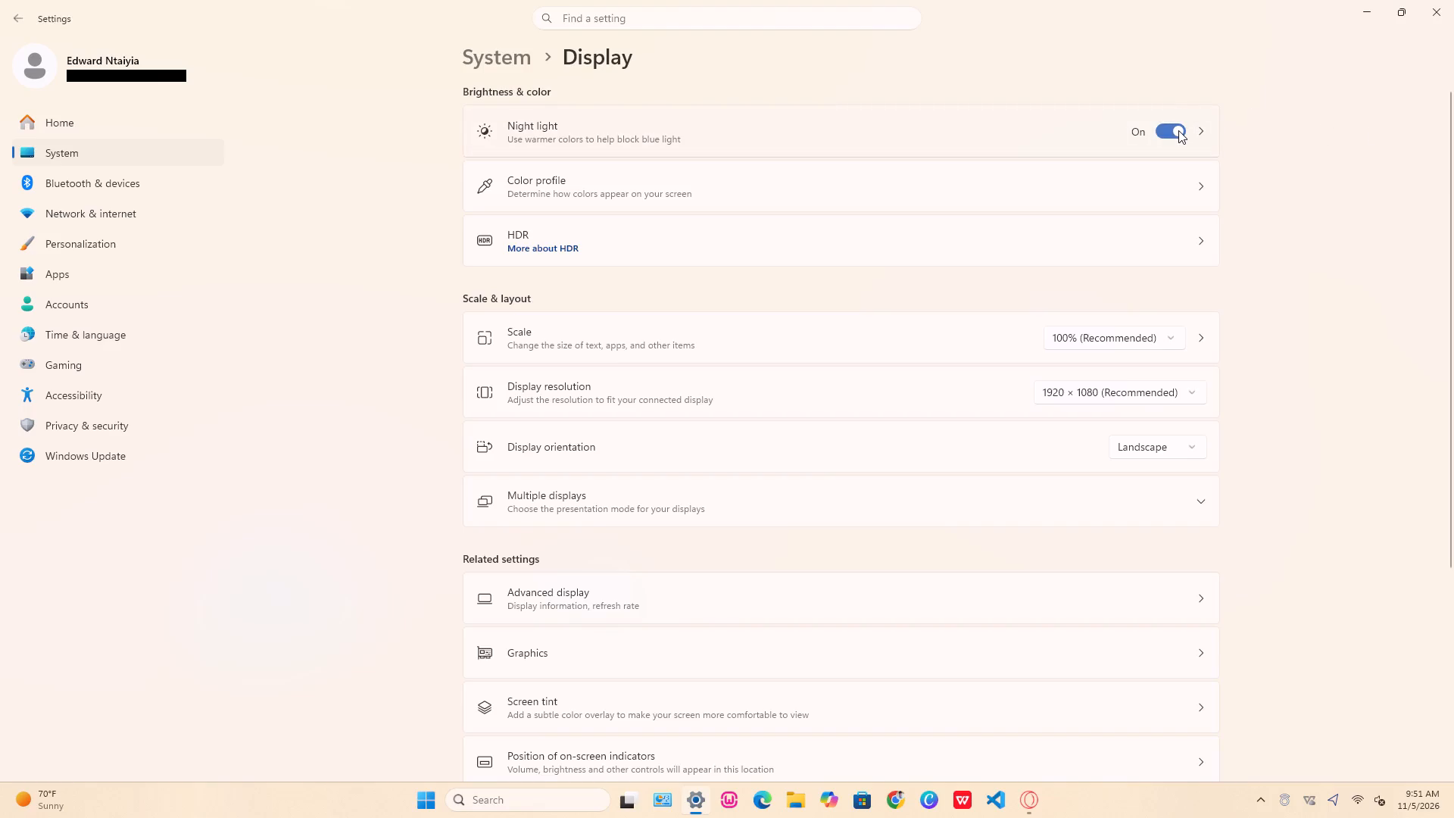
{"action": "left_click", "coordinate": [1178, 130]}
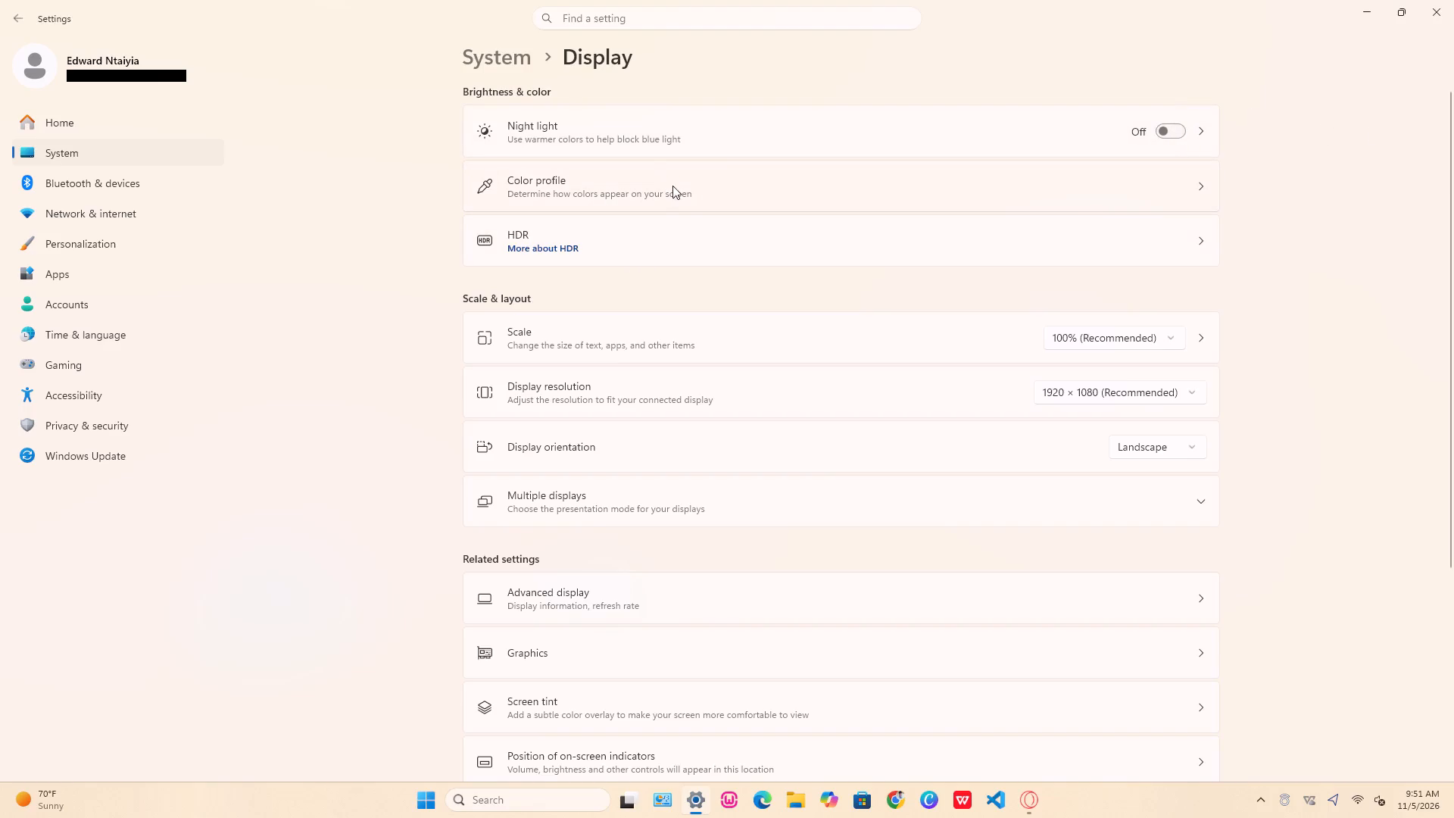
Look through the Display page's scale and layout options, related settings and support links.
{"action": "scroll", "coordinate": [769, 267], "scroll_direction": "down", "scroll_amount": 2}
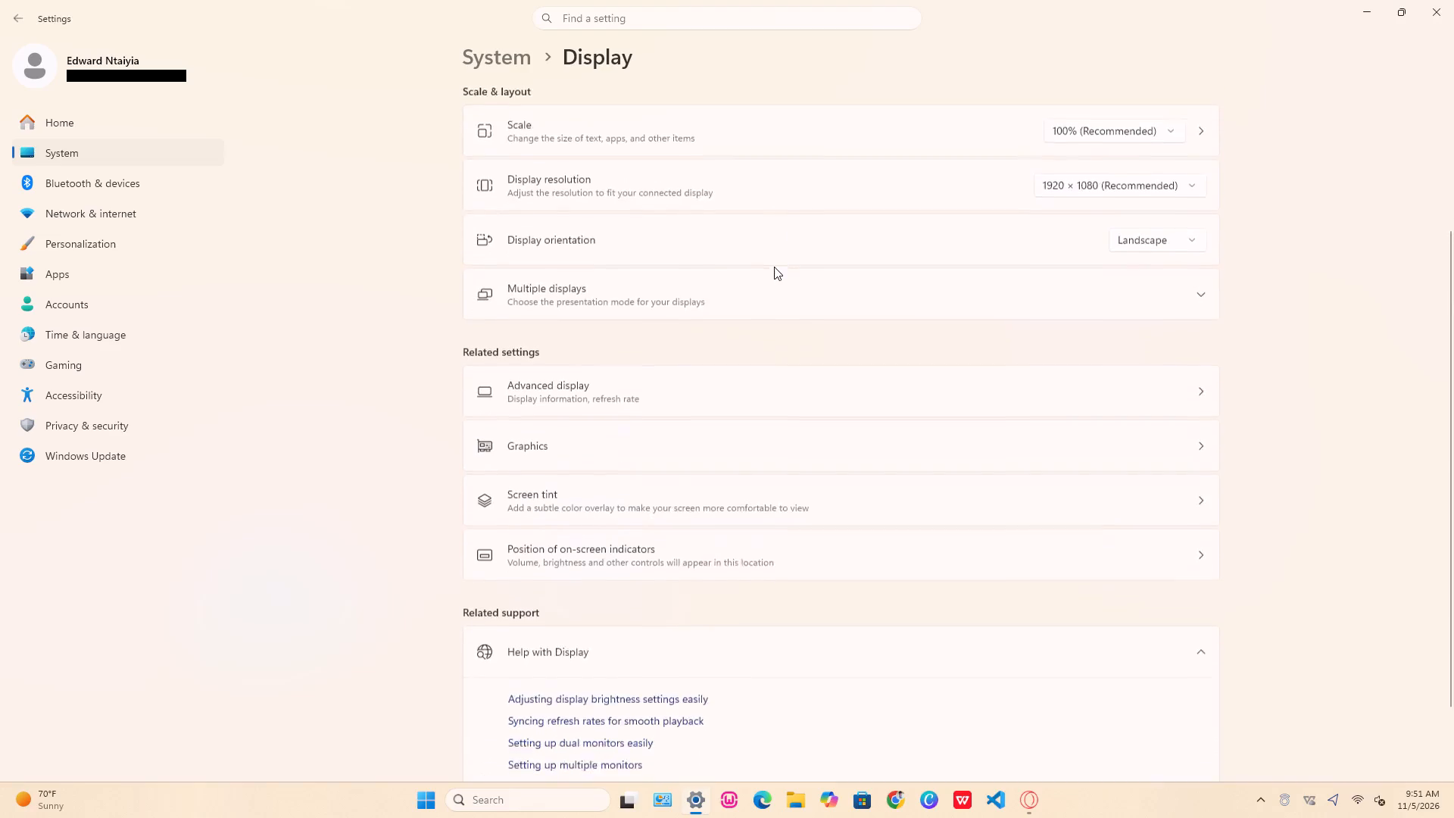
{"action": "scroll", "coordinate": [774, 267], "scroll_direction": "down", "scroll_amount": 1}
{"action": "scroll", "coordinate": [781, 263], "scroll_direction": "up", "scroll_amount": 1}
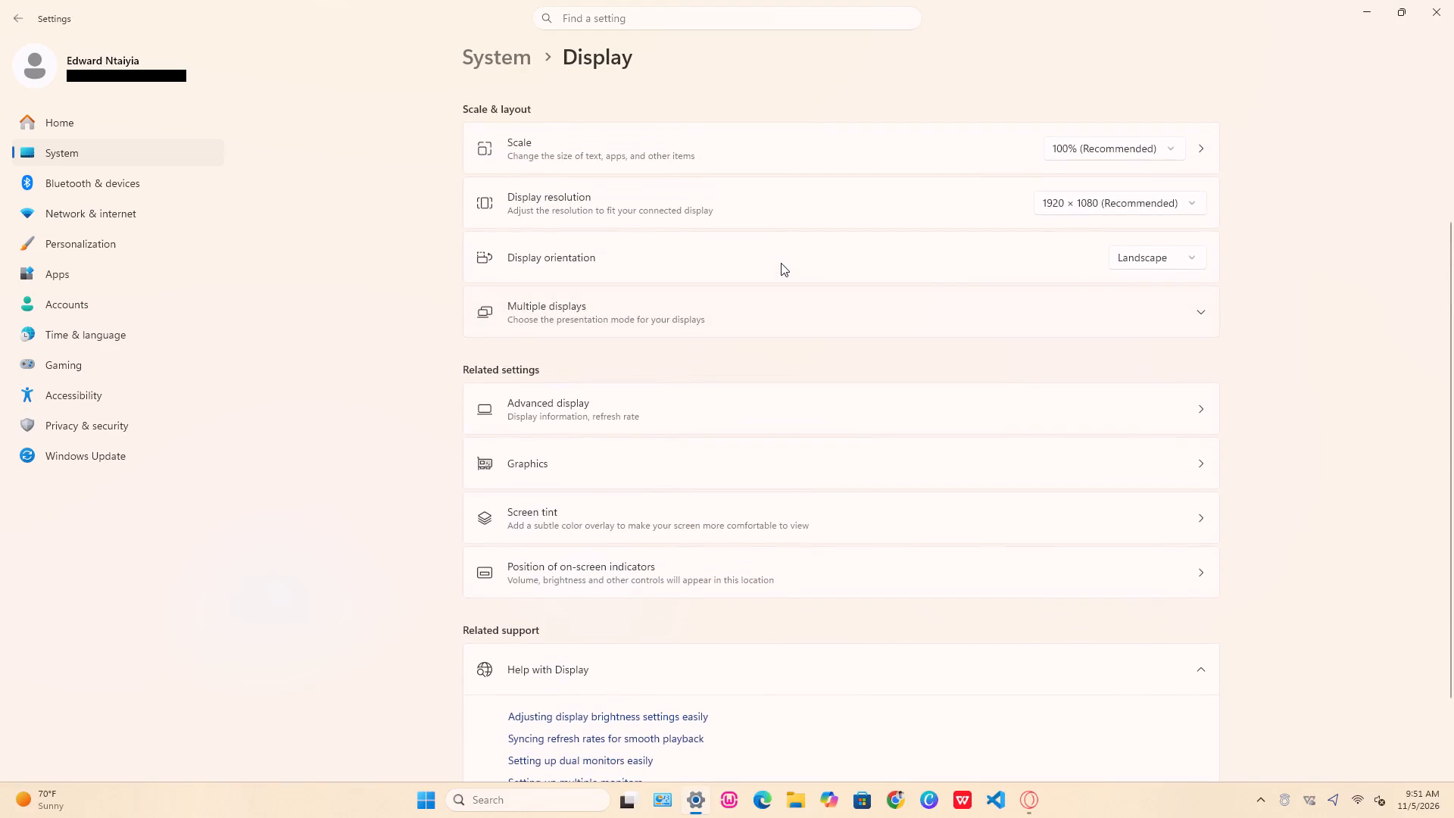
{"action": "scroll", "coordinate": [781, 263], "scroll_direction": "down", "scroll_amount": 1}
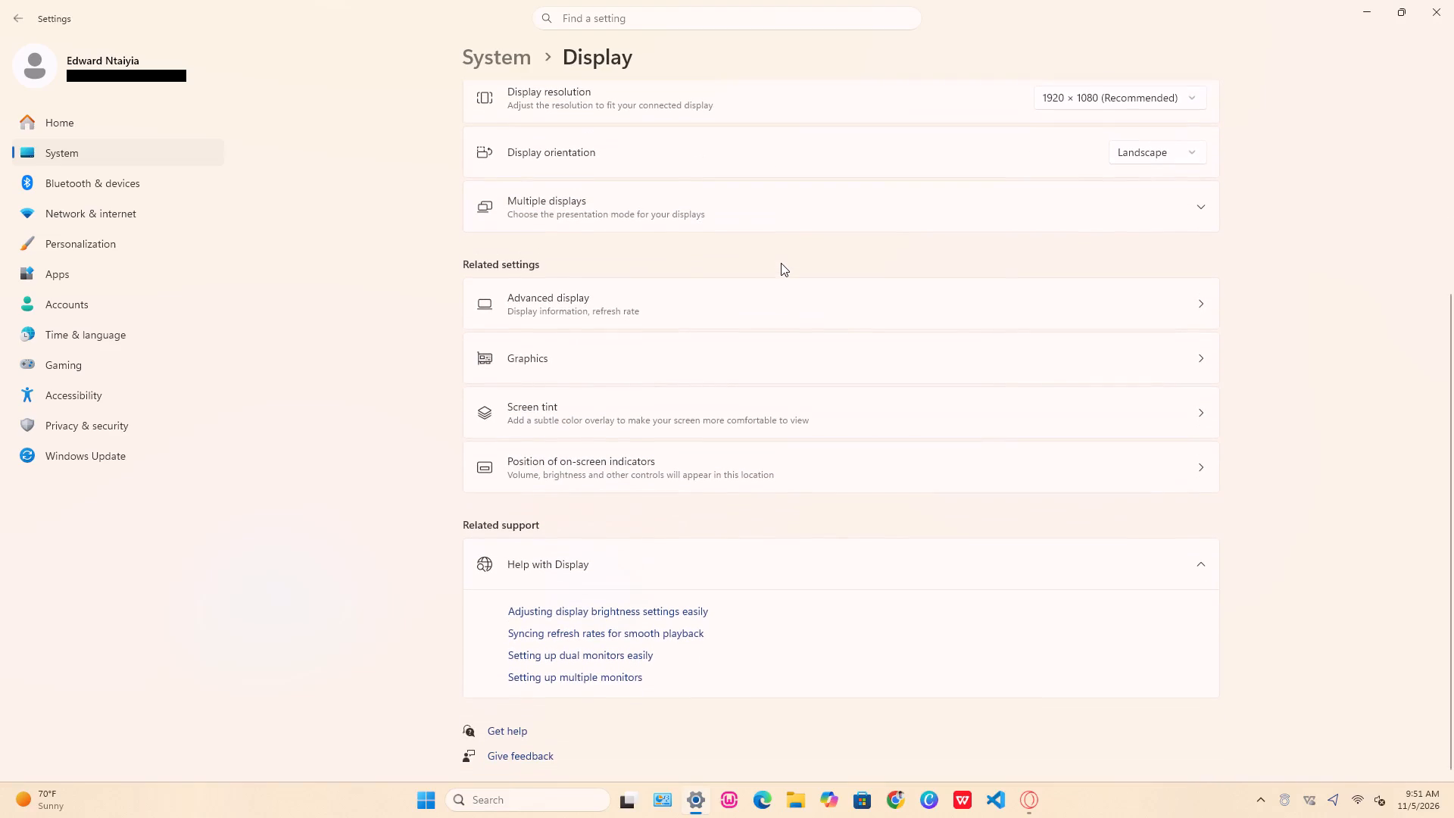
{"action": "scroll", "coordinate": [781, 263], "scroll_direction": "down", "scroll_amount": 2}
{"action": "scroll", "coordinate": [634, 387], "scroll_direction": "up", "scroll_amount": 11}
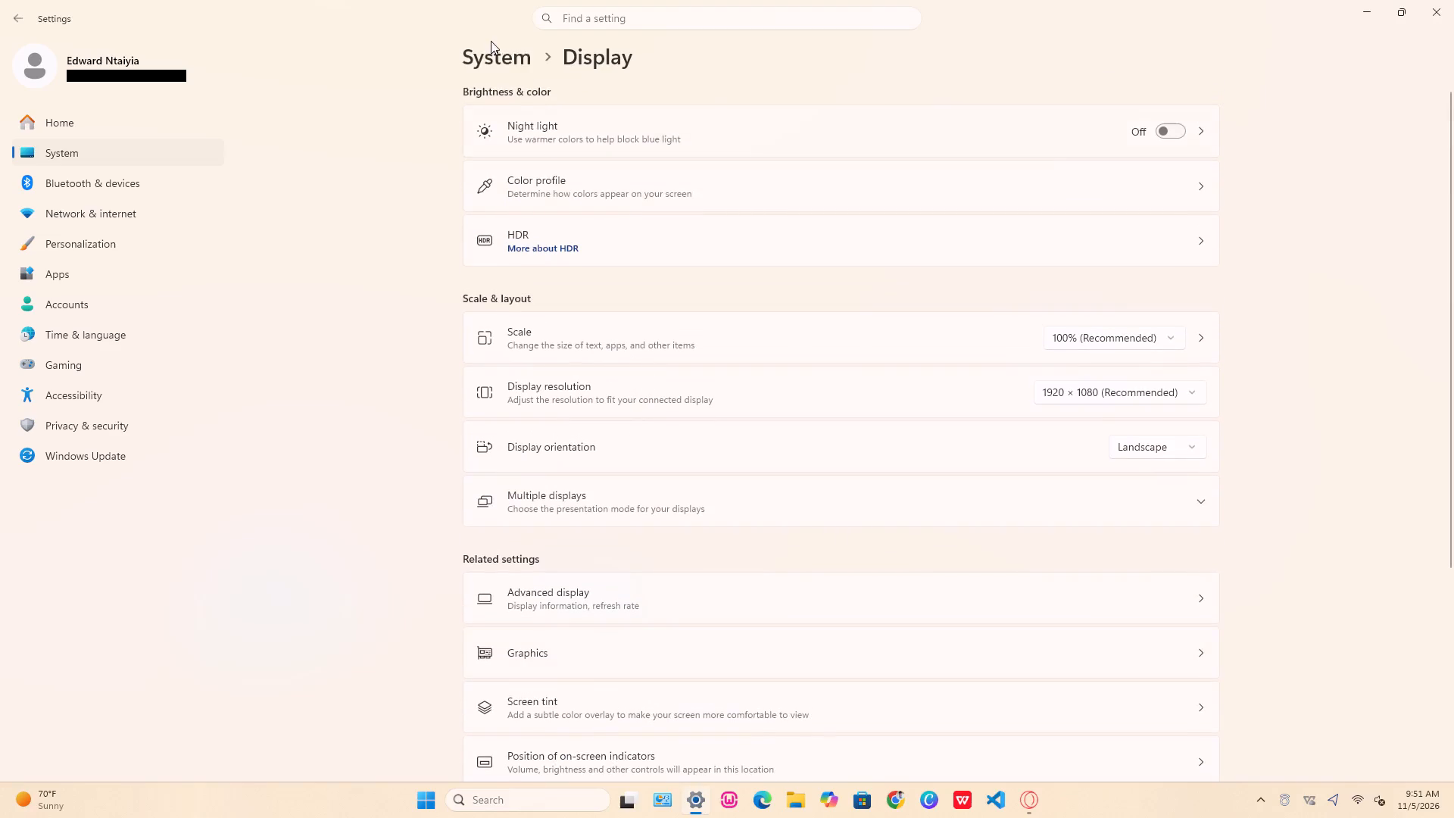
Set the Night light strength to a low level, about a fifth of the range, and return to the Display page.
{"action": "left_click", "coordinate": [603, 144]}
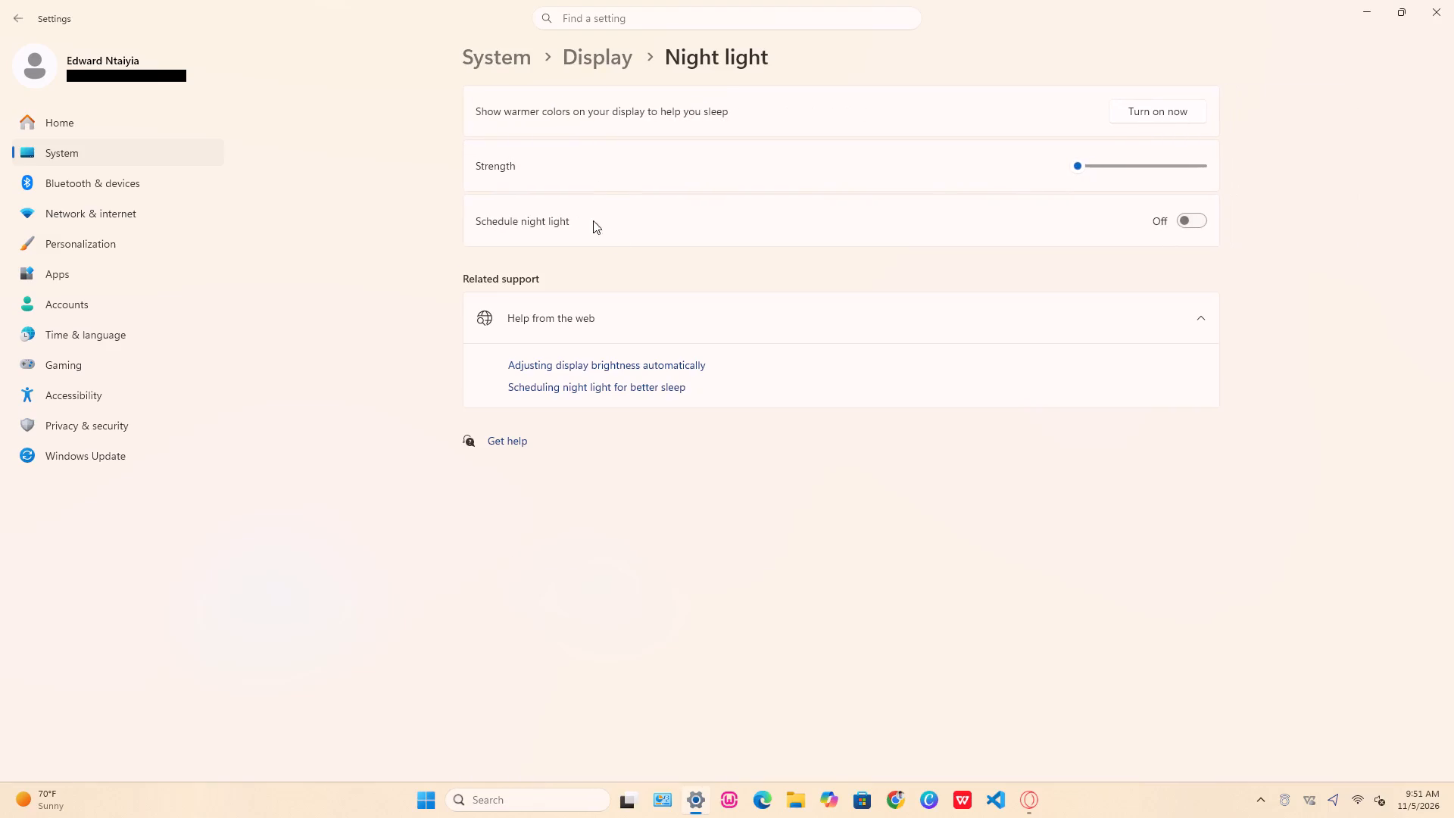
{"action": "left_click", "coordinate": [1134, 170]}
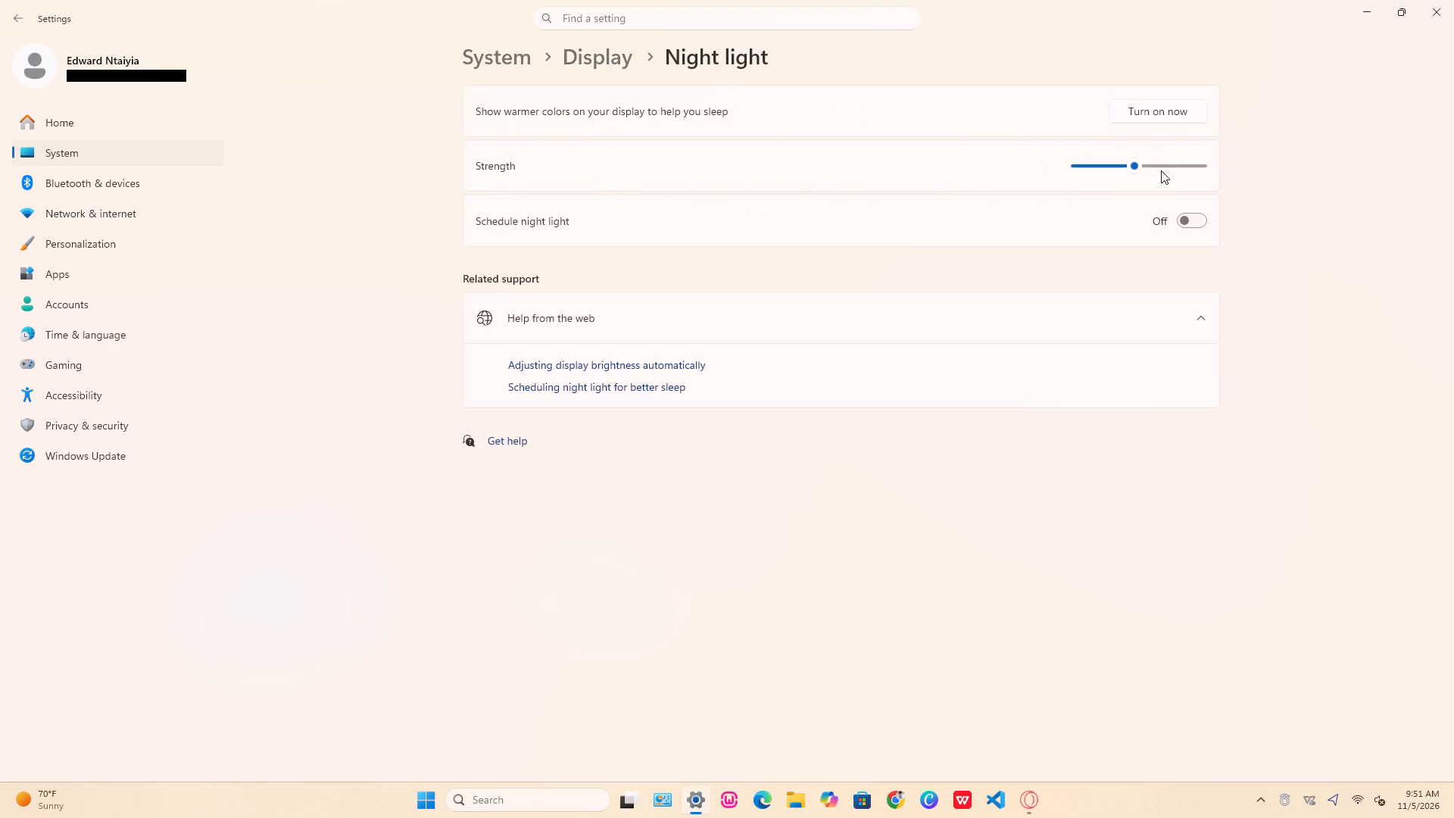
{"action": "left_click", "coordinate": [1162, 168]}
{"action": "left_click", "coordinate": [1181, 167]}
{"action": "left_click", "coordinate": [1192, 167]}
{"action": "left_click", "coordinate": [1198, 167]}
{"action": "left_click", "coordinate": [1222, 164]}
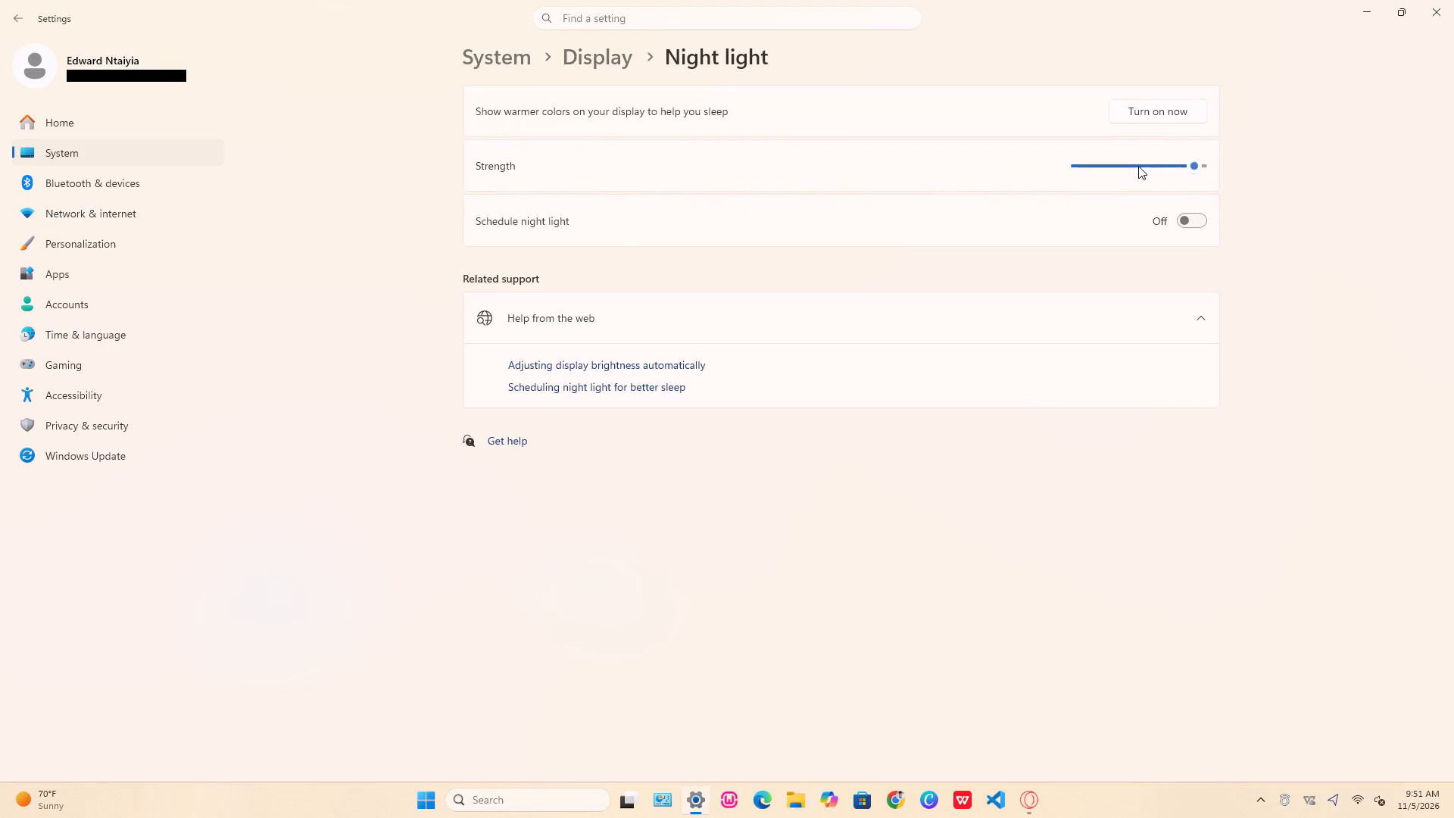
{"action": "left_click", "coordinate": [1138, 166]}
{"action": "left_click", "coordinate": [1102, 166]}
{"action": "double_click", "coordinate": [779, 101]}
{"action": "left_click", "coordinate": [14, 21]}
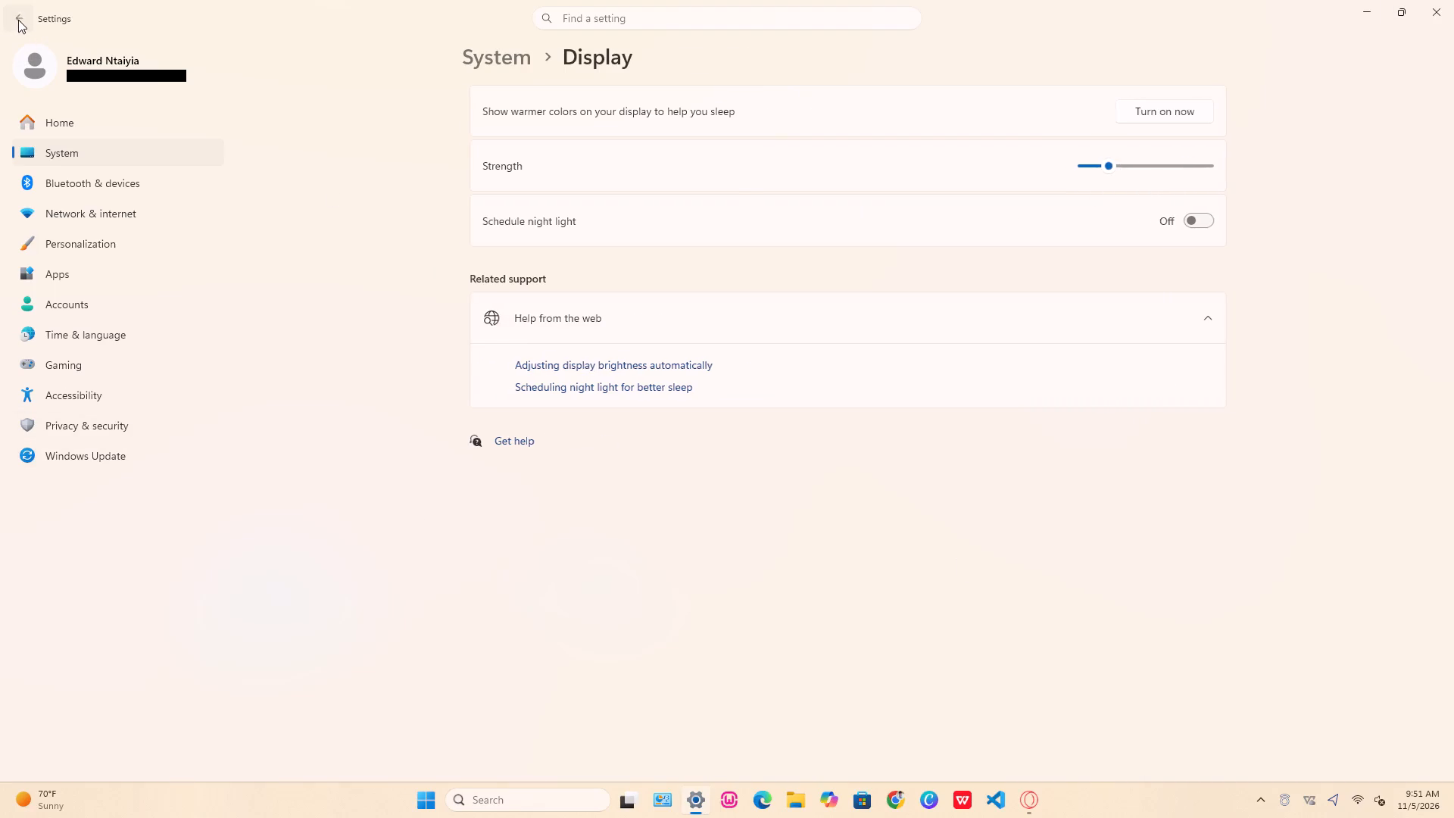
Open the Color profile settings to view the display's color management options.
{"action": "scroll", "coordinate": [790, 360], "scroll_direction": "up", "scroll_amount": 4}
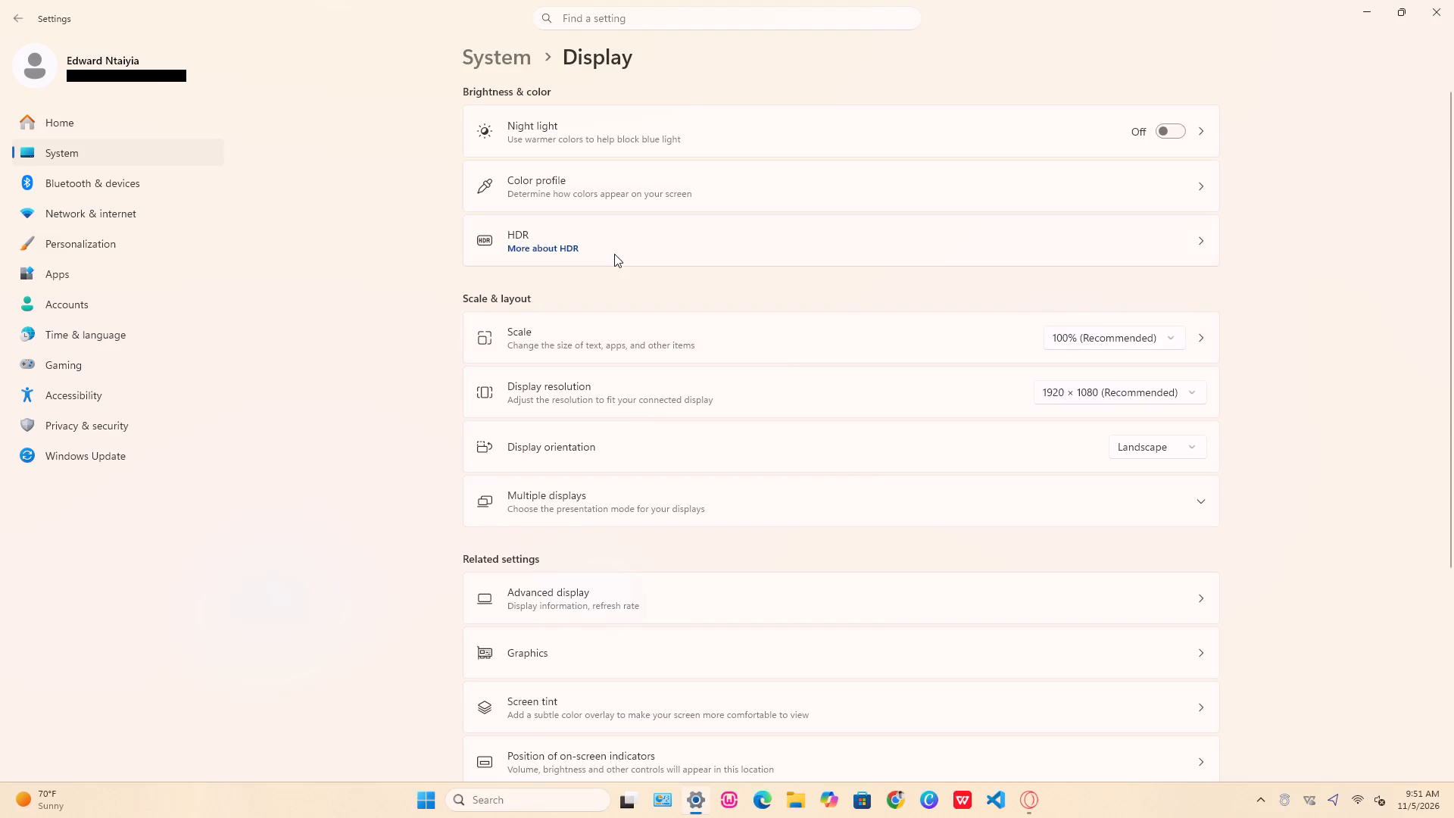
{"action": "left_click", "coordinate": [655, 198]}
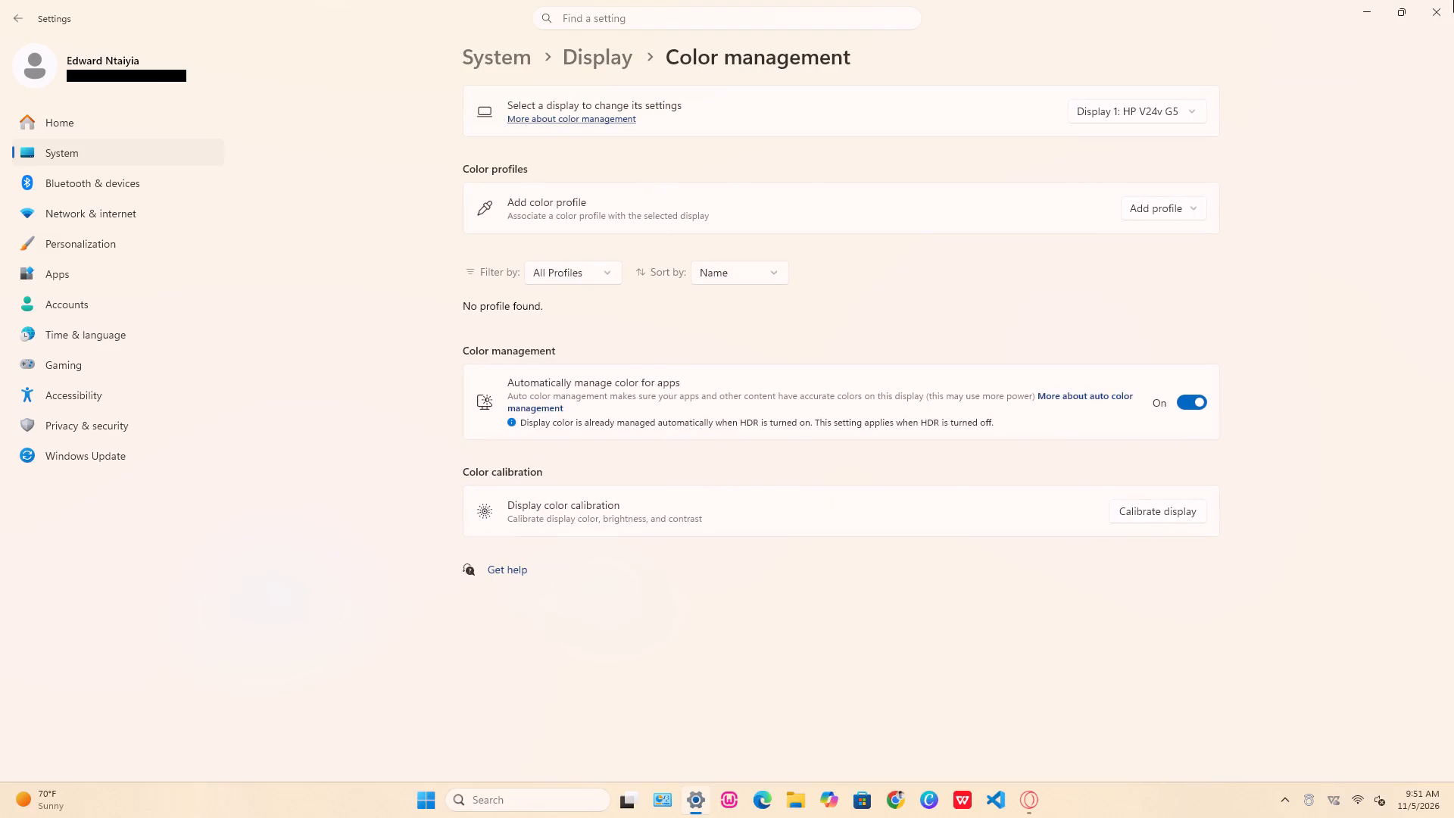
Close the Settings window.
{"action": "left_click", "coordinate": [1430, 7]}
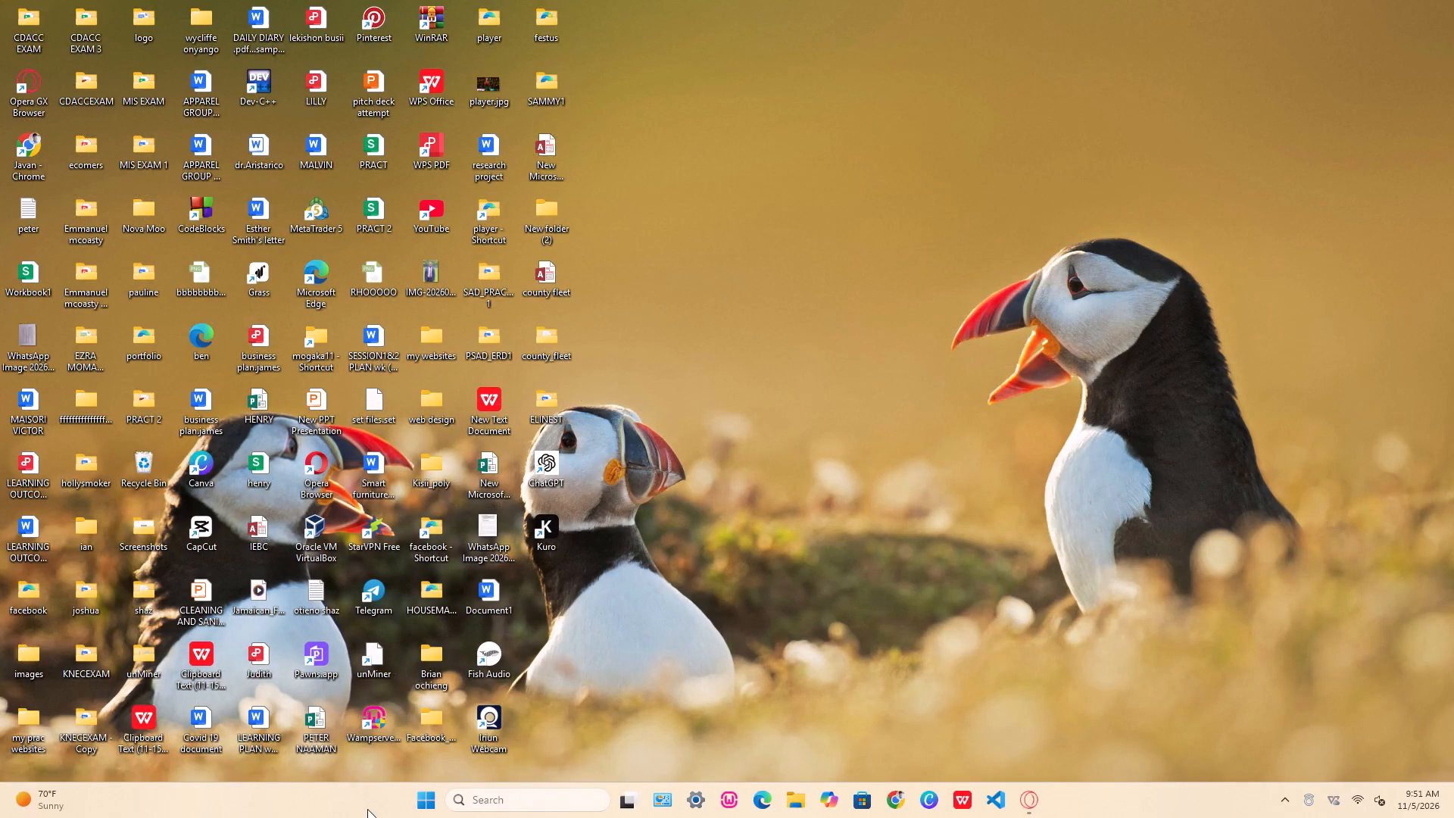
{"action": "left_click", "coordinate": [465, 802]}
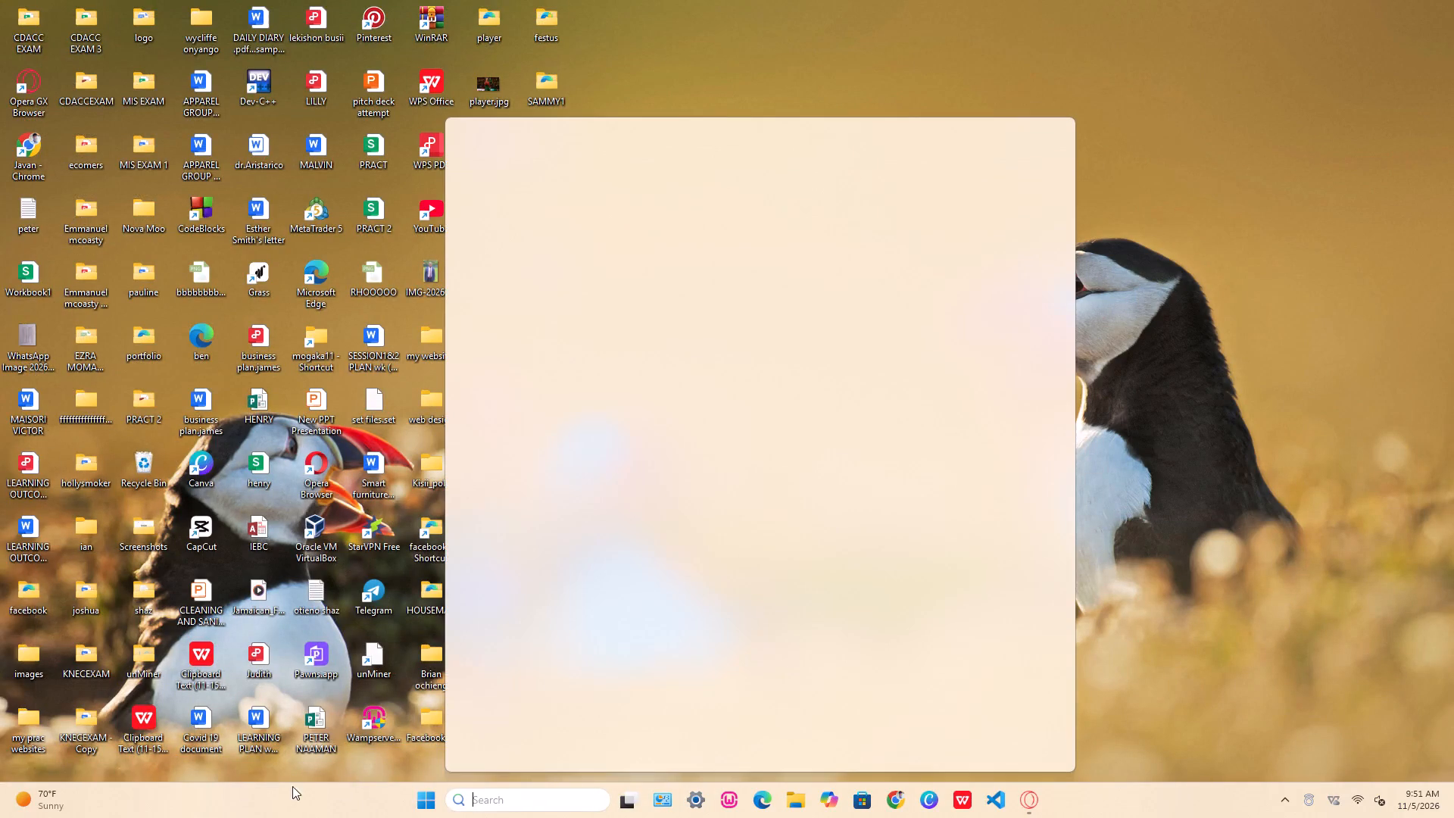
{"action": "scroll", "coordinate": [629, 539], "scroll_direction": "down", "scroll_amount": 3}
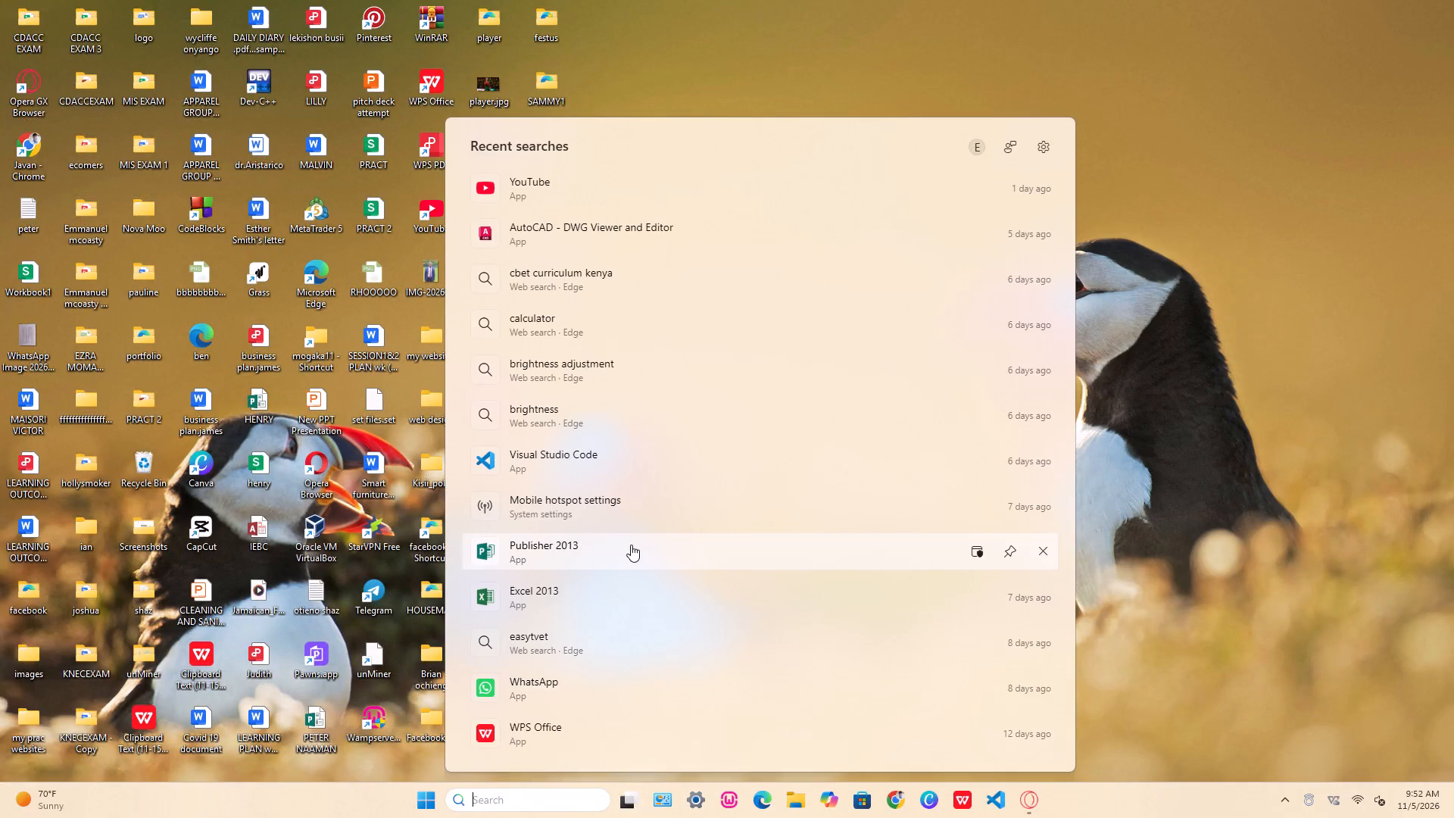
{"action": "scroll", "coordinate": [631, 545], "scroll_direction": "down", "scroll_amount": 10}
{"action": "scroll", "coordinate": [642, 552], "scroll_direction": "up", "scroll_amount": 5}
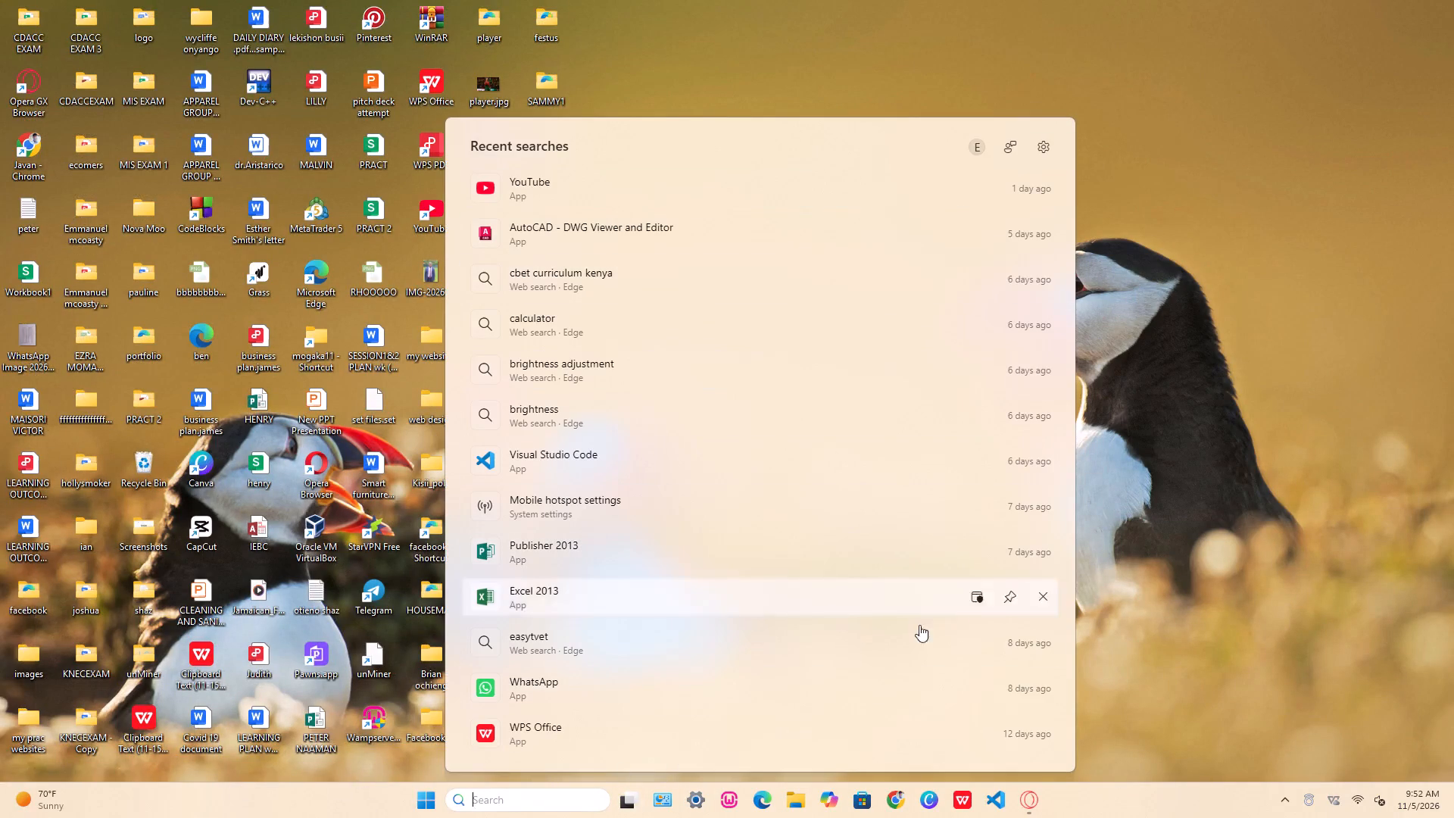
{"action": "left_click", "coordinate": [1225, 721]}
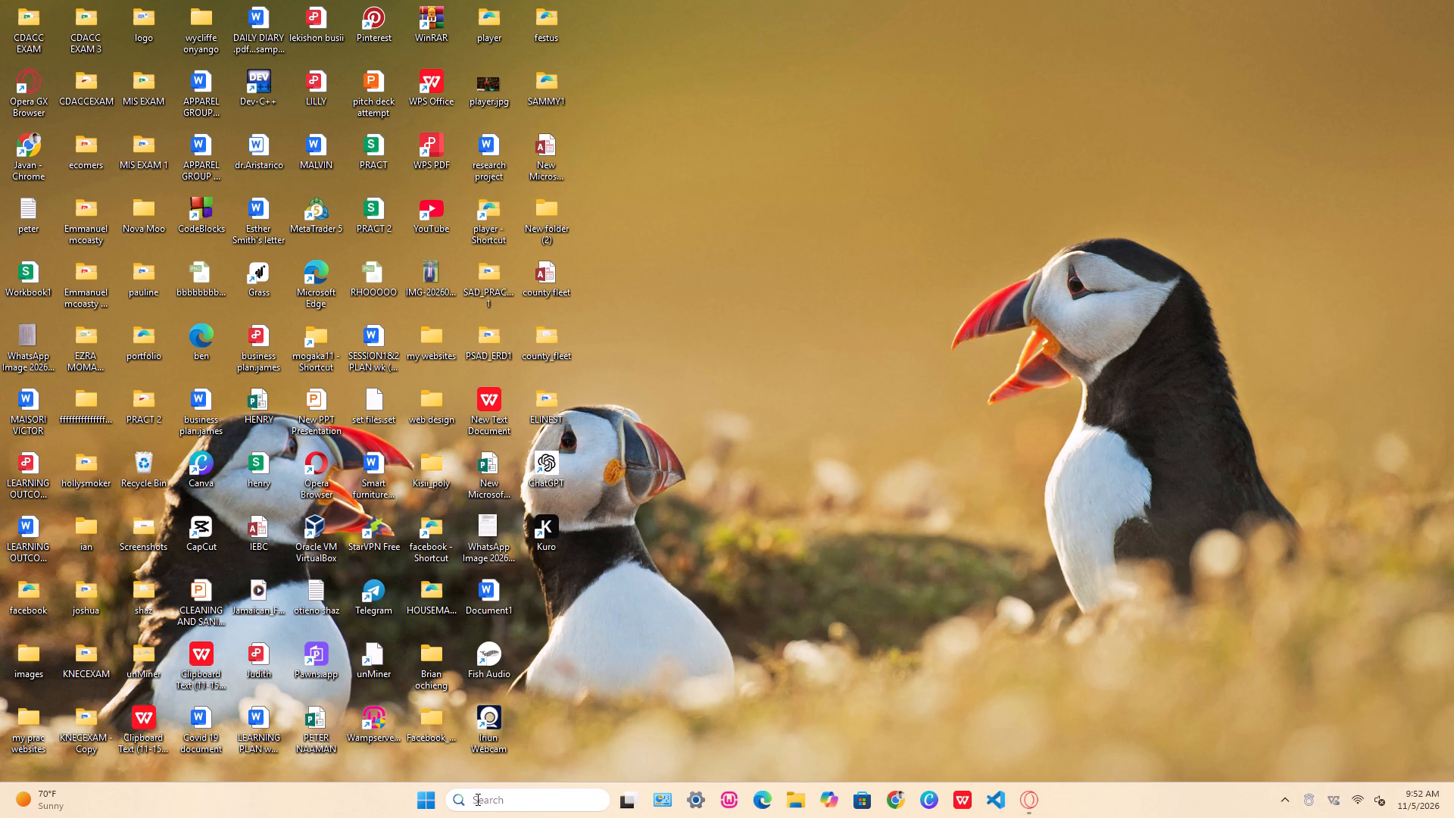
Search Windows for "word", launch Word 2013 and dismiss the Office Activation Wizard.
{"action": "left_click", "coordinate": [491, 799]}
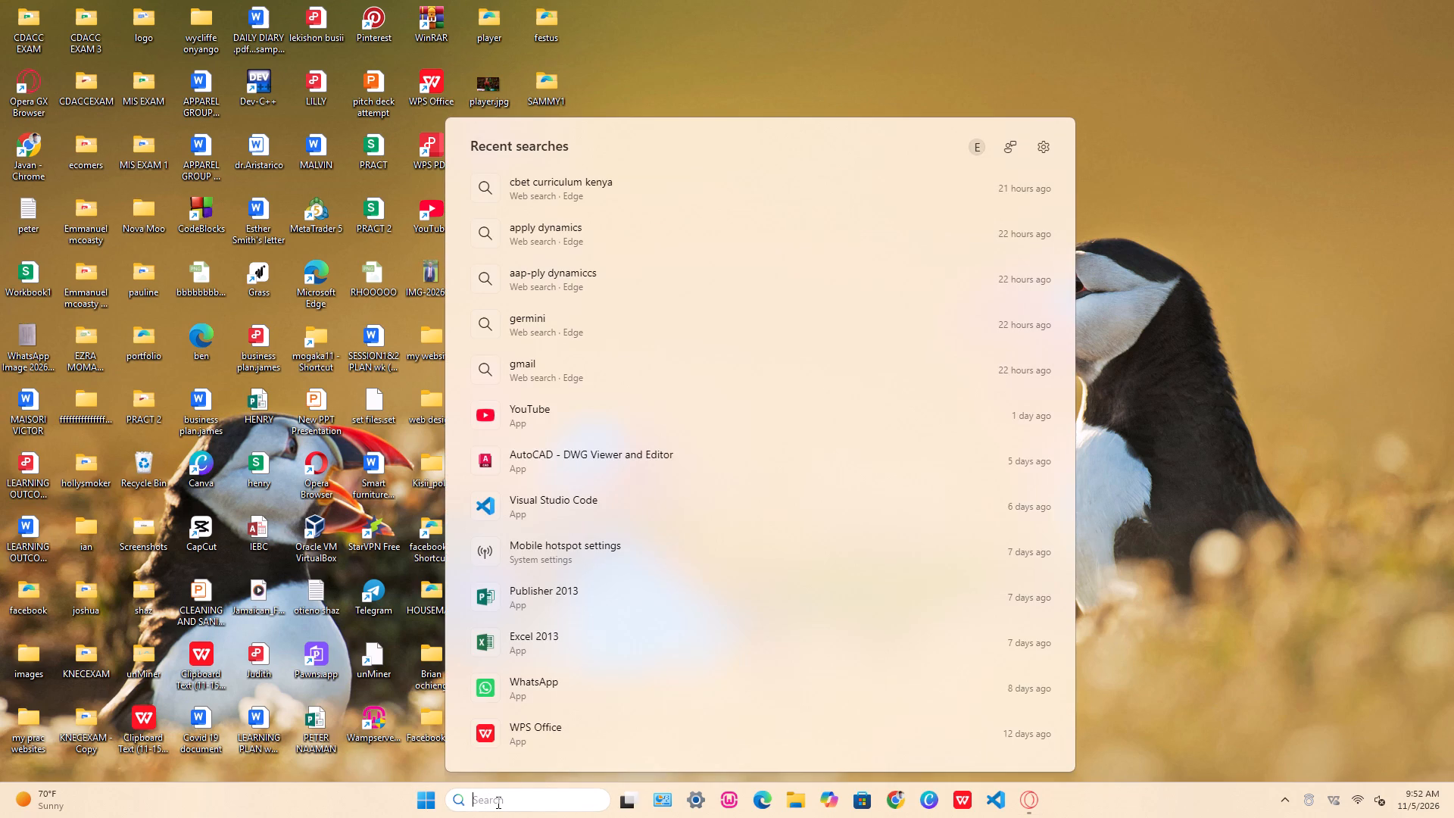
{"action": "key", "text": "2"}
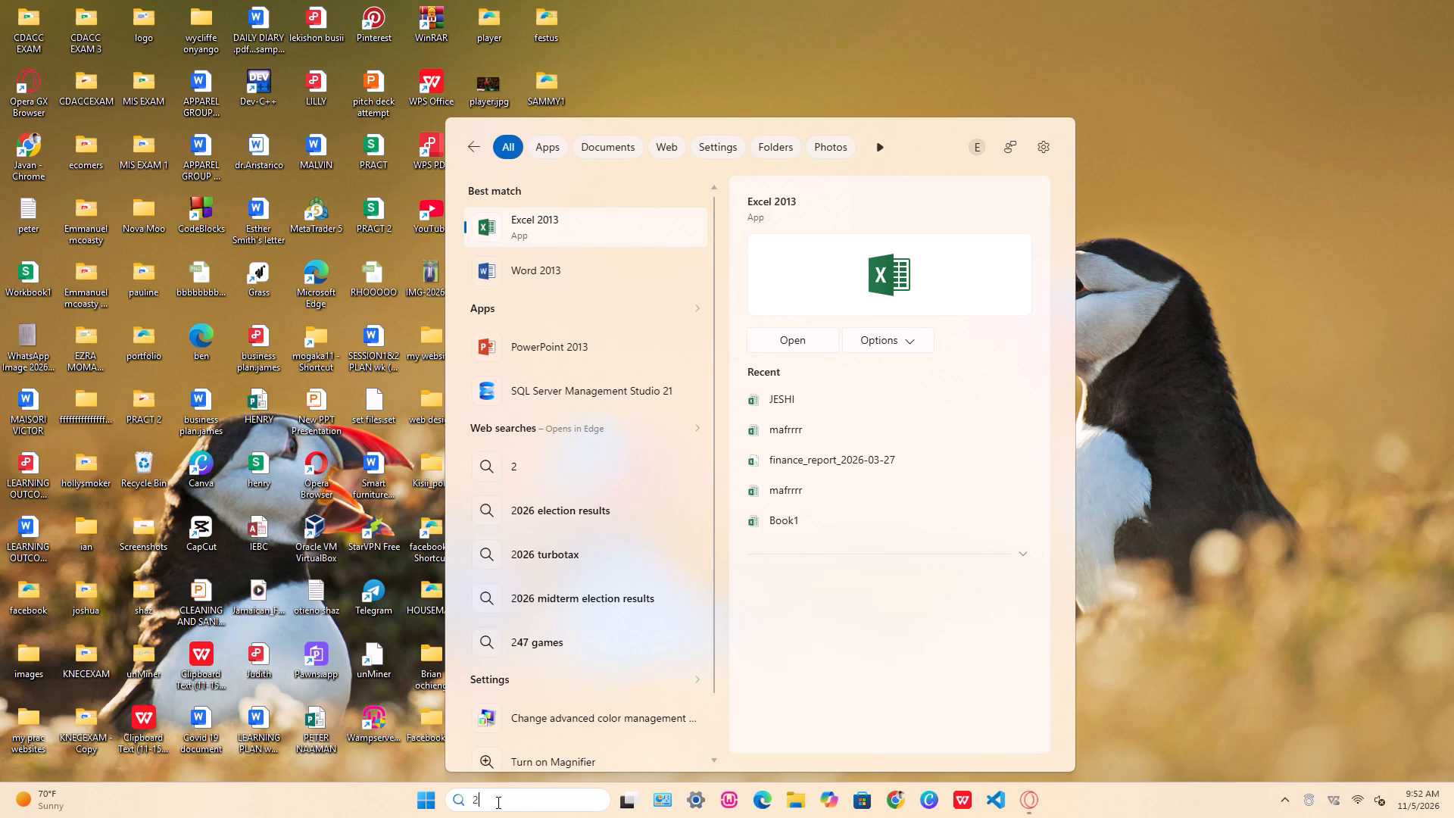
{"action": "key", "text": "BackSpace"}
{"action": "type", "text": "word"}
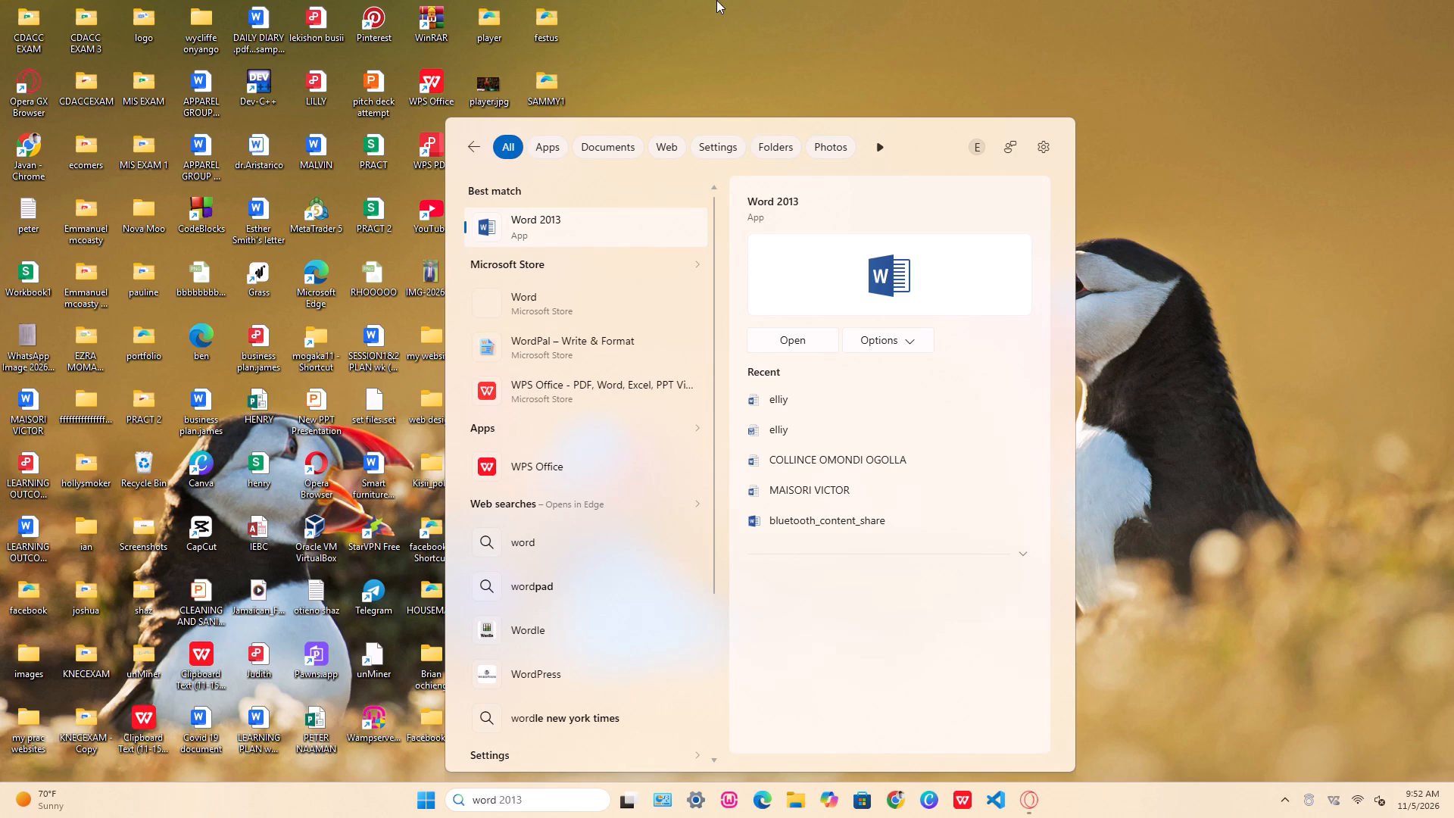
{"action": "double_click", "coordinate": [648, 227]}
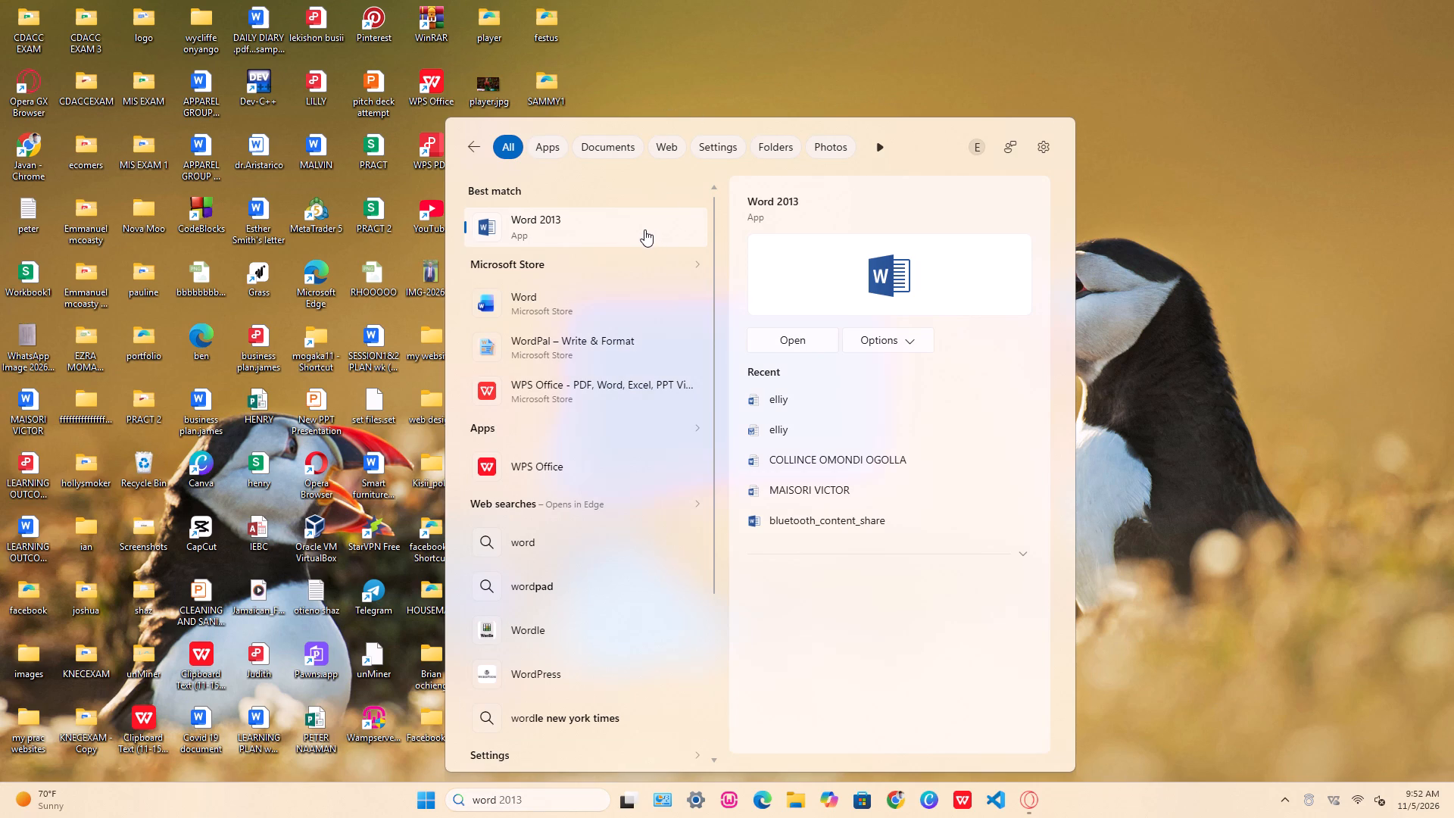
{"action": "double_click", "coordinate": [913, 290]}
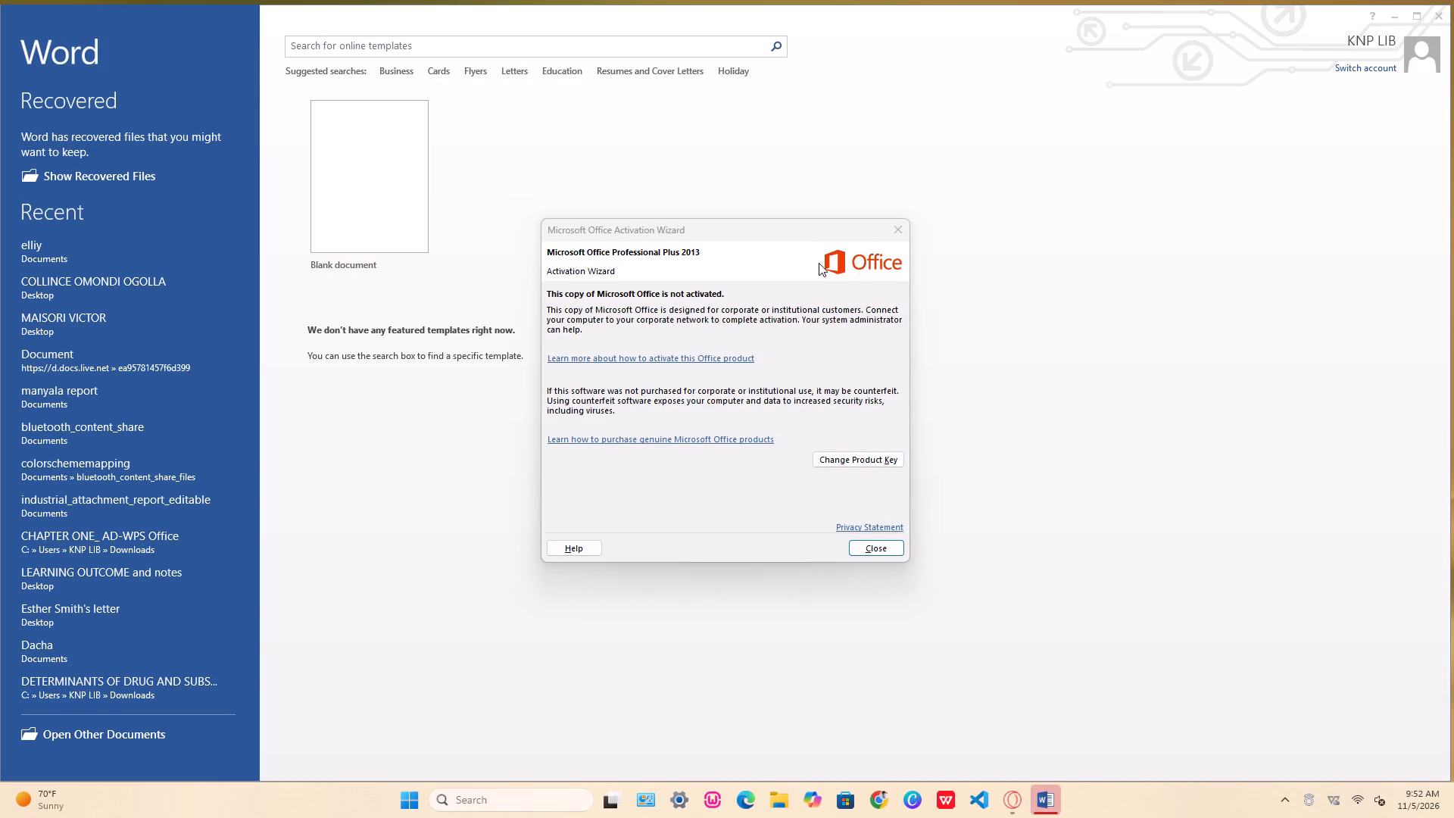
{"action": "left_click", "coordinate": [895, 229]}
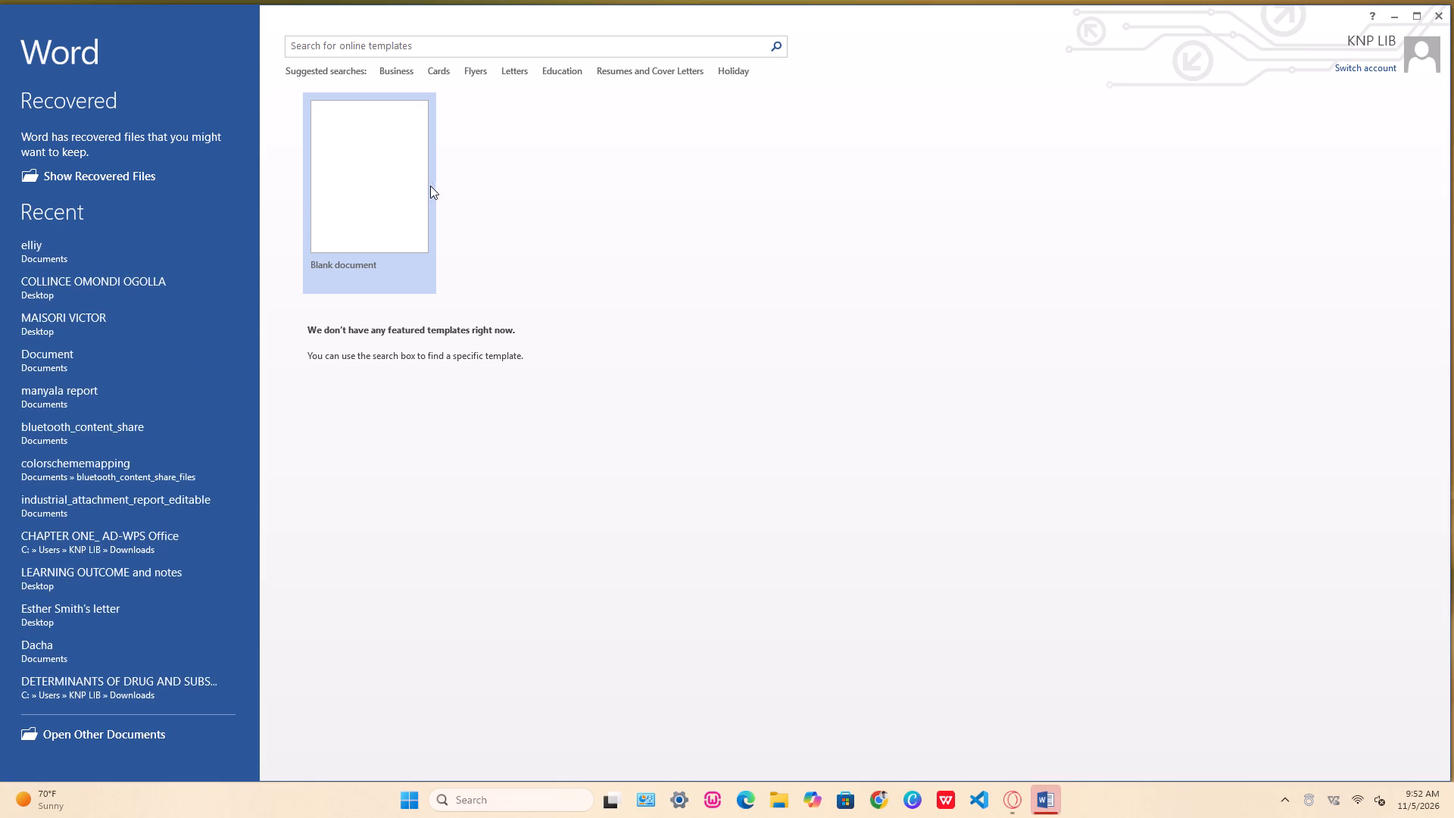
Create a new blank document.
{"action": "double_click", "coordinate": [403, 186]}
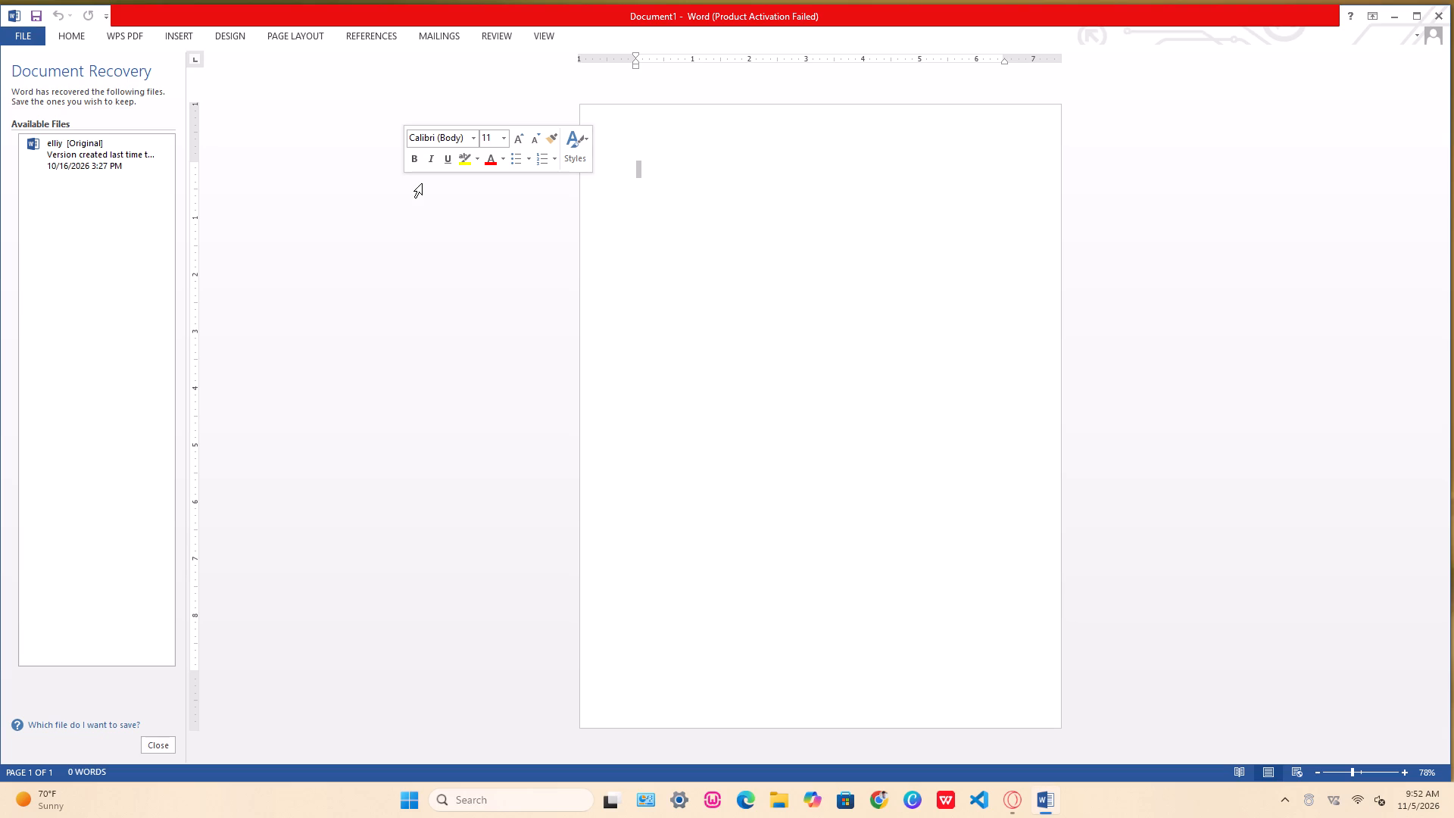
{"action": "left_click", "coordinate": [221, 504]}
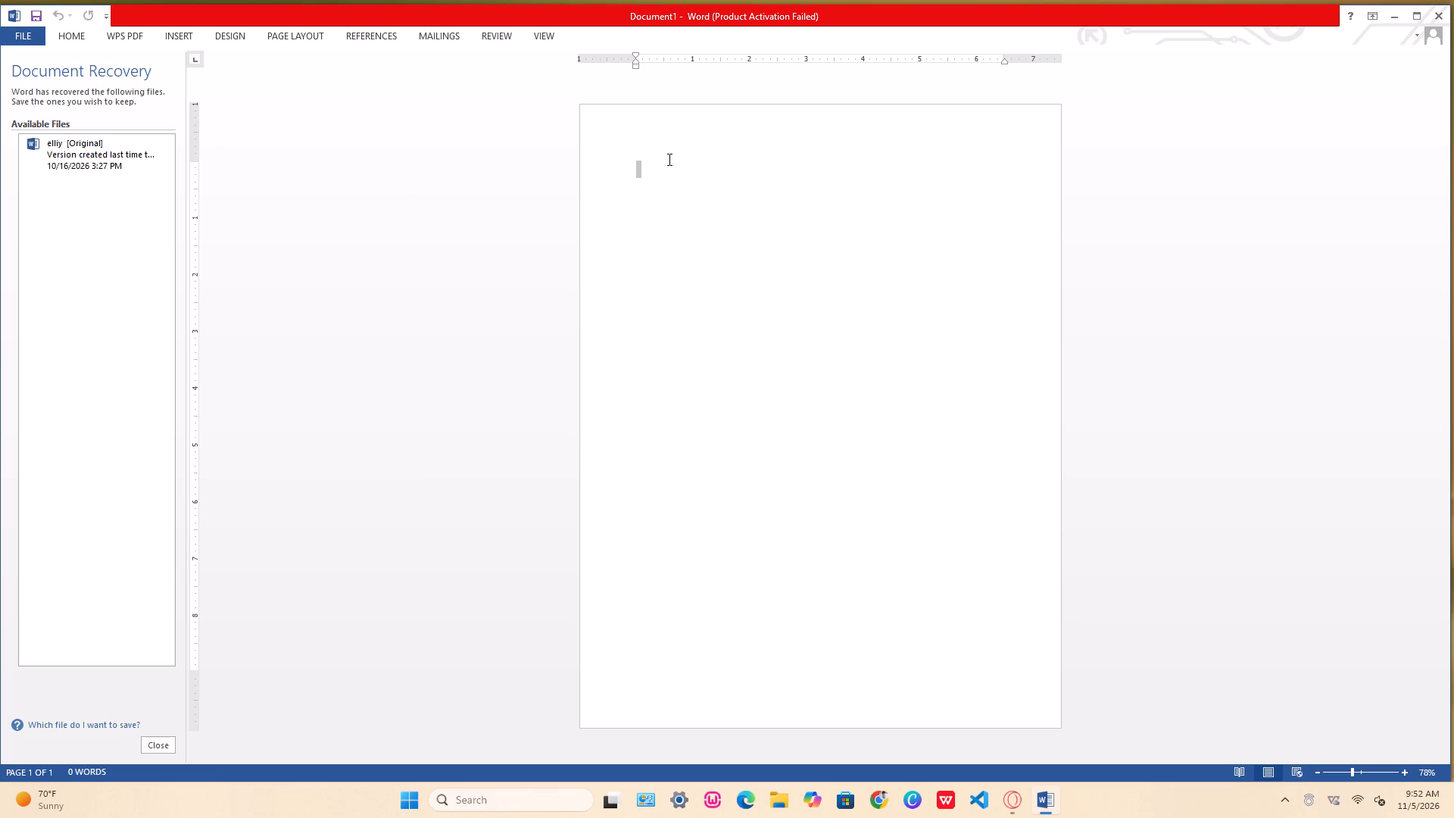
Insert a table of 4 columns by 8 rows at the start of the blank document.
{"action": "left_click", "coordinate": [657, 153]}
{"action": "left_click", "coordinate": [177, 39]}
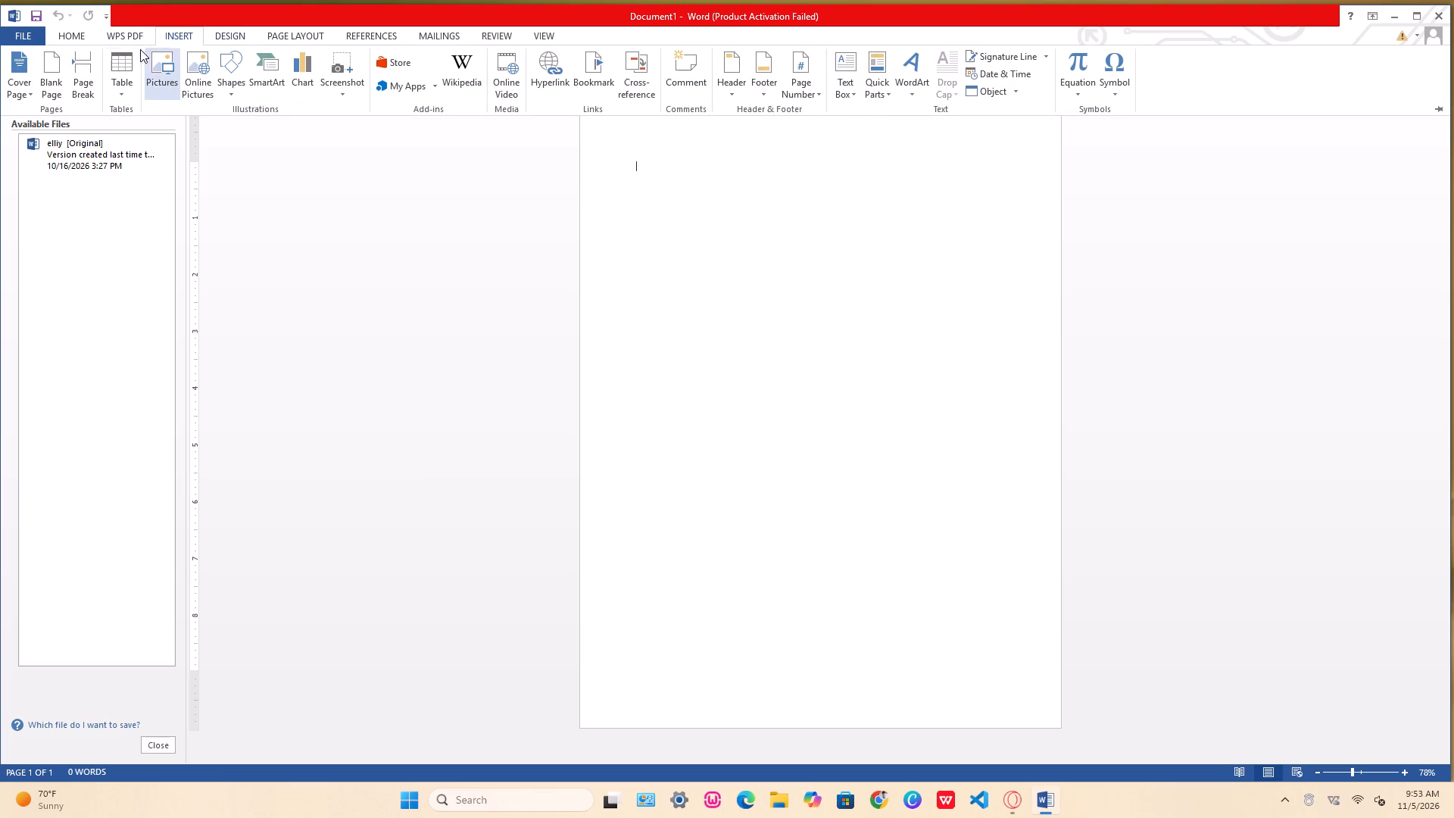
{"action": "left_click", "coordinate": [128, 70]}
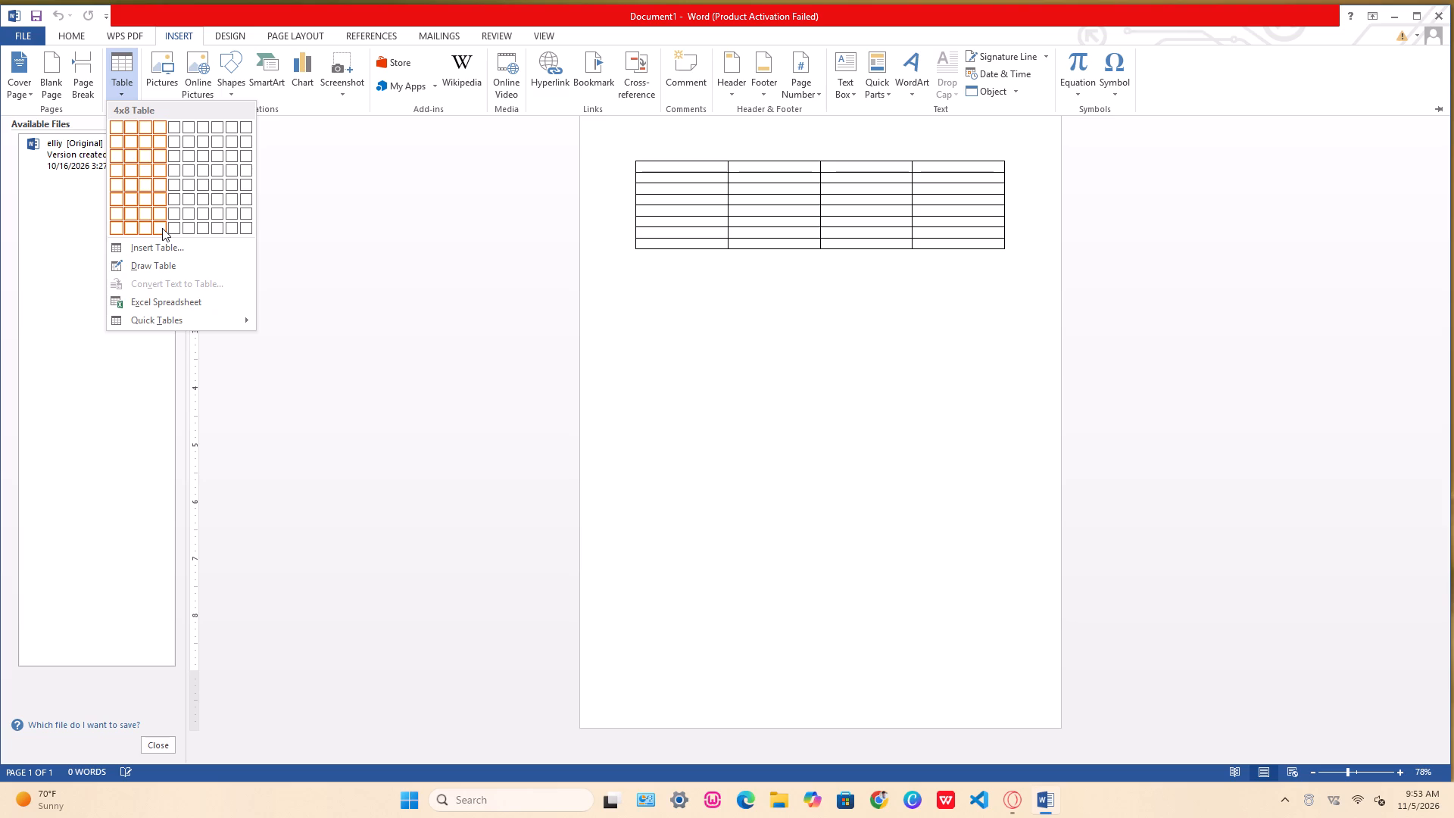
{"action": "left_click", "coordinate": [160, 230]}
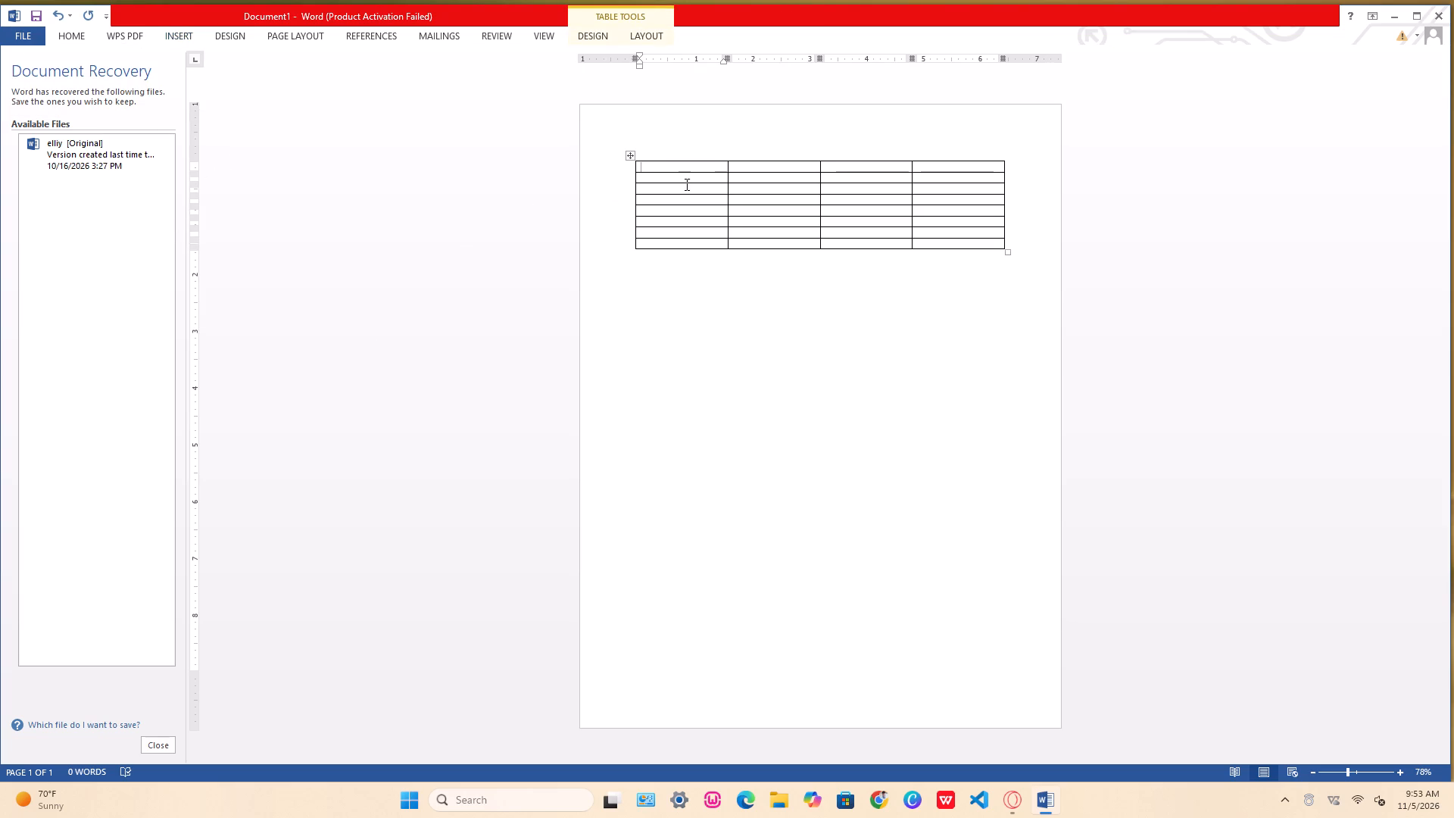
Insert three columns after the table's first column, making it seven columns wide, and return to the document body.
{"action": "left_click_drag", "start_coordinate": [719, 161], "coordinate": [703, 163]}
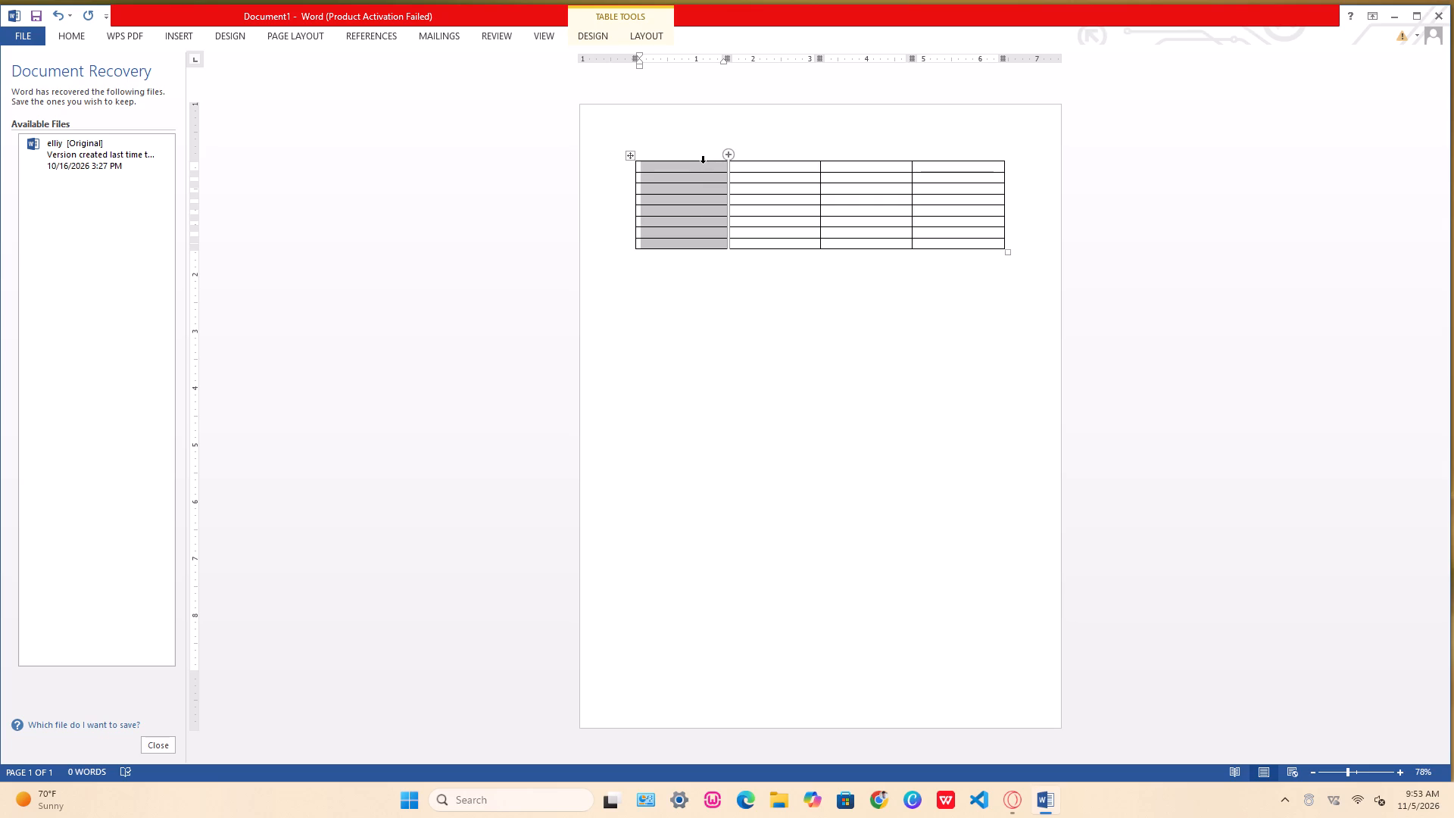
{"action": "left_click_drag", "start_coordinate": [703, 163], "coordinate": [702, 163]}
{"action": "left_click", "coordinate": [710, 152]}
{"action": "left_click_drag", "start_coordinate": [726, 158], "coordinate": [700, 164]}
{"action": "left_click_drag", "start_coordinate": [707, 161], "coordinate": [677, 161]}
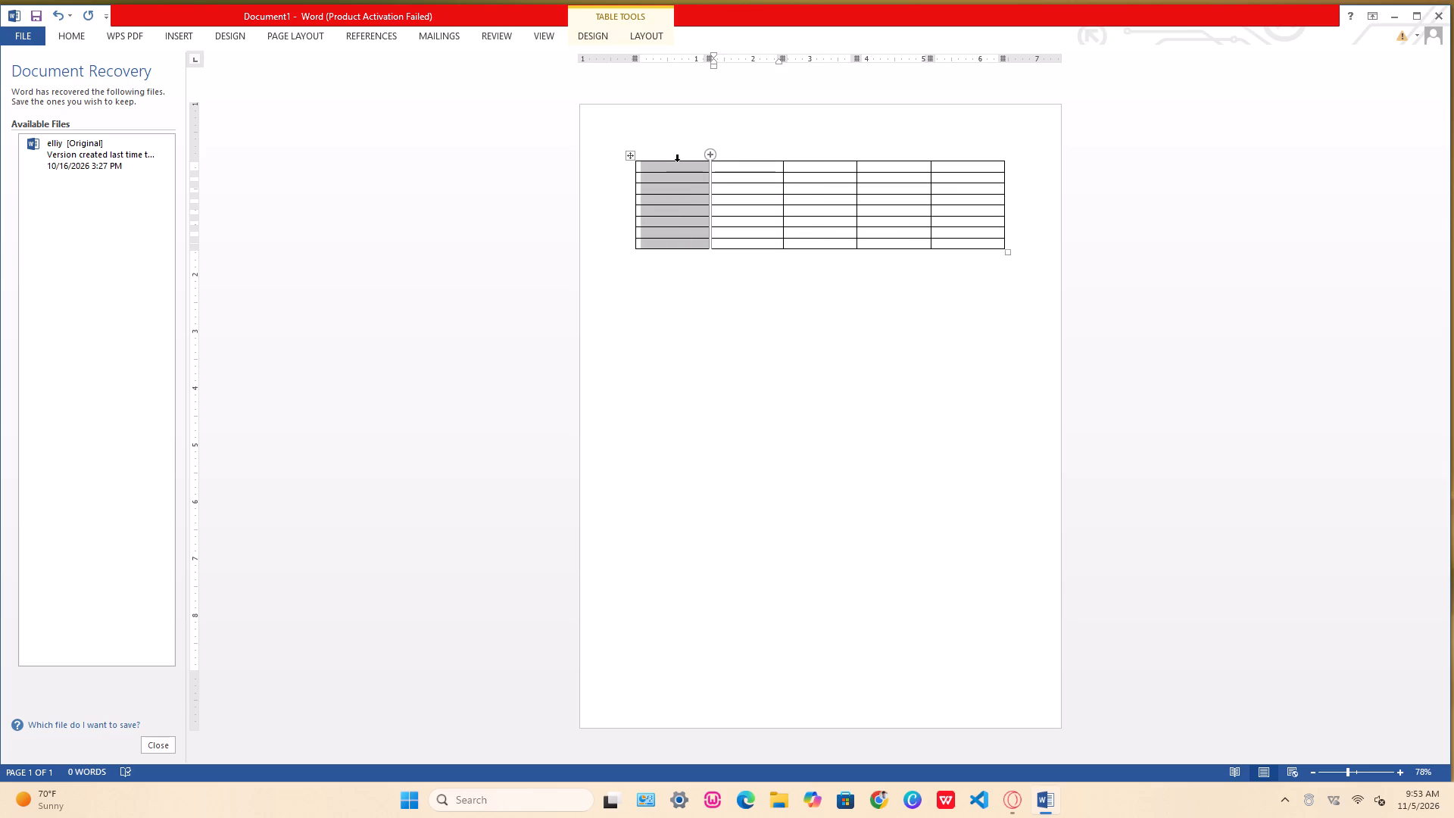
{"action": "left_click_drag", "start_coordinate": [677, 161], "coordinate": [682, 162]}
{"action": "left_click_drag", "start_coordinate": [710, 154], "coordinate": [694, 155]}
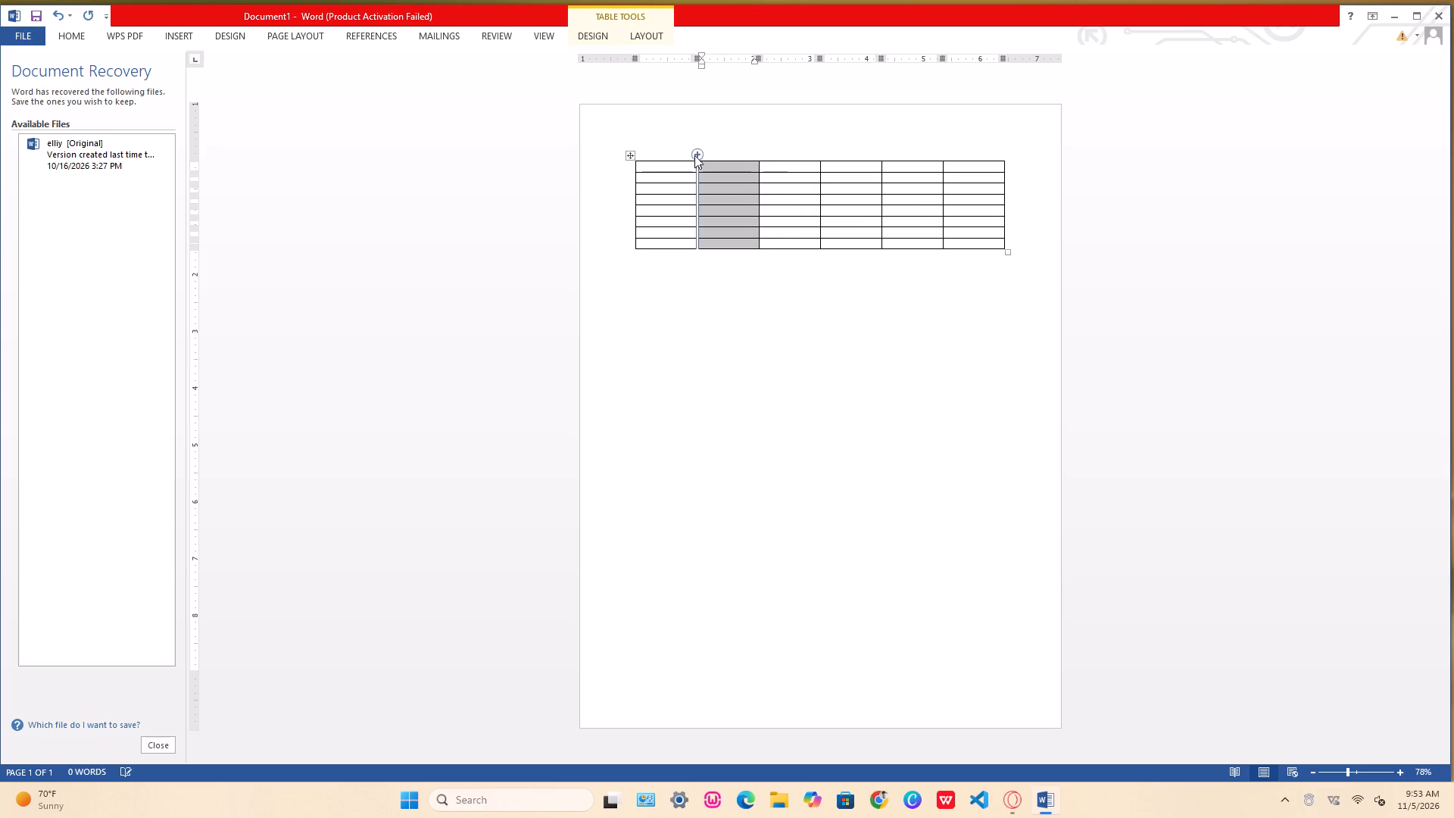
{"action": "left_click_drag", "start_coordinate": [694, 155], "coordinate": [689, 158]}
{"action": "left_click", "coordinate": [695, 156]}
{"action": "left_click", "coordinate": [695, 156]}
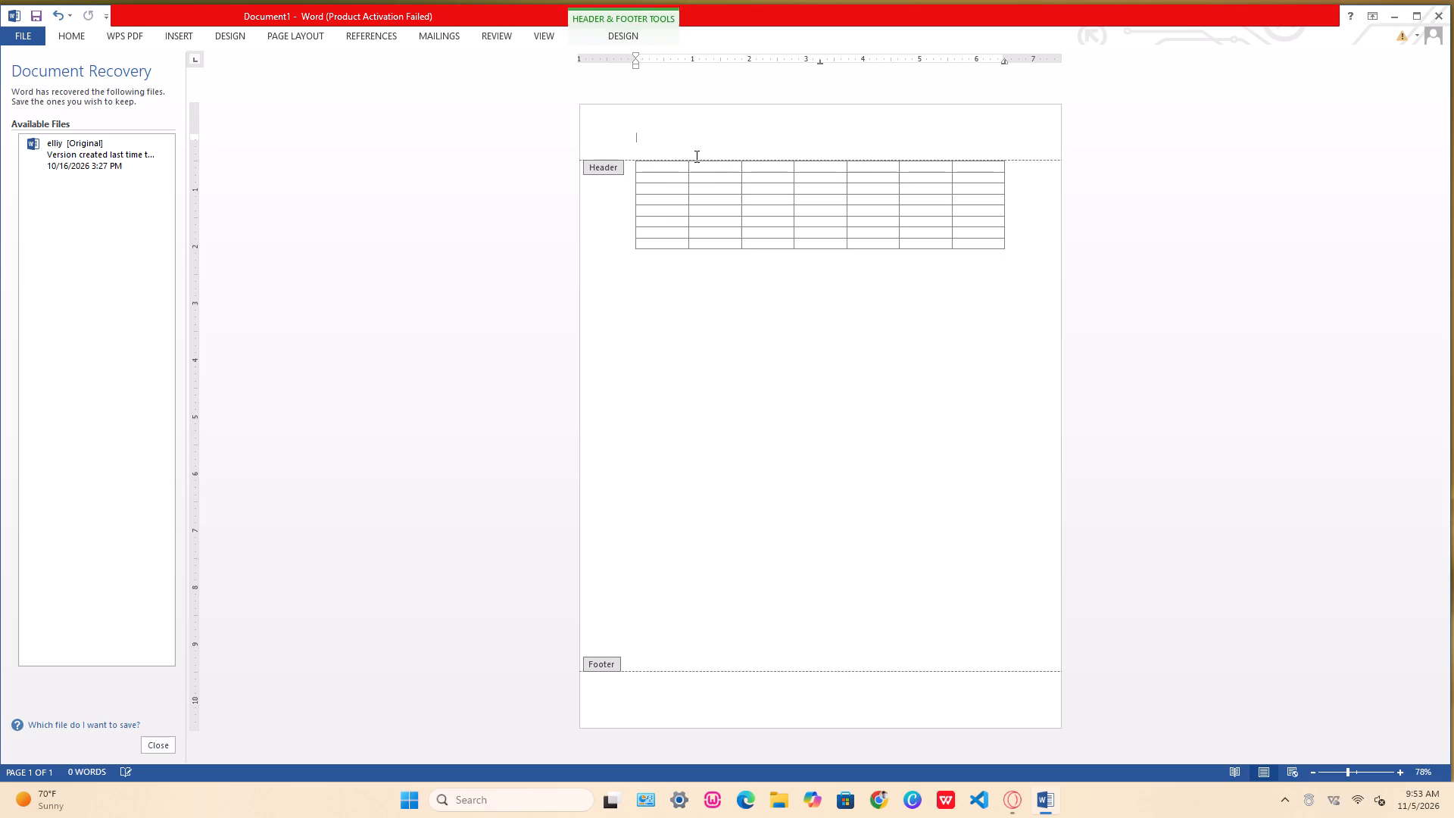
{"action": "left_click", "coordinate": [685, 161]}
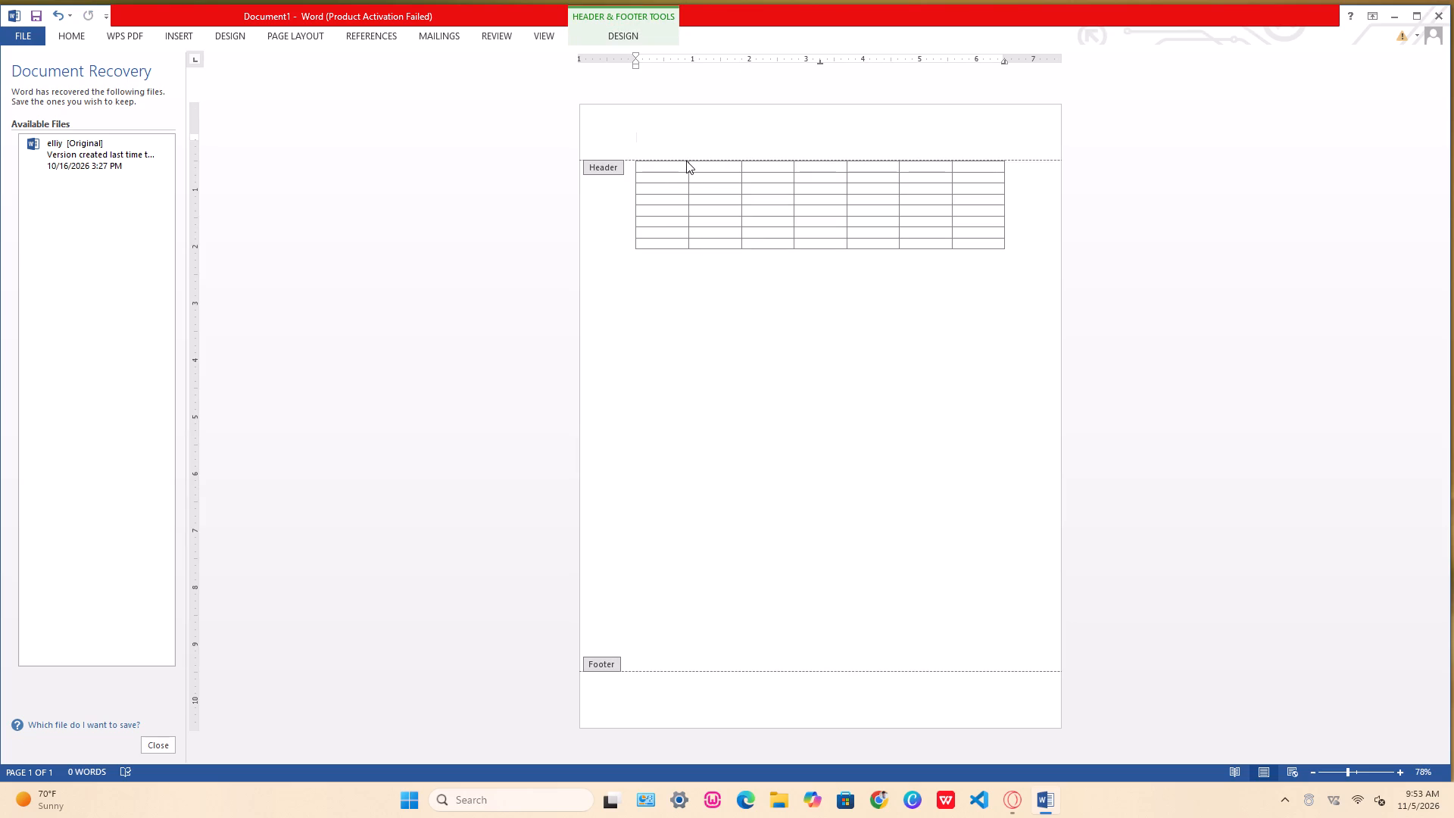
{"action": "double_click", "coordinate": [689, 243]}
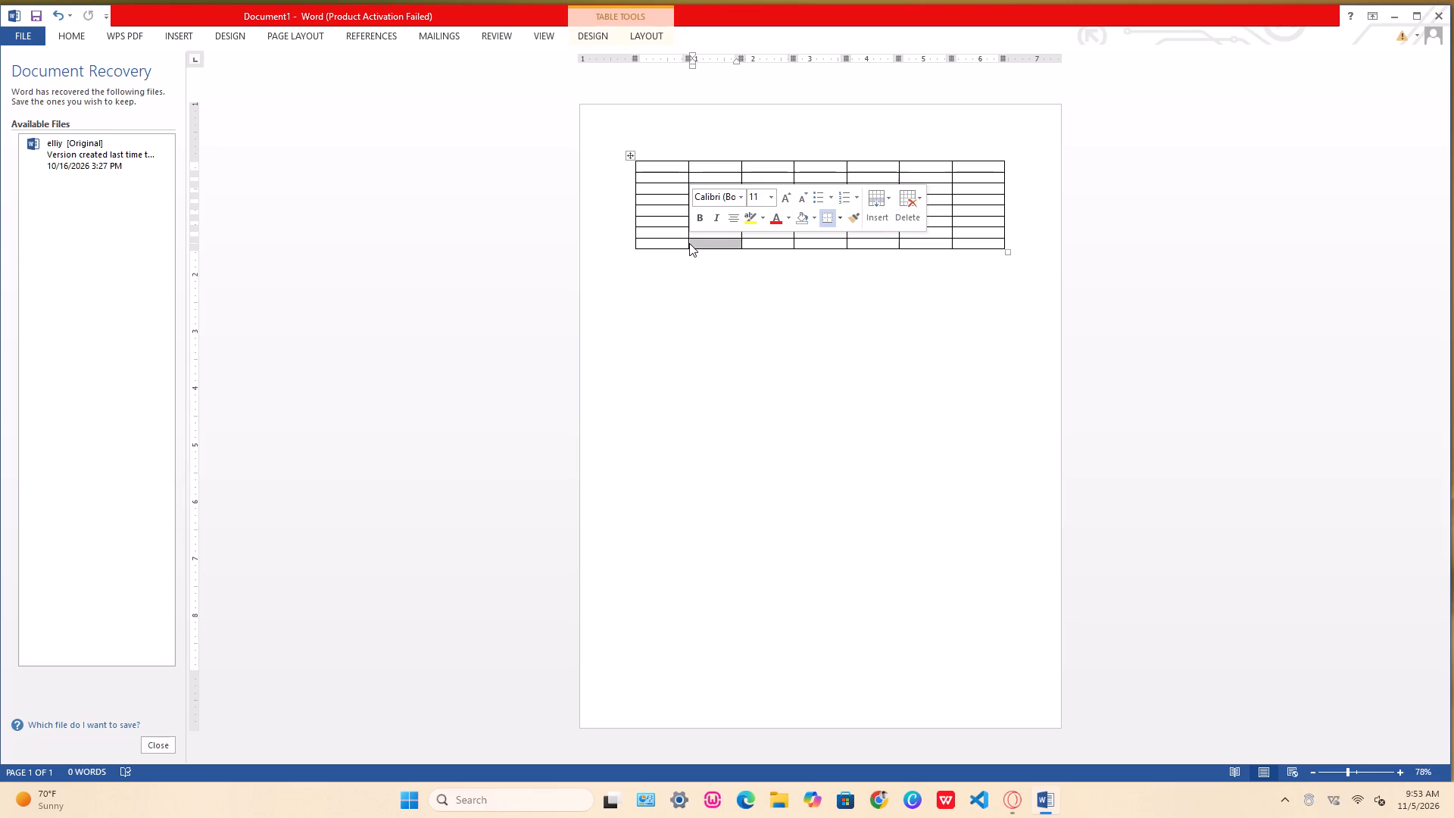
Insert three more columns after the table's first column, making it ten columns wide.
{"action": "left_click", "coordinate": [676, 167]}
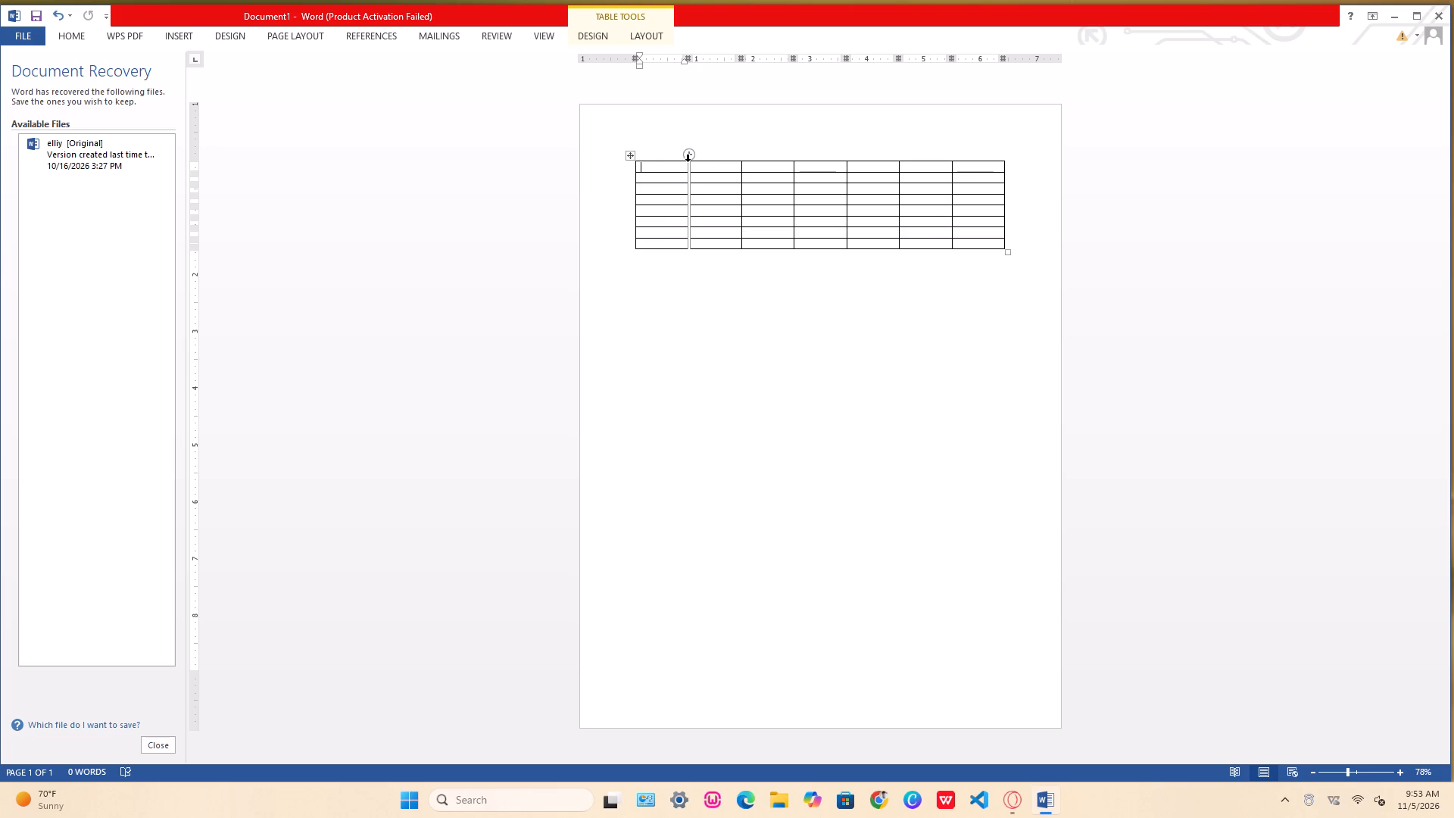
{"action": "left_click_drag", "start_coordinate": [688, 161], "coordinate": [680, 161]}
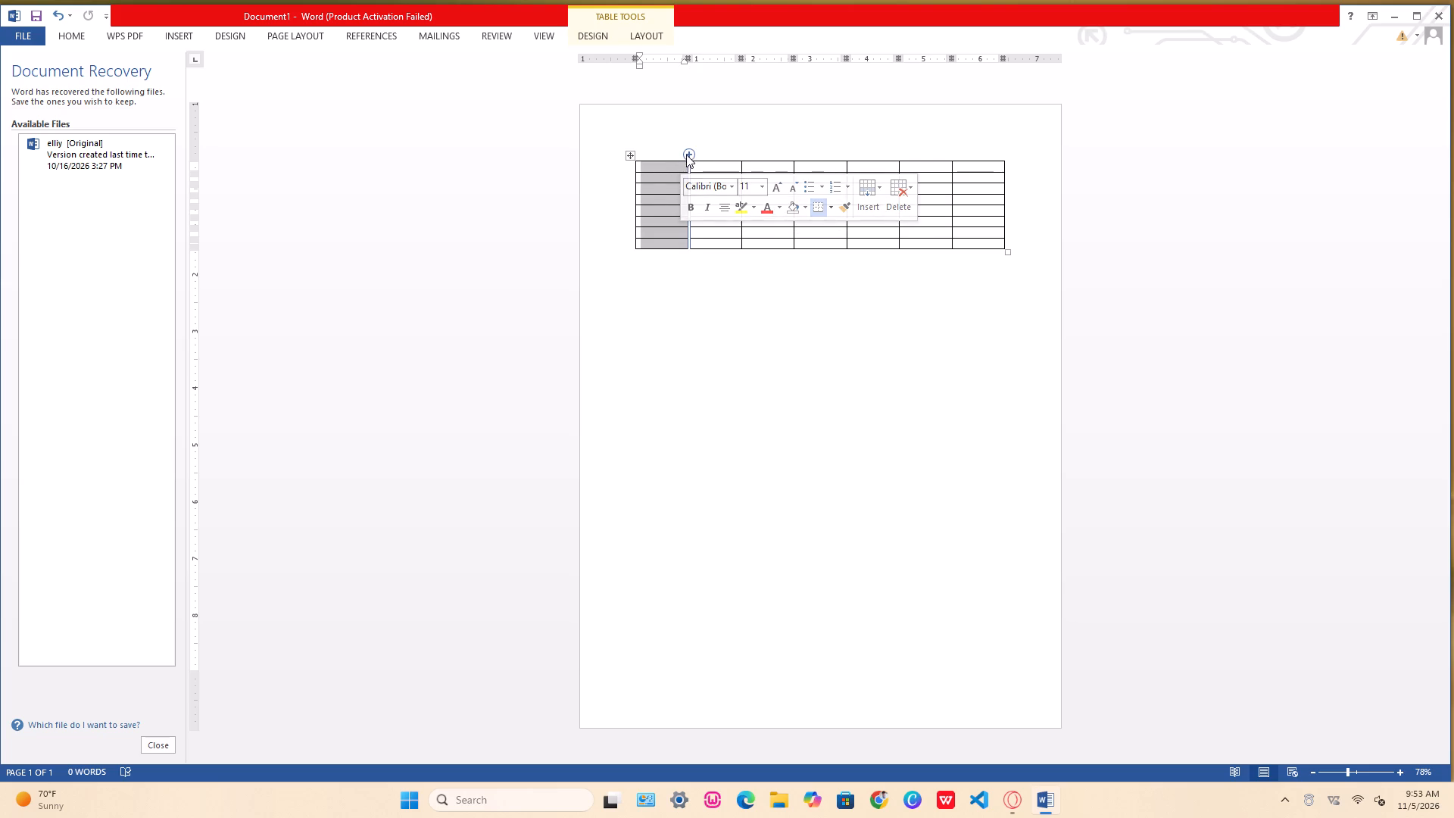
{"action": "double_click", "coordinate": [686, 155]}
{"action": "left_click", "coordinate": [680, 153]}
{"action": "left_click", "coordinate": [679, 154]}
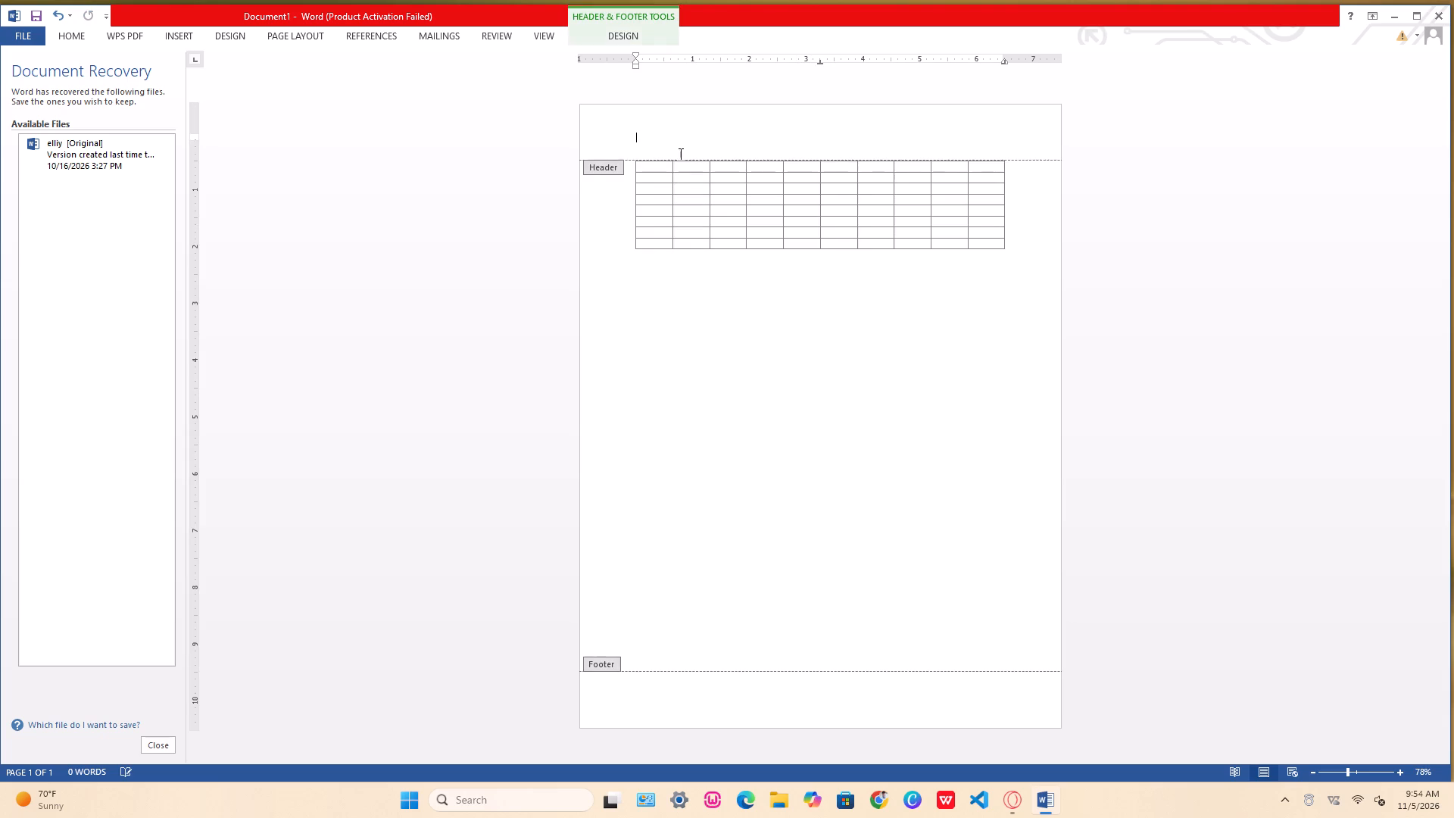
{"action": "left_click", "coordinate": [671, 161]}
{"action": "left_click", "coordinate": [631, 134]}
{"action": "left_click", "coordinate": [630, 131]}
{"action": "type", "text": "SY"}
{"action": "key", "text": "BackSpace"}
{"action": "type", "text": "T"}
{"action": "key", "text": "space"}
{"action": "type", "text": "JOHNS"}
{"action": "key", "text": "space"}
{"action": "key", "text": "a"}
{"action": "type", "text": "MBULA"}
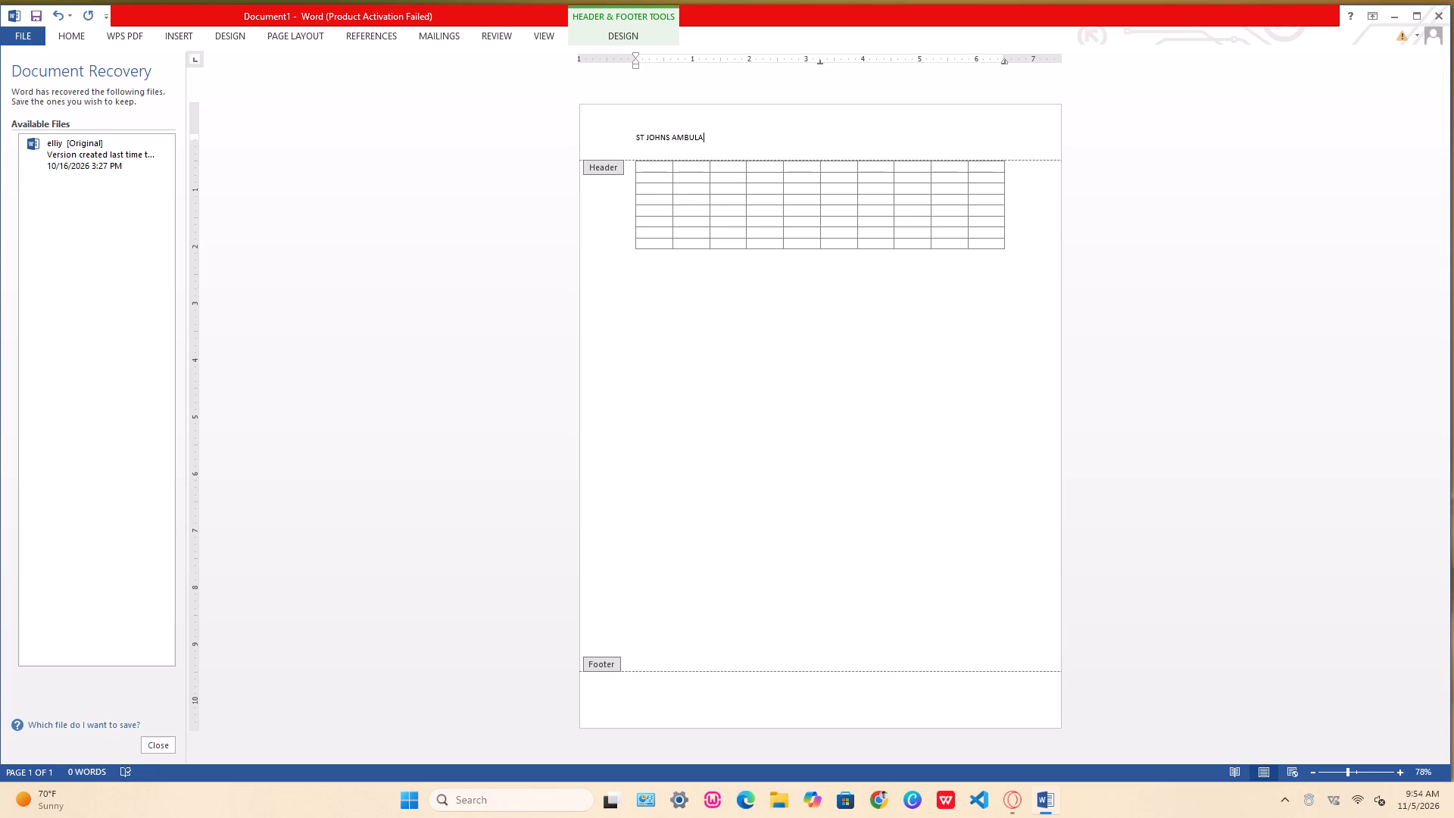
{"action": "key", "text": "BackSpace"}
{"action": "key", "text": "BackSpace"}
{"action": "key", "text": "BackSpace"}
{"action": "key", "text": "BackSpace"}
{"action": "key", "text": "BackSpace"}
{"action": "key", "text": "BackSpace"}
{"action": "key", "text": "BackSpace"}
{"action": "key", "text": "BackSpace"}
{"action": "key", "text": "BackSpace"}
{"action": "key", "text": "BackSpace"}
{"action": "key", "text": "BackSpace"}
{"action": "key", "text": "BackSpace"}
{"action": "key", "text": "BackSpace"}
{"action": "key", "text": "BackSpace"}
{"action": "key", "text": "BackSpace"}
Enter "KISII NATIONAL POLYTECHNIC" as the first line of the page header.
{"action": "type", "text": "KISIII"}
{"action": "key", "text": "space"}
{"action": "key", "text": "F11"}
{"action": "key", "text": "BackSpace"}
{"action": "key", "text": "BackSpace"}
{"action": "key", "text": "space"}
{"action": "type", "text": "NATIONAL POLK"}
{"action": "key", "text": "y"}
{"action": "key", "text": "BackSpace"}
{"action": "key", "text": "BackSpace"}
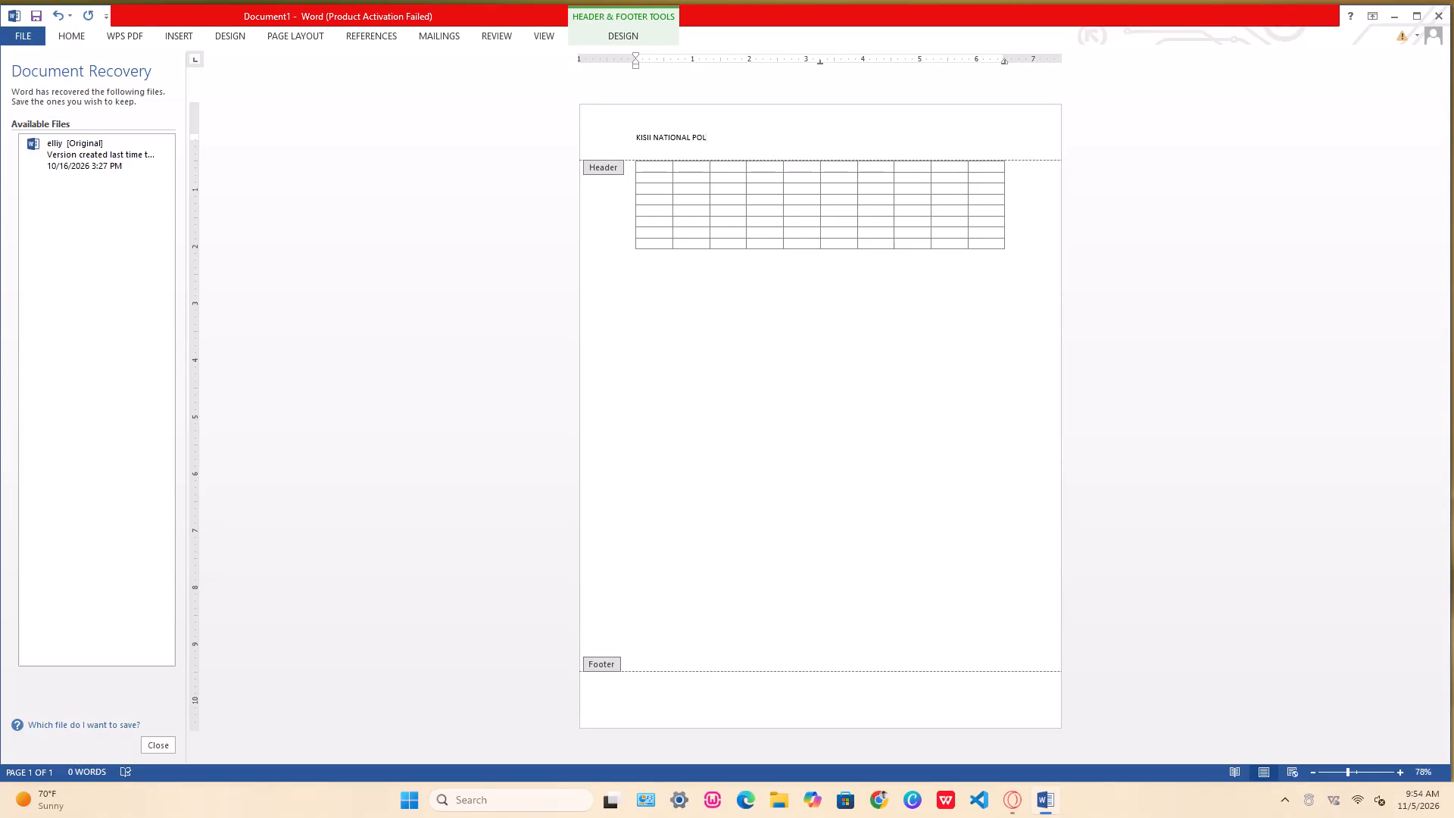
{"action": "key", "text": "y"}
{"action": "type", "text": "TECHN"}
{"action": "type", "text": "IC"}
{"action": "key", "text": "space"}
Start a second header line below the institution name with the text "ST. JOHNS AMBULANCE MEMBERS".
{"action": "key", "text": "Return"}
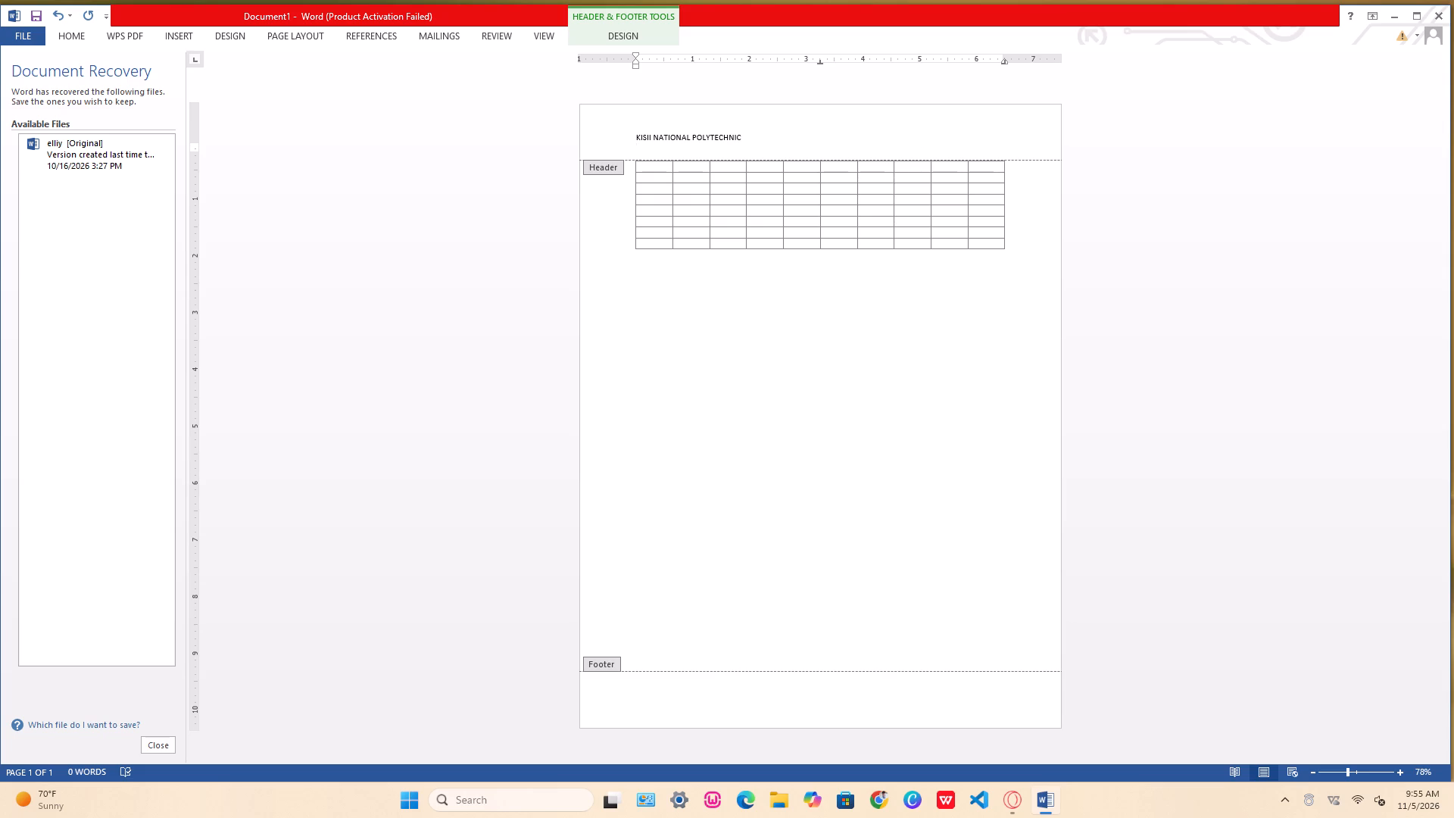
{"action": "type", "text": "ST"}
{"action": "key", "text": "comma"}
{"action": "key", "text": "BackSpace"}
{"action": "type", "text": "."}
{"action": "key", "text": "space"}
{"action": "type", "text": "JI"}
{"action": "key", "text": "BackSpace"}
{"action": "key", "text": "o"}
{"action": "type", "text": "HNS"}
{"action": "key", "text": "space"}
{"action": "key", "text": "a"}
{"action": "type", "text": "MBULANCW"}
{"action": "key", "text": "BackSpace"}
{"action": "key", "text": "e"}
{"action": "key", "text": "space"}
{"action": "type", "text": "MEMBER"}
{"action": "type", "text": "S"}
{"action": "key", "text": "space"}
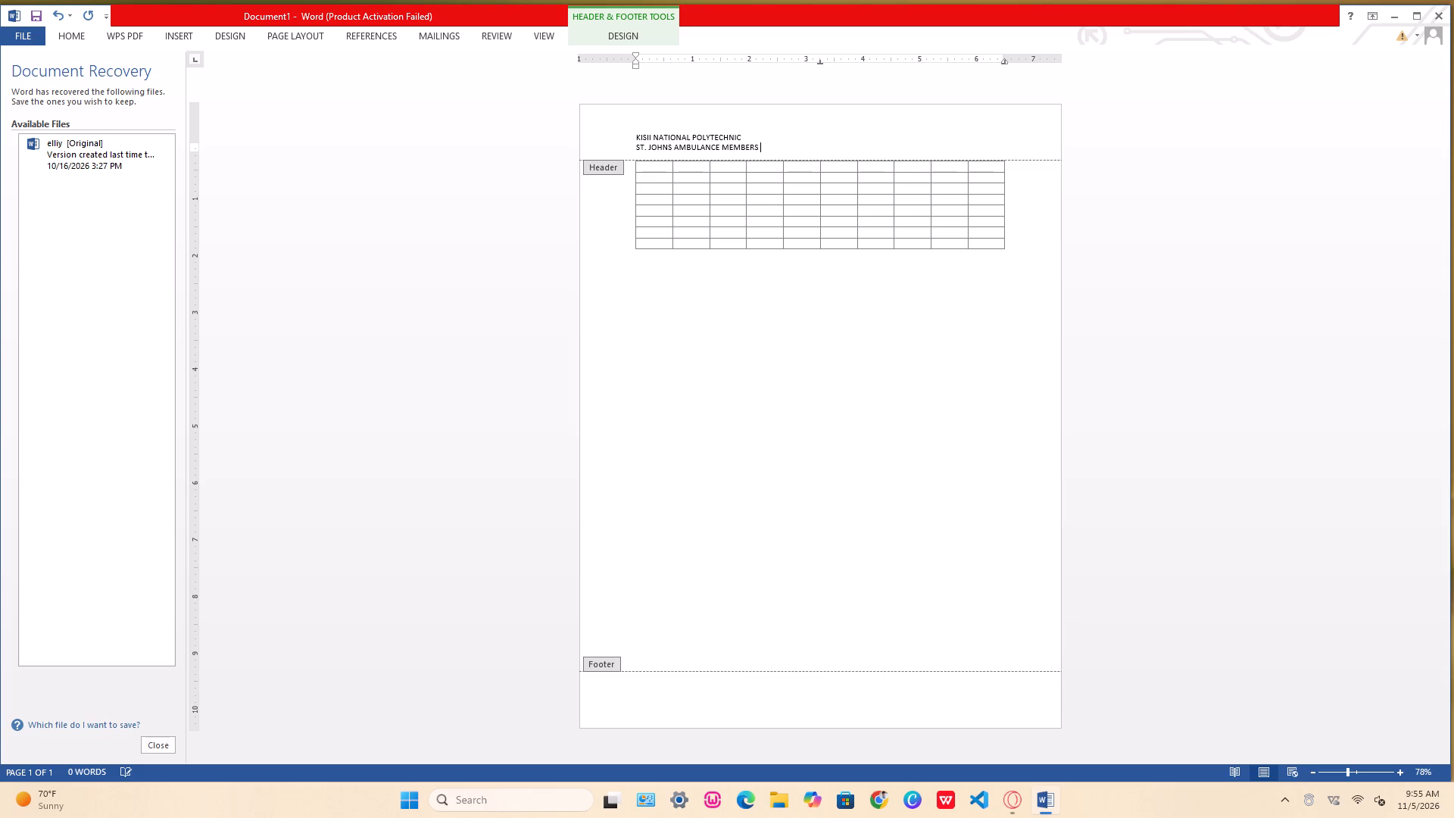
Continue the second header line after "MEMBERS" with "GOING FOR A TRIP ON FRIDAY".
{"action": "type", "text": "GOIUY"}
{"action": "key", "text": "BackSpace"}
{"action": "key", "text": "BackSpace"}
{"action": "type", "text": "NG"}
{"action": "key", "text": "space"}
{"action": "type", "text": "FOR A T"}
{"action": "type", "text": "RIP"}
{"action": "key", "text": "space"}
{"action": "type", "text": "ON"}
{"action": "key", "text": "space"}
{"action": "type", "text": "FR"}
{"action": "key", "text": "i"}
{"action": "type", "text": "DA"}
{"action": "type", "text": "Y"}
{"action": "key", "text": "space"}
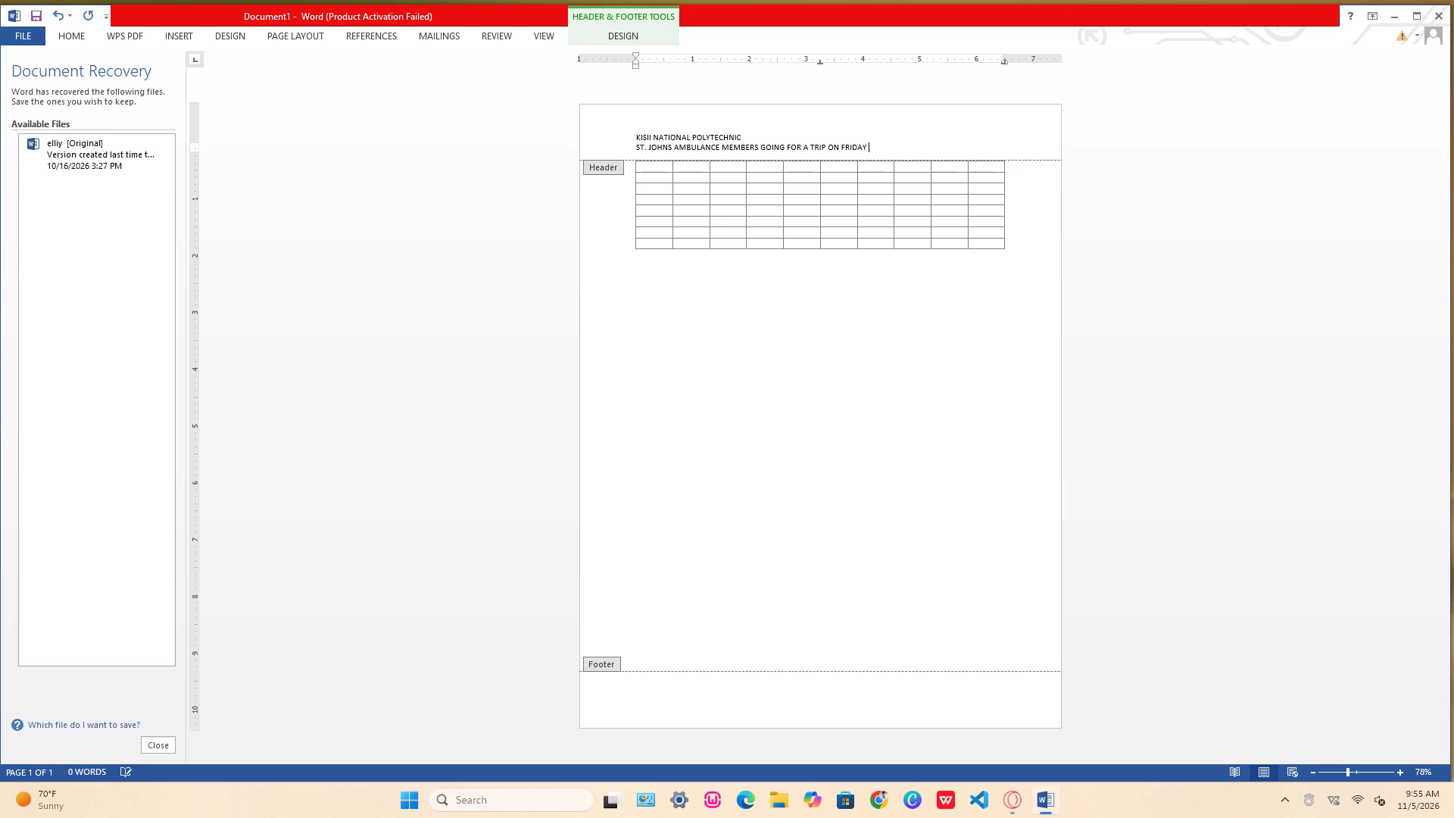
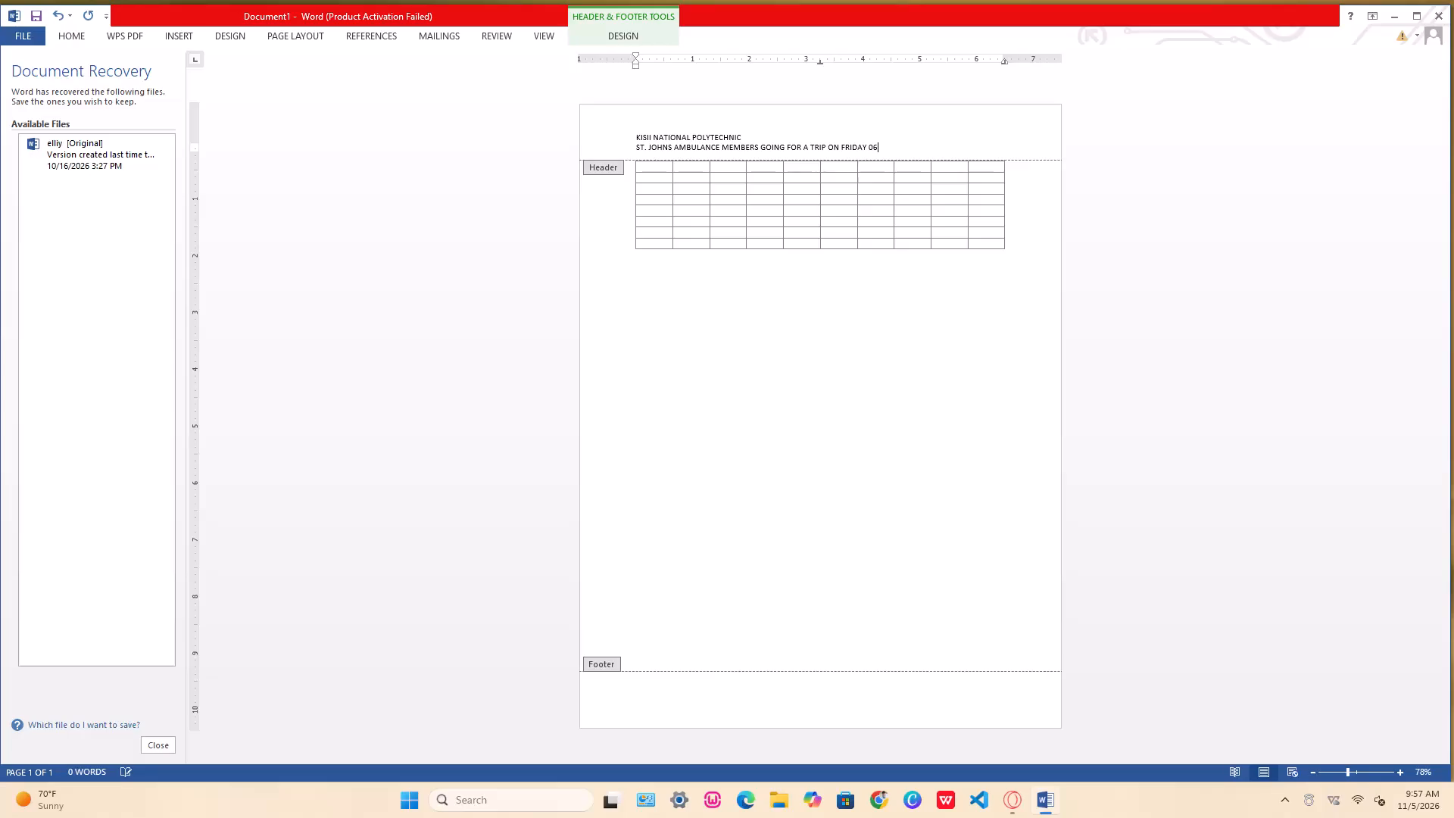
Complete the date at the end of the second header line so it reads "06/11/2026".
{"action": "key", "text": "slash"}
{"action": "key", "text": "1"}
{"action": "key", "text": "1"}
{"action": "key", "text": "slash"}
{"action": "type", "text": "202"}
{"action": "key", "text": "6"}
Leave header editing and return to the table in the document body.
{"action": "left_click", "coordinate": [661, 167]}
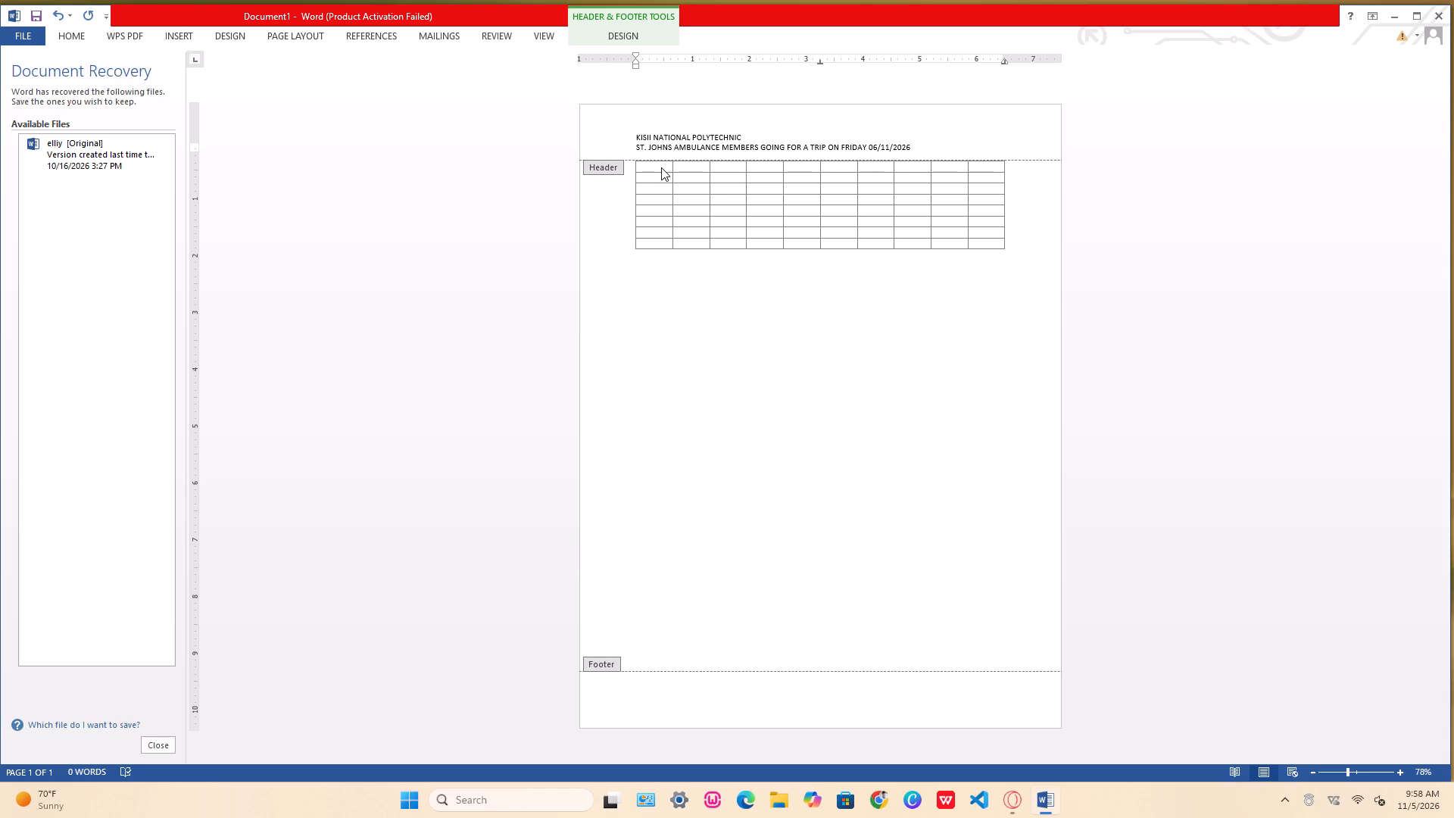
{"action": "left_click", "coordinate": [671, 159]}
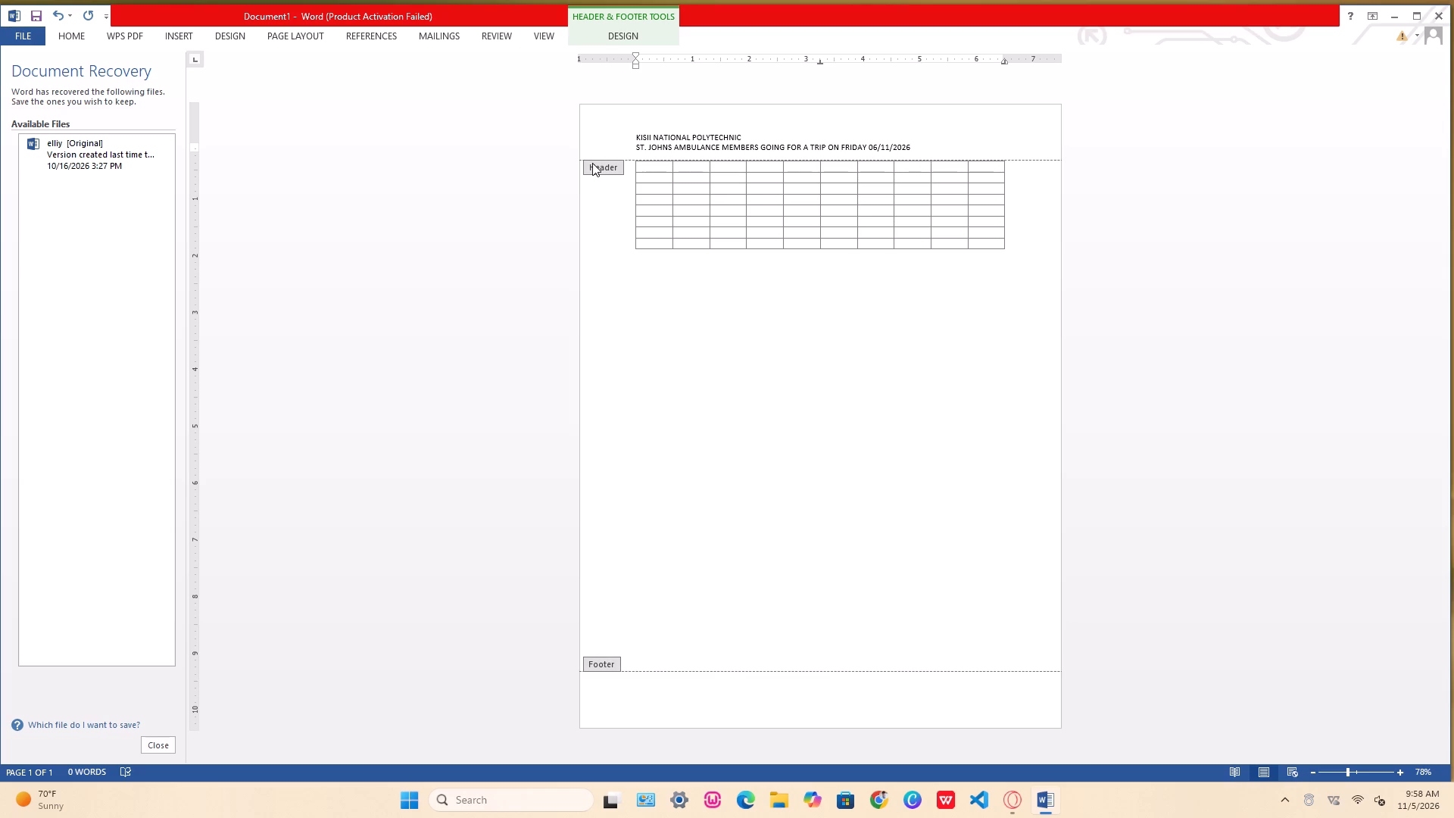
{"action": "left_click", "coordinate": [592, 163]}
{"action": "left_click", "coordinate": [672, 158]}
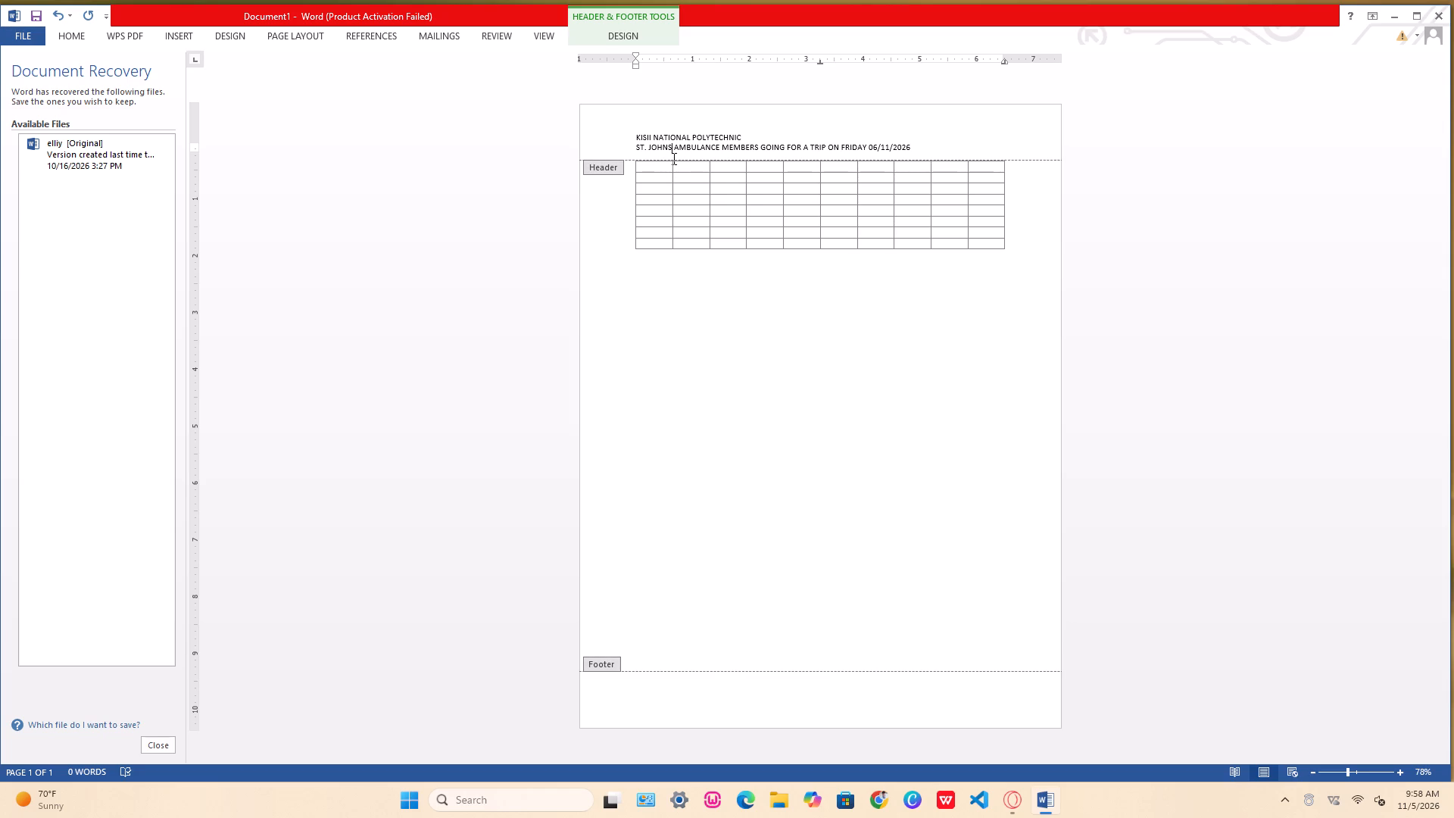
{"action": "left_click", "coordinate": [672, 160]}
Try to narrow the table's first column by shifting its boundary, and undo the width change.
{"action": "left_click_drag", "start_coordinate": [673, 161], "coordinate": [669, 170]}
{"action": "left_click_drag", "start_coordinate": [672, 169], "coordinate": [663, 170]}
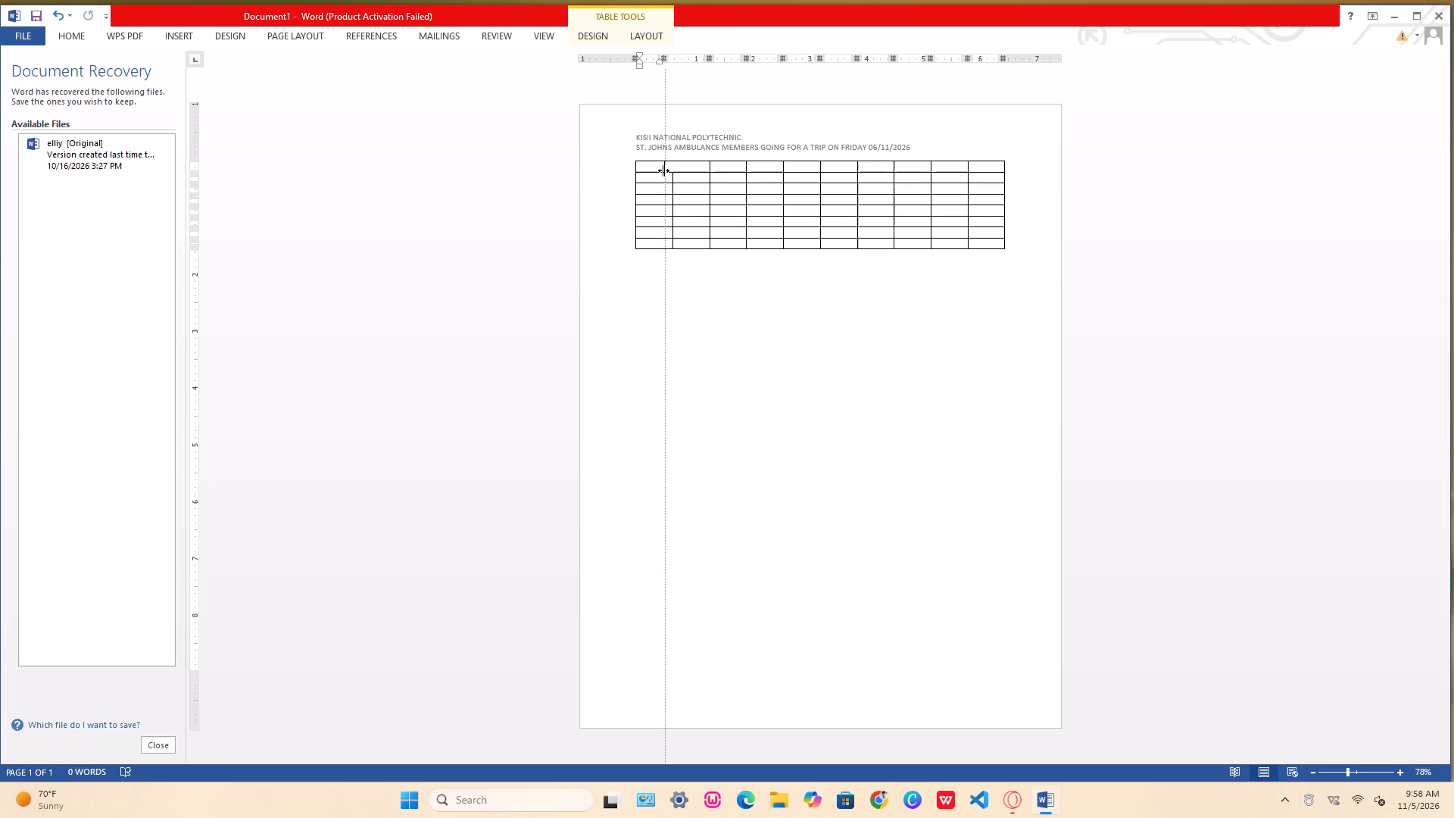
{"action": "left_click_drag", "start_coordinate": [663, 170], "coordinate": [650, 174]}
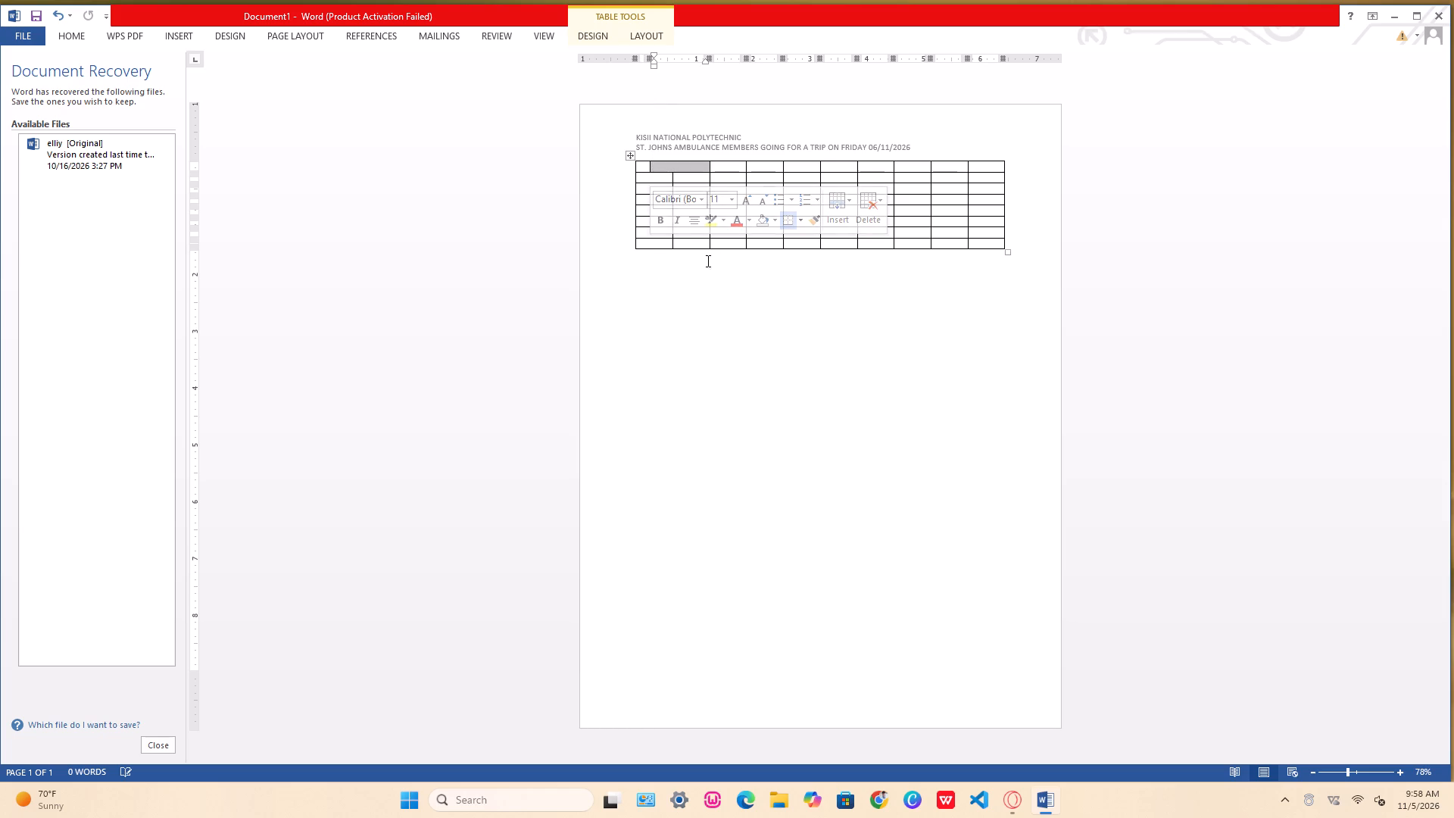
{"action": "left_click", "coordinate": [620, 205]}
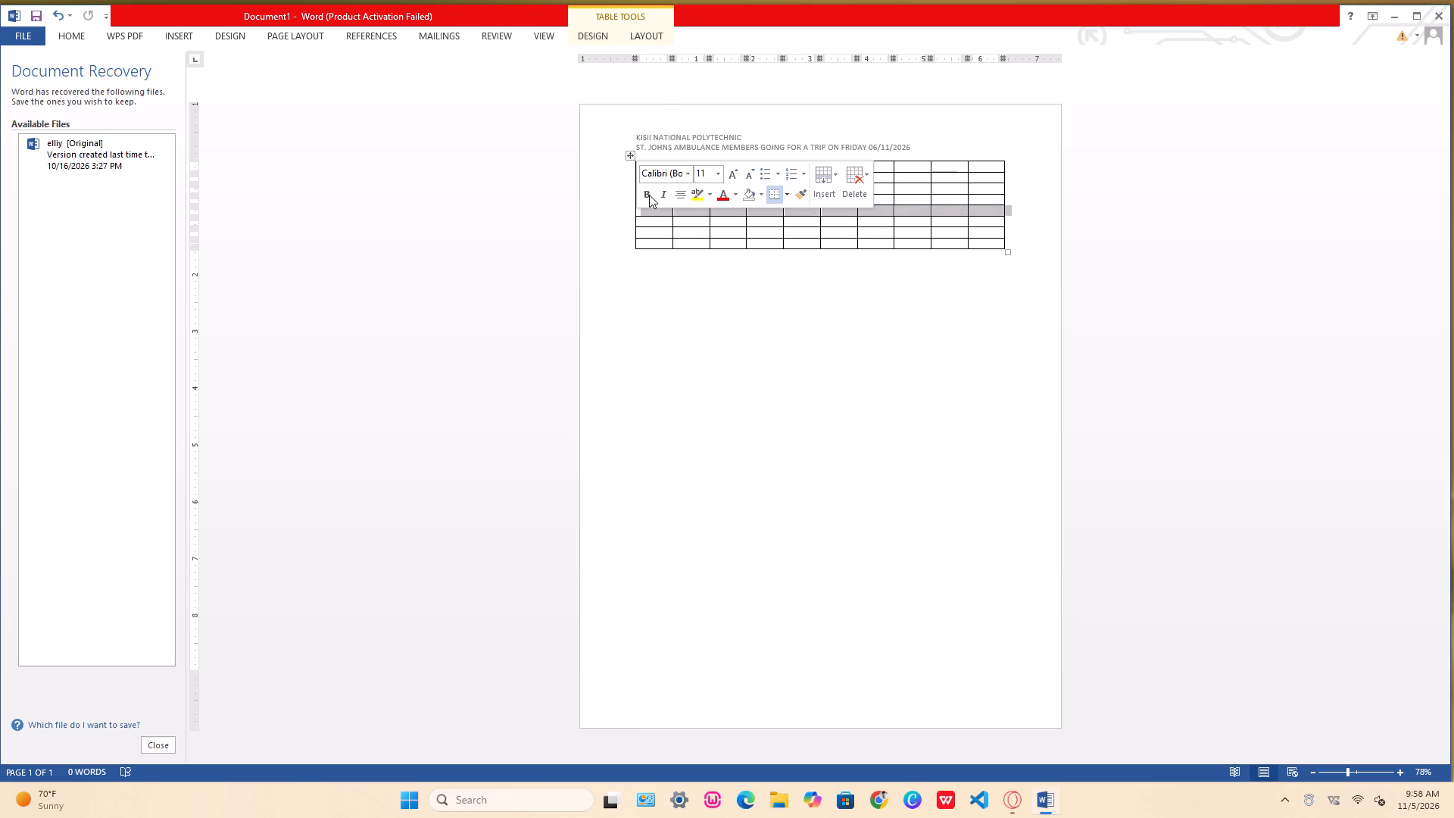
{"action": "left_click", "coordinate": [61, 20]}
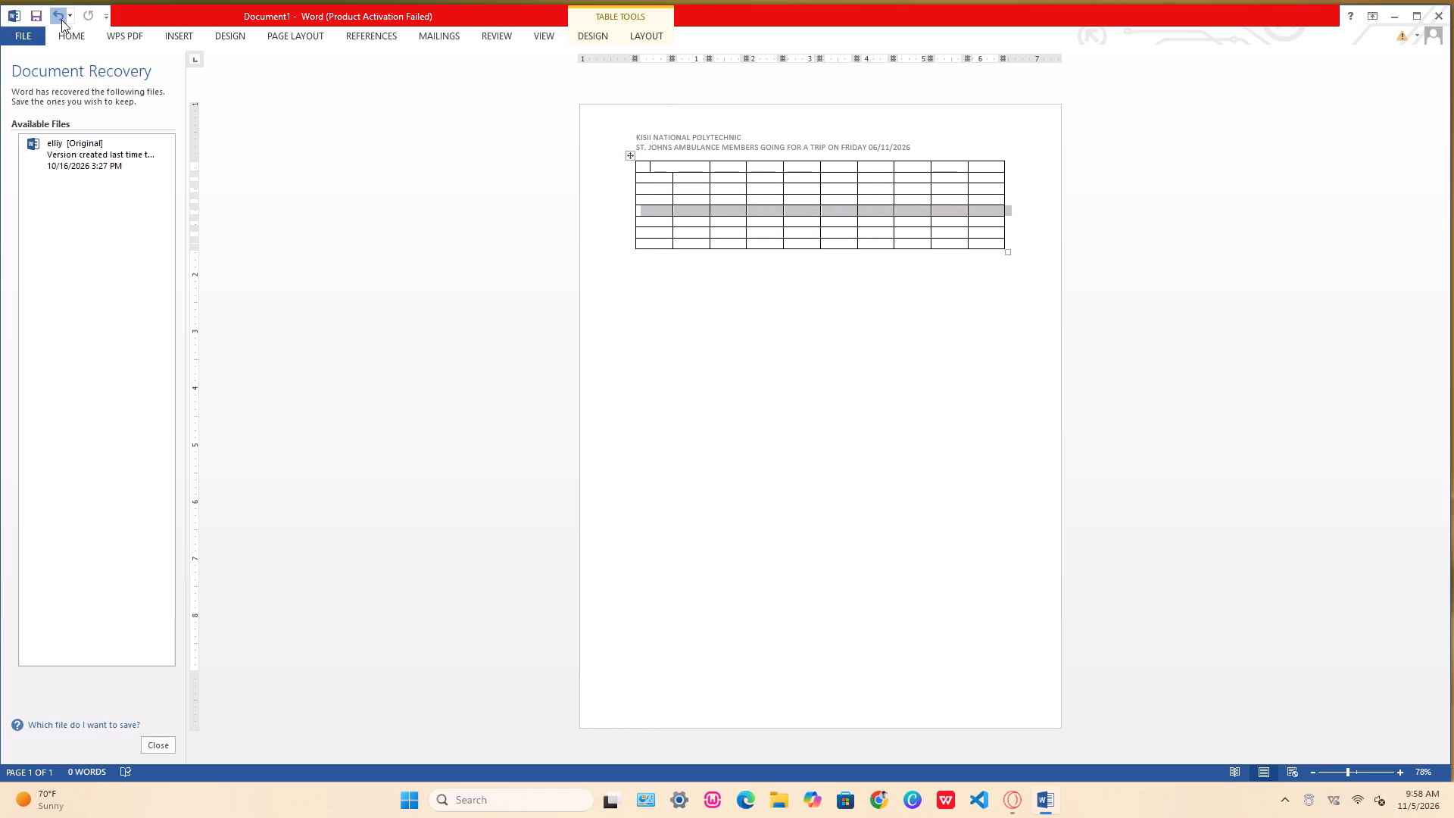
Insert six more columns after the table's first column, making it sixteen columns wide.
{"action": "left_click", "coordinate": [674, 206]}
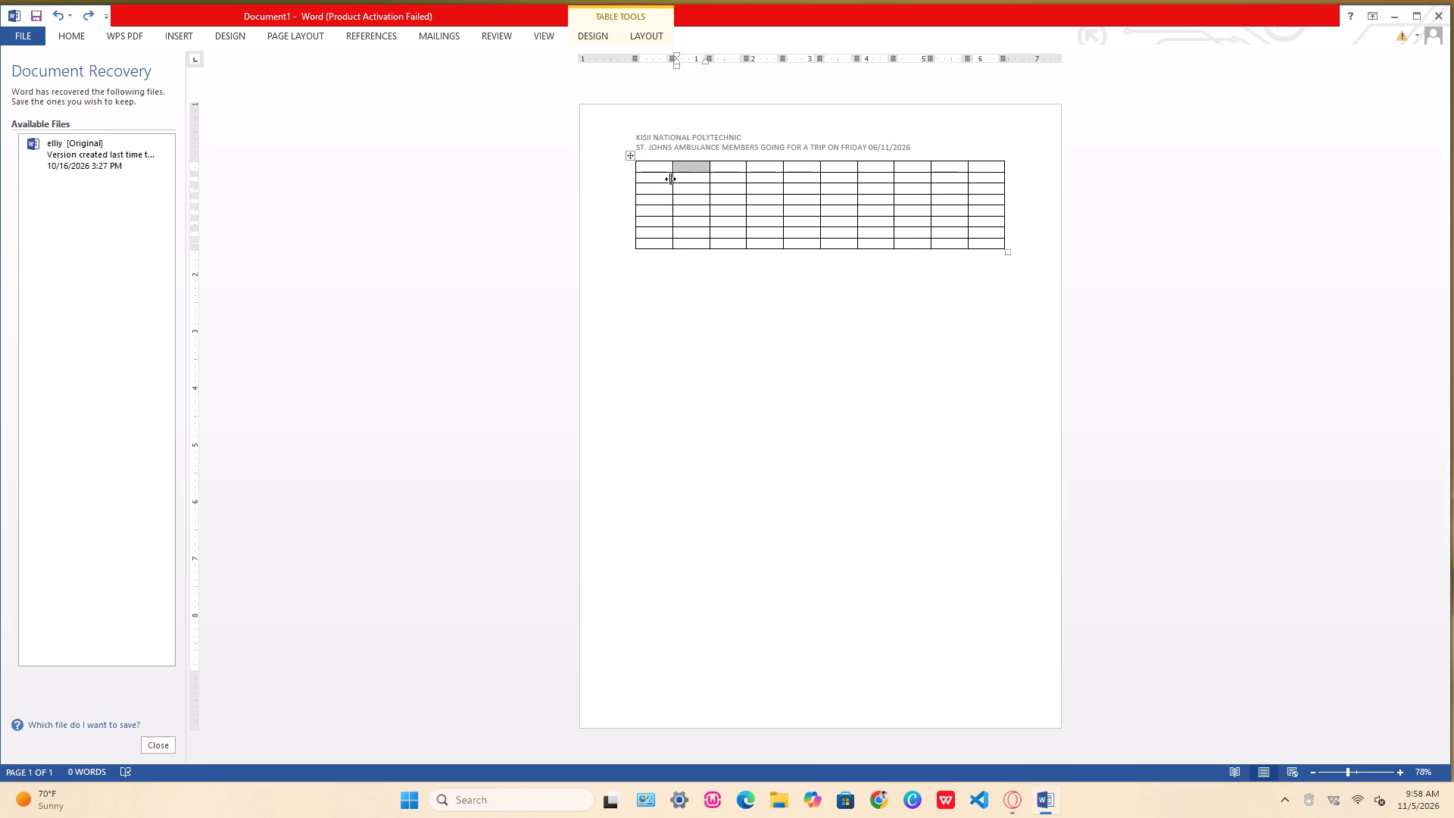
{"action": "left_click", "coordinate": [673, 161]}
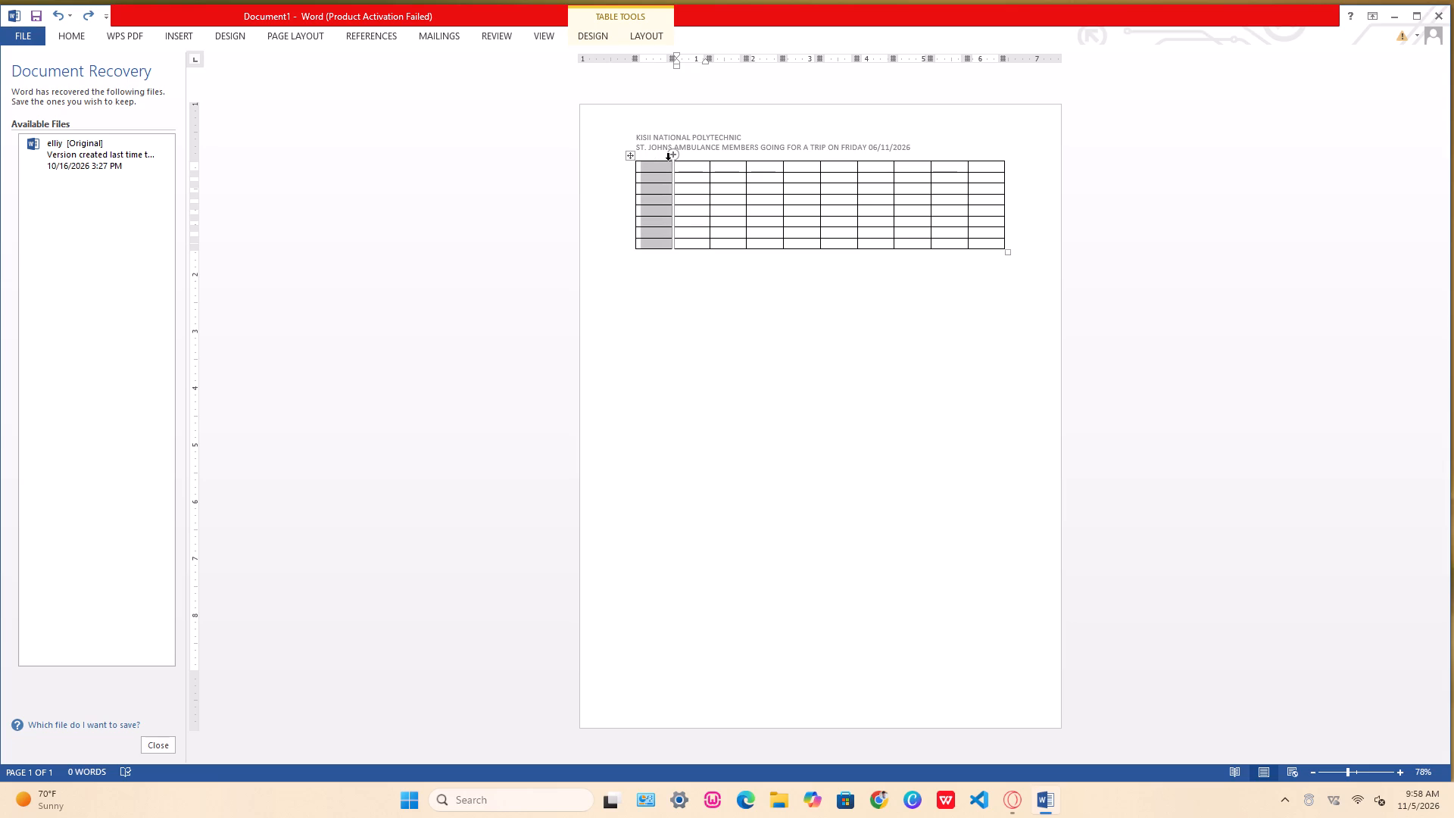
{"action": "left_click", "coordinate": [670, 158]}
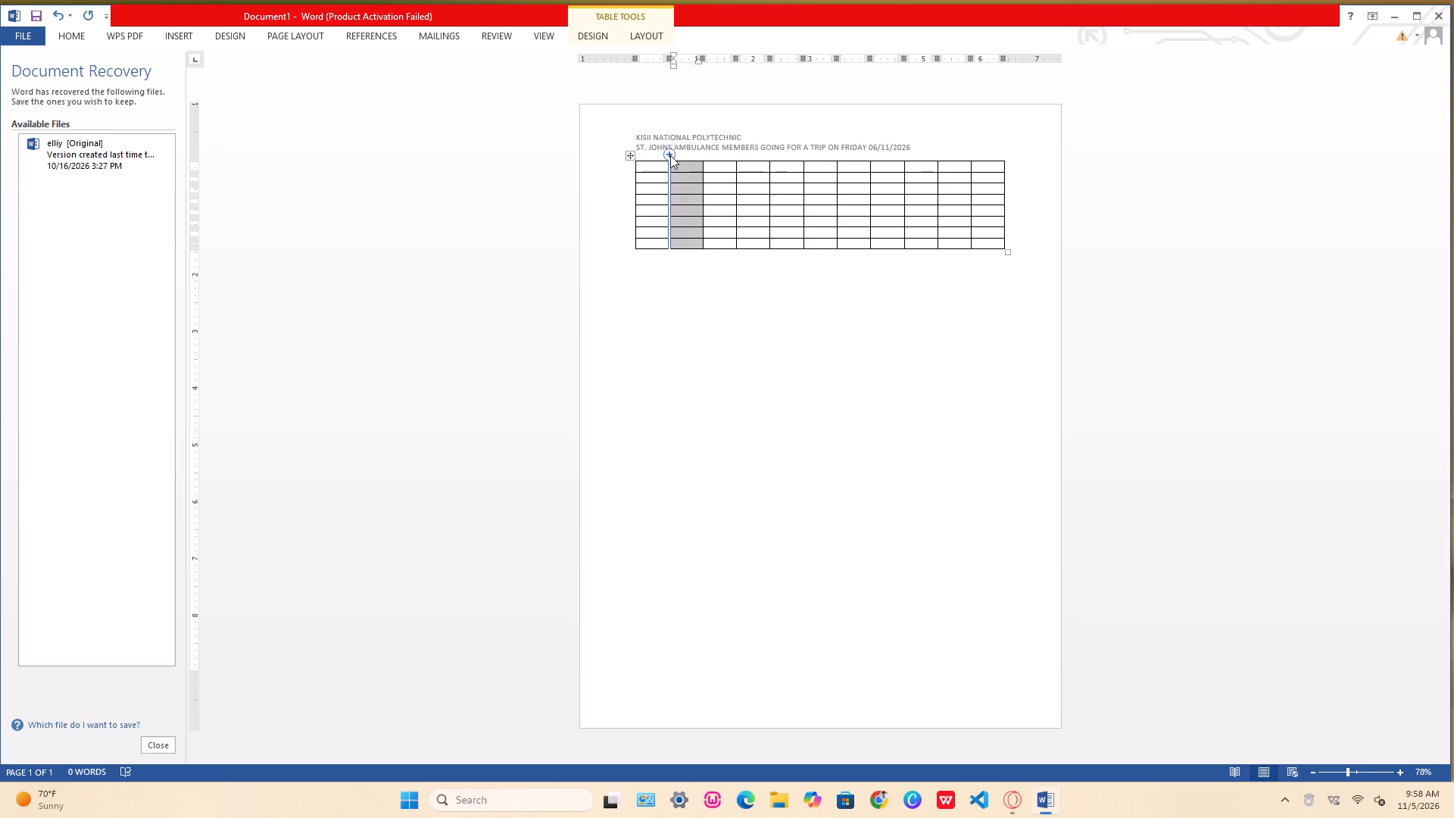
{"action": "left_click", "coordinate": [670, 155]}
{"action": "left_click", "coordinate": [667, 153]}
{"action": "double_click", "coordinate": [667, 153]}
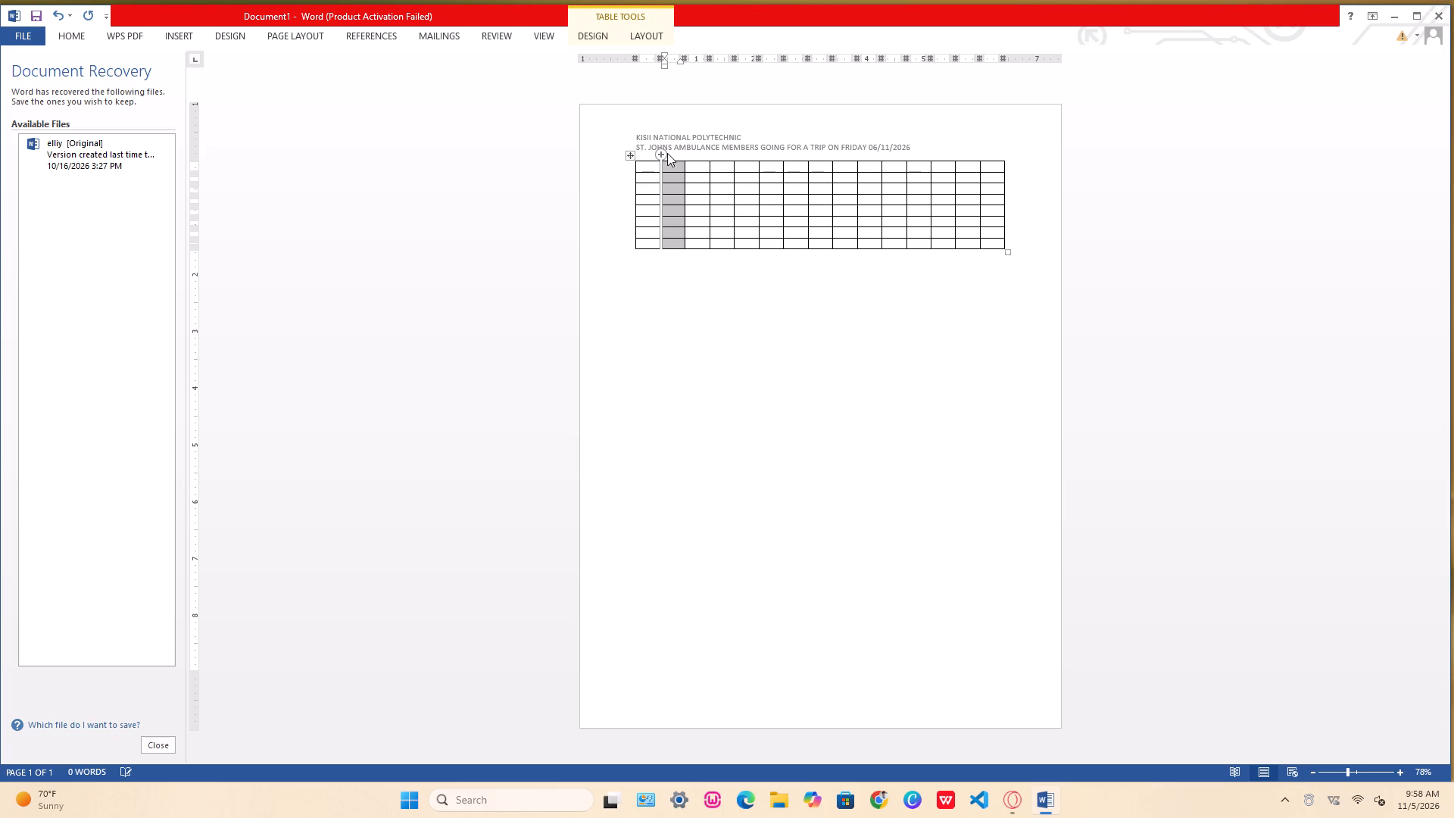
{"action": "left_click", "coordinate": [662, 152]}
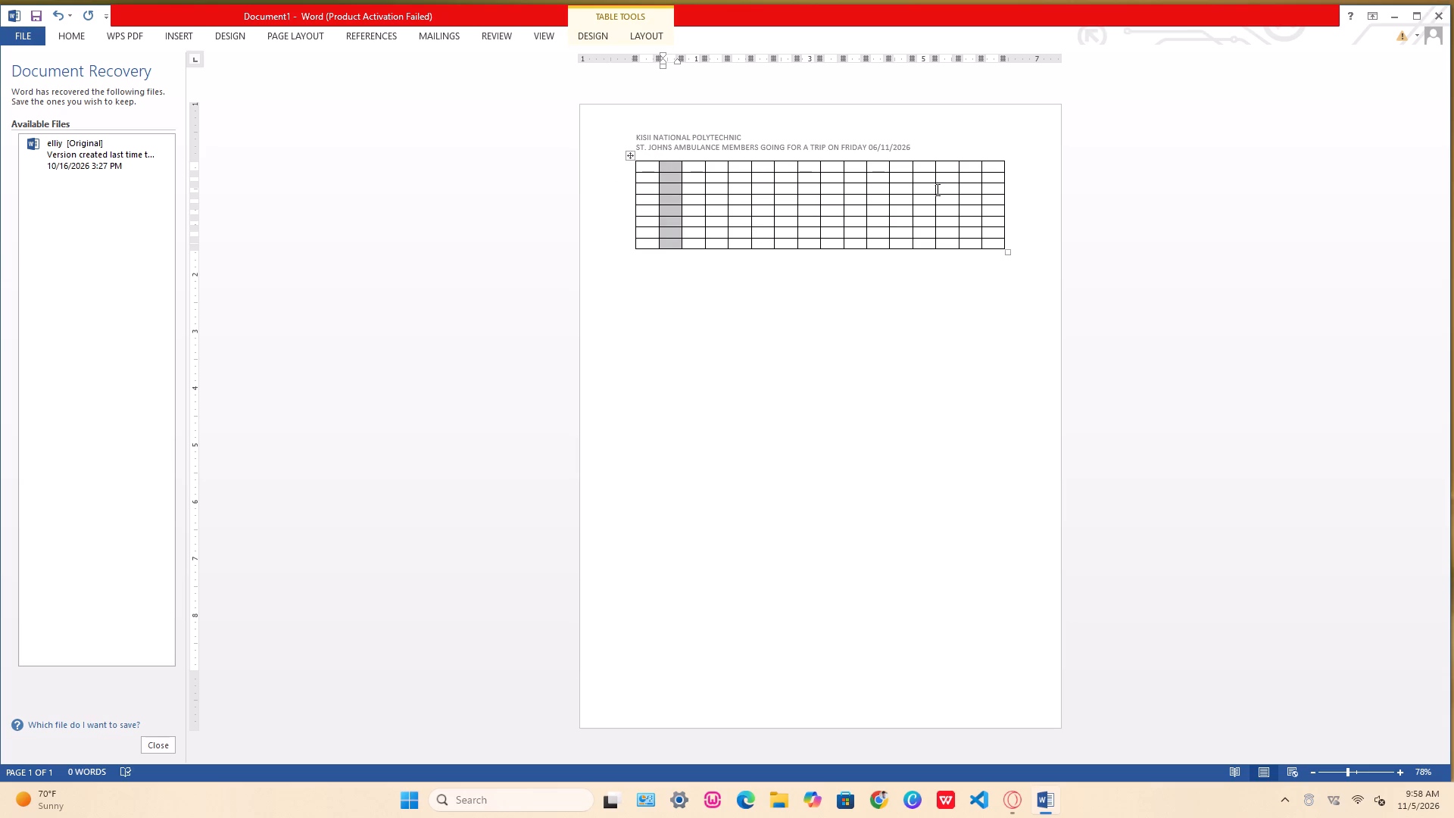
Delete the table's last twelve columns, keeping only the first four.
{"action": "left_click", "coordinate": [921, 311]}
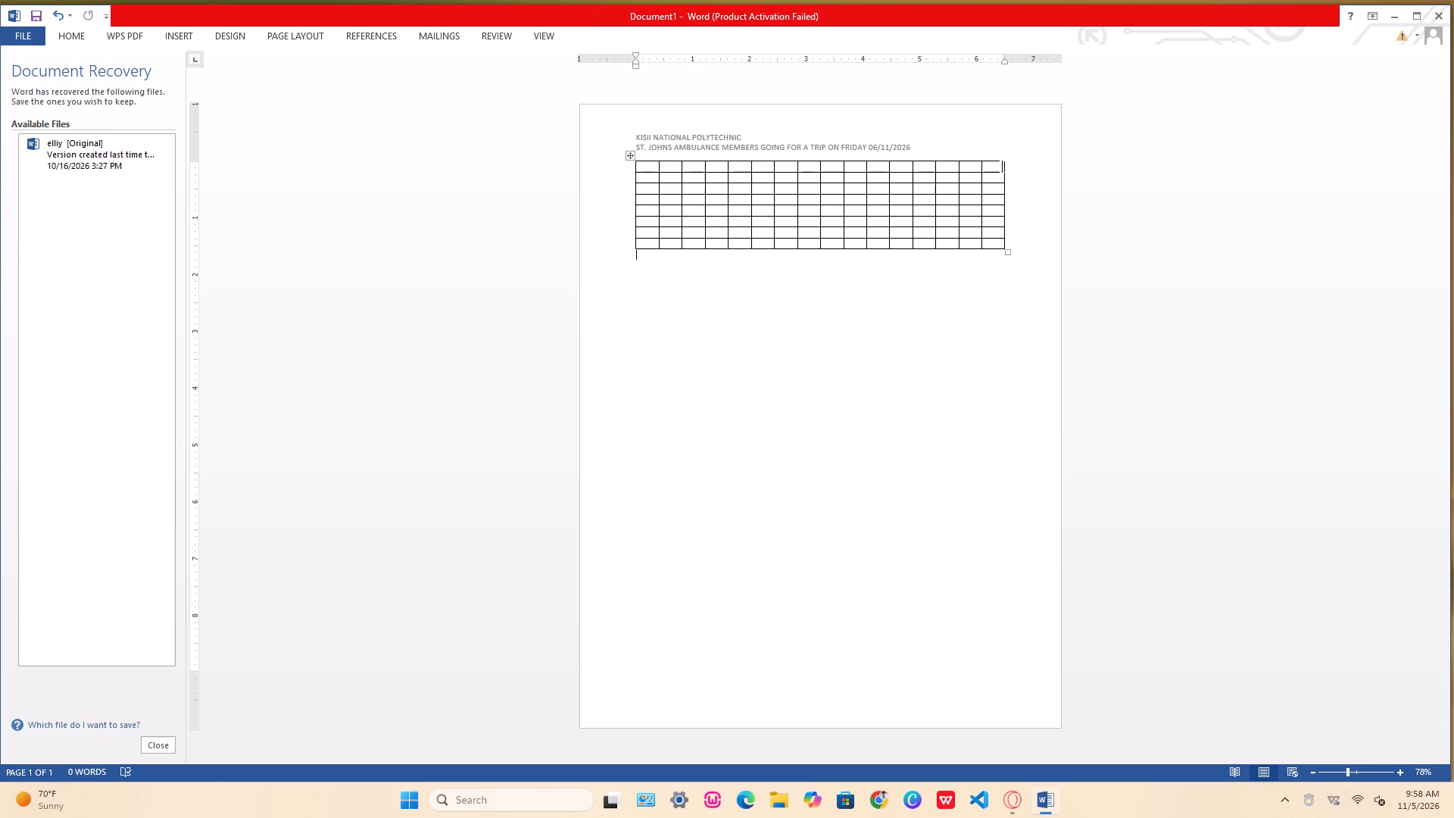
{"action": "left_click_drag", "start_coordinate": [1001, 165], "coordinate": [856, 180]}
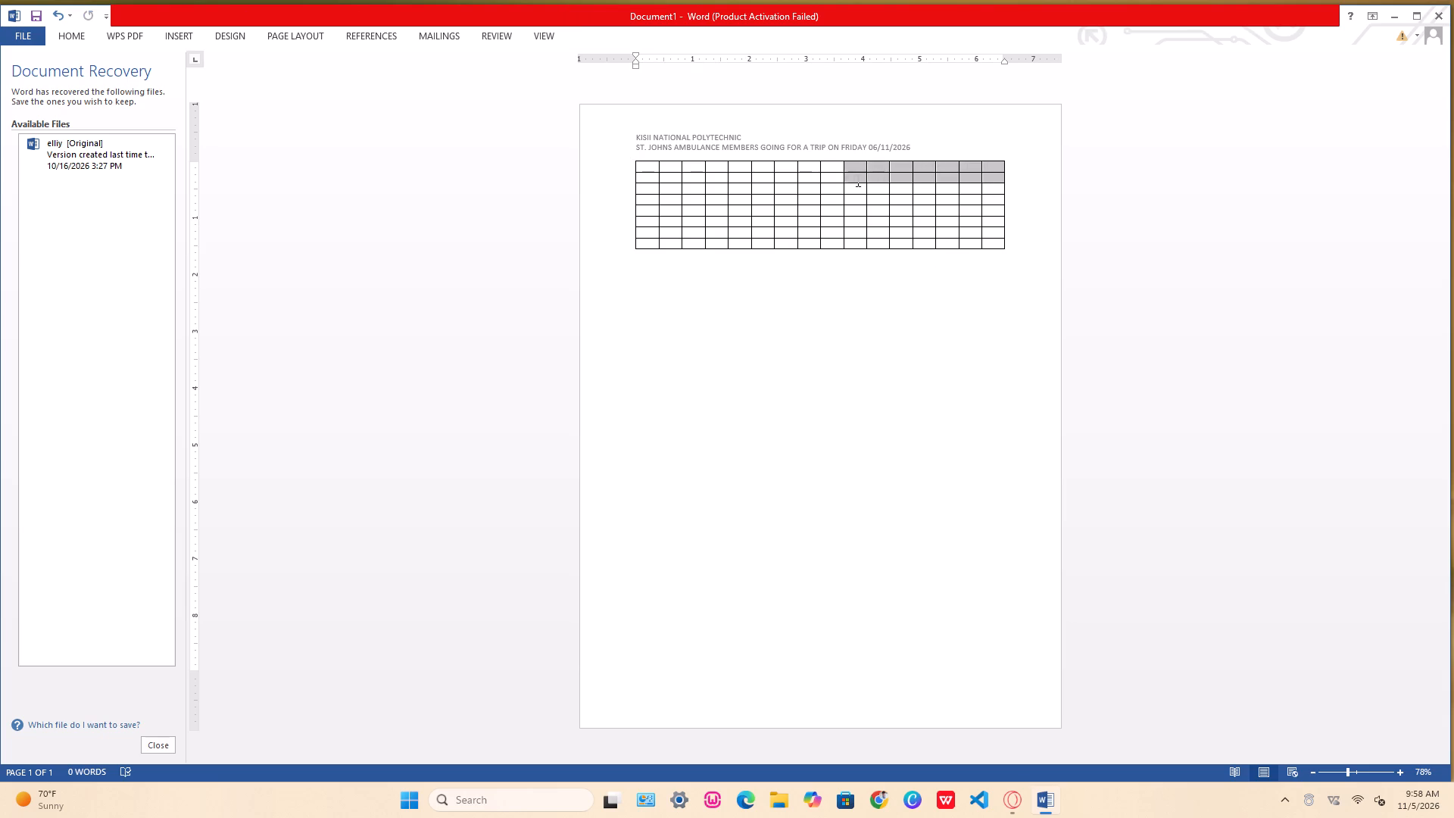
{"action": "left_click_drag", "start_coordinate": [856, 180], "coordinate": [790, 196]}
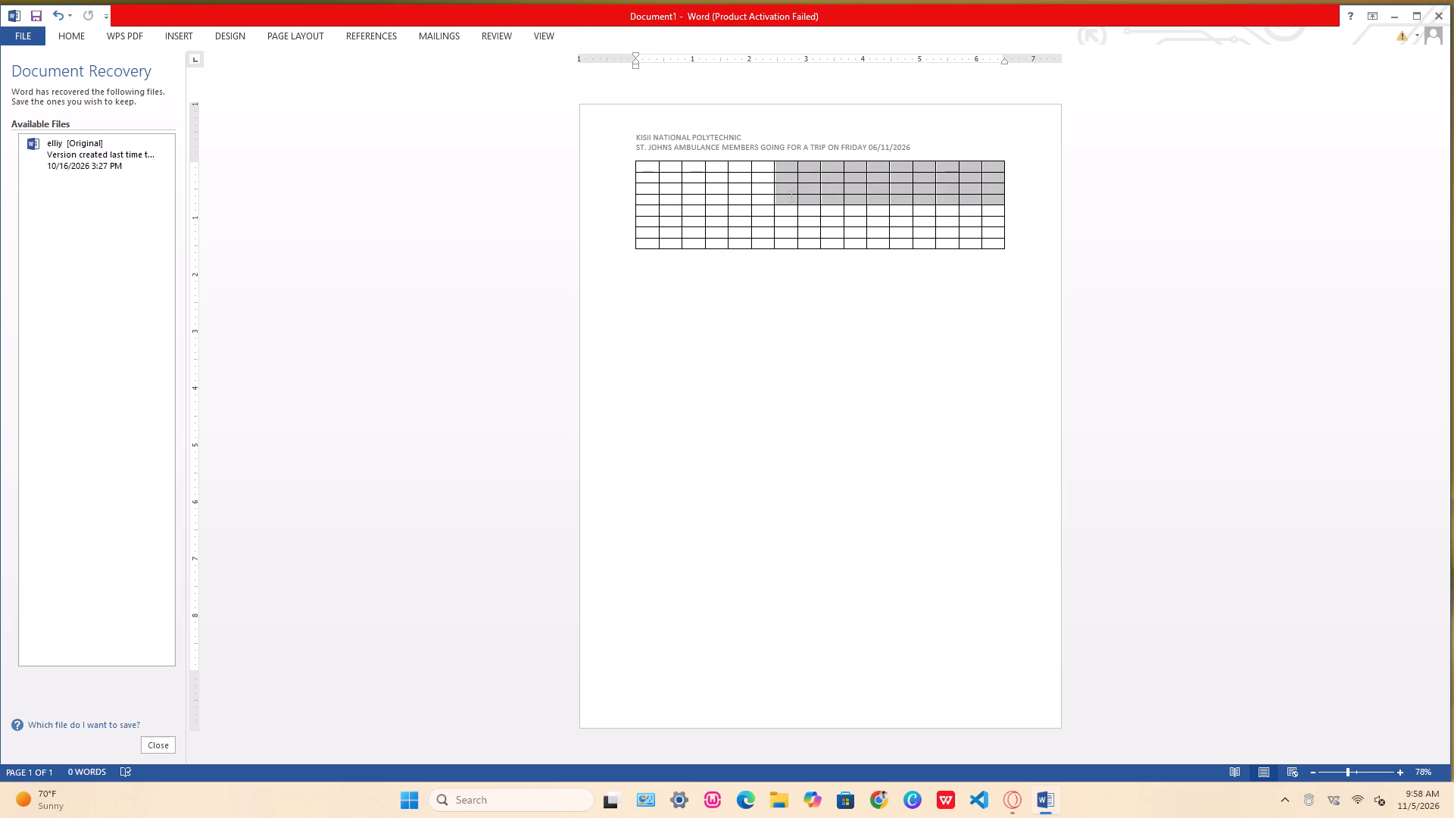
{"action": "left_click_drag", "start_coordinate": [790, 196], "coordinate": [758, 203]}
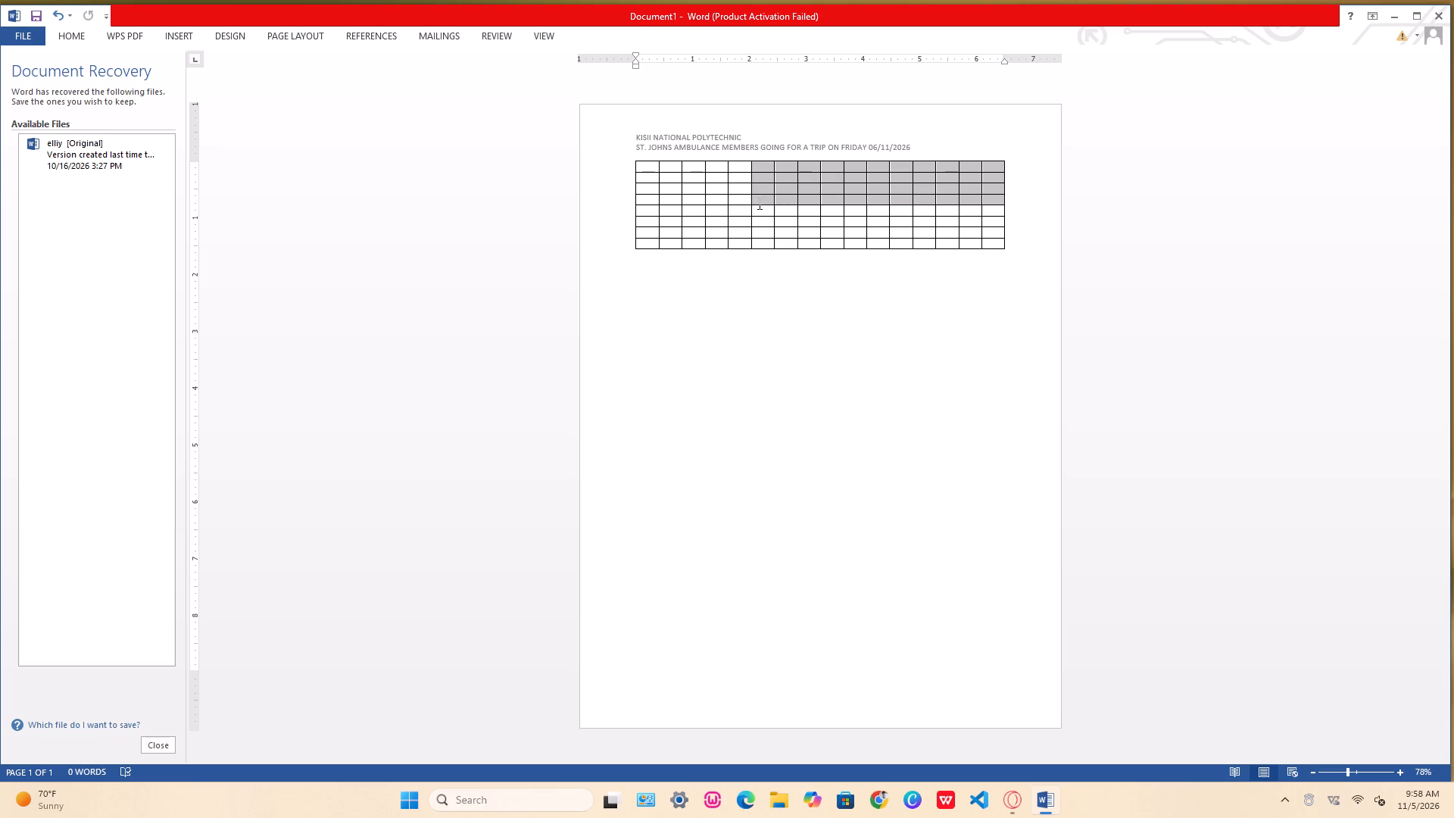
{"action": "left_click_drag", "start_coordinate": [758, 203], "coordinate": [743, 204]}
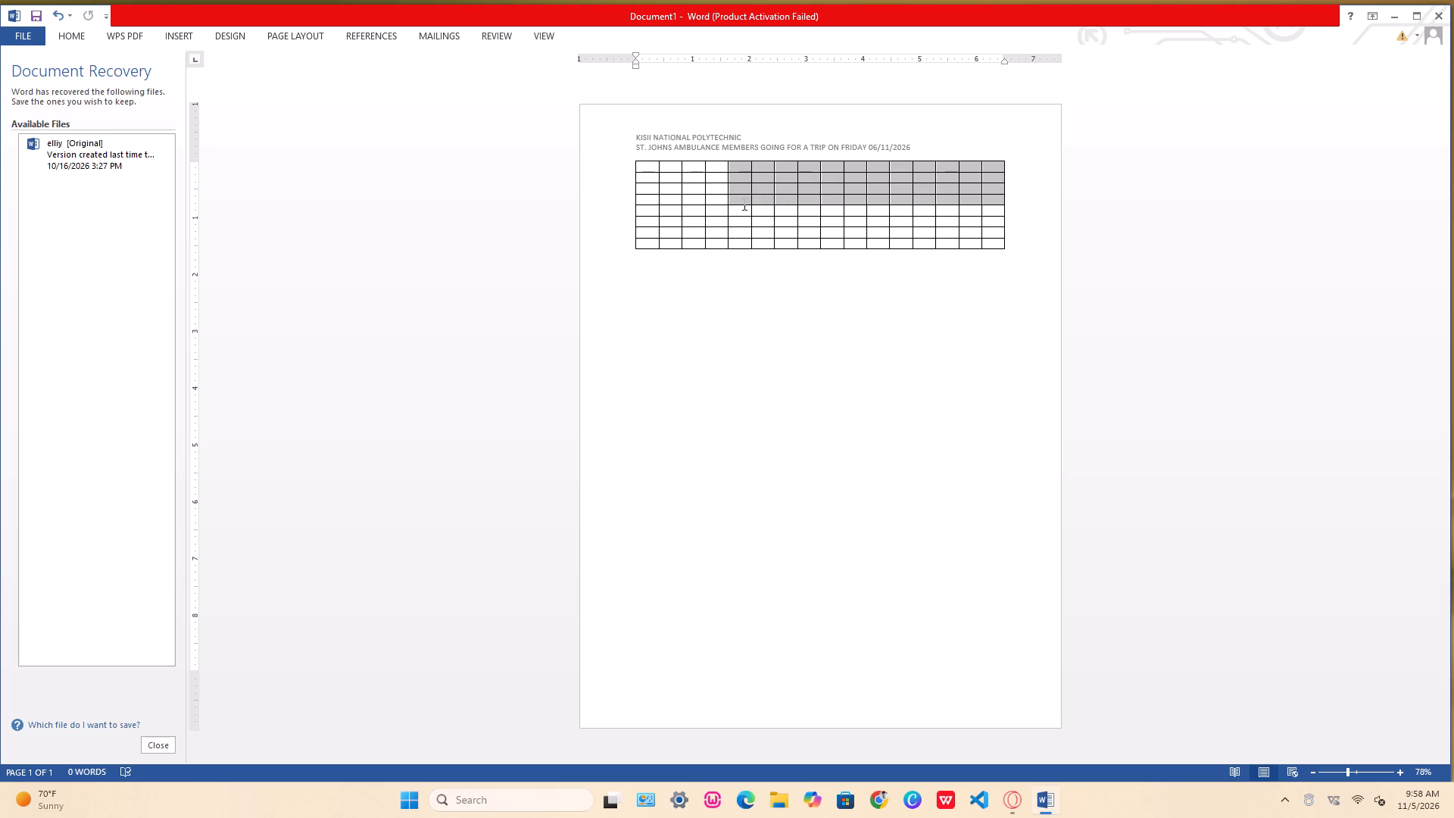
{"action": "left_click_drag", "start_coordinate": [743, 204], "coordinate": [738, 221]}
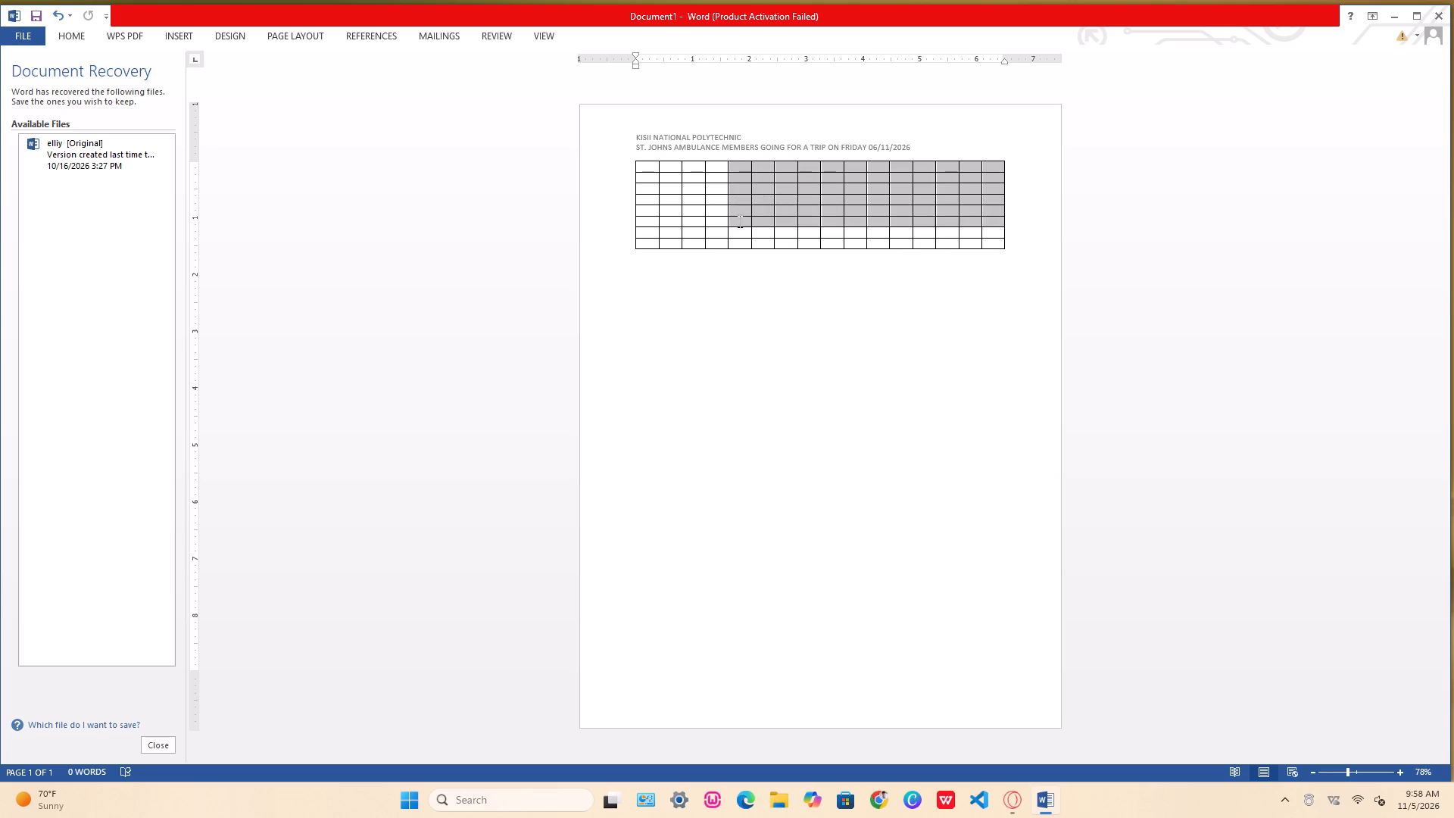
{"action": "left_click_drag", "start_coordinate": [738, 221], "coordinate": [732, 243]}
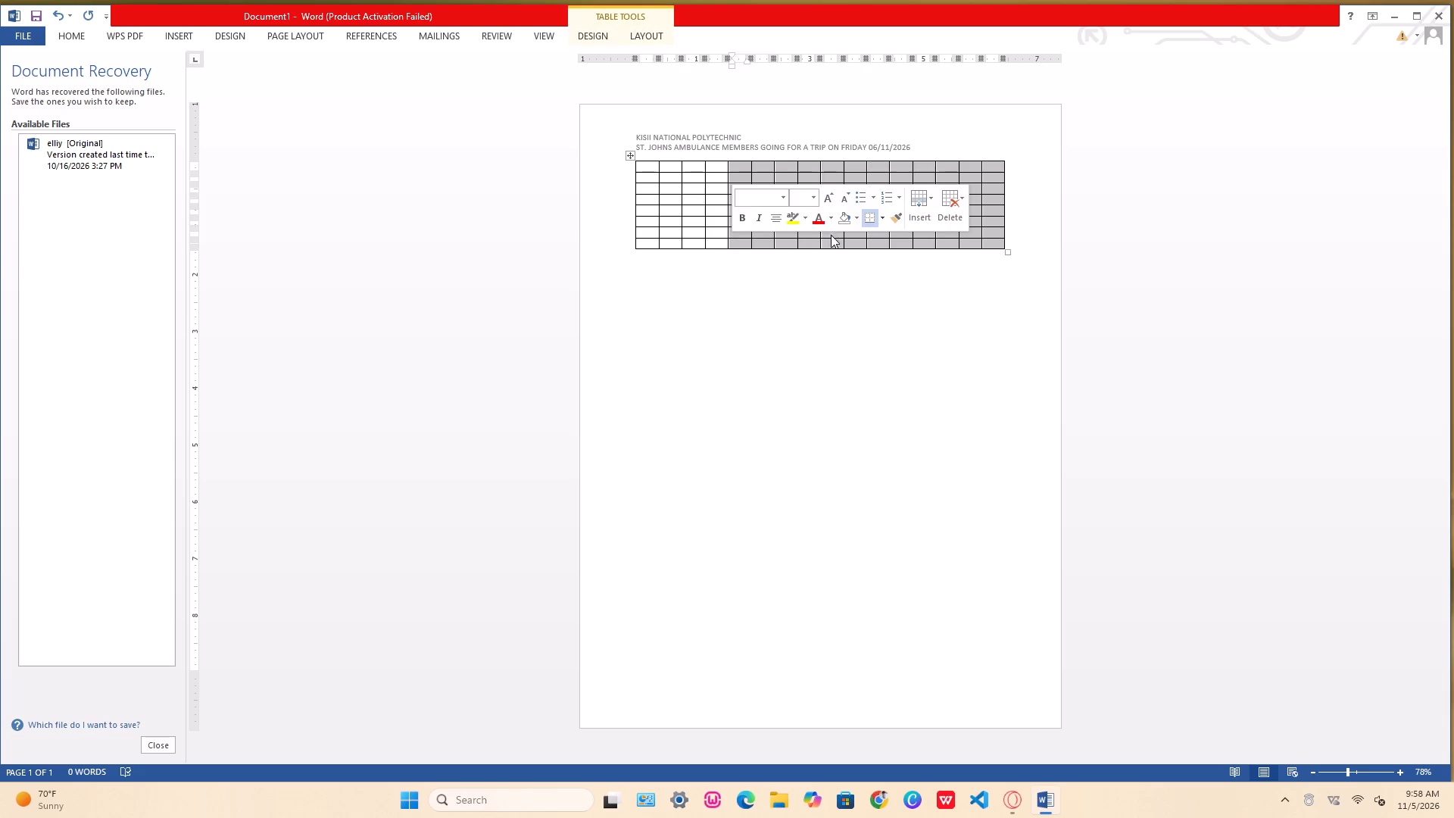
{"action": "right_click", "coordinate": [830, 237]}
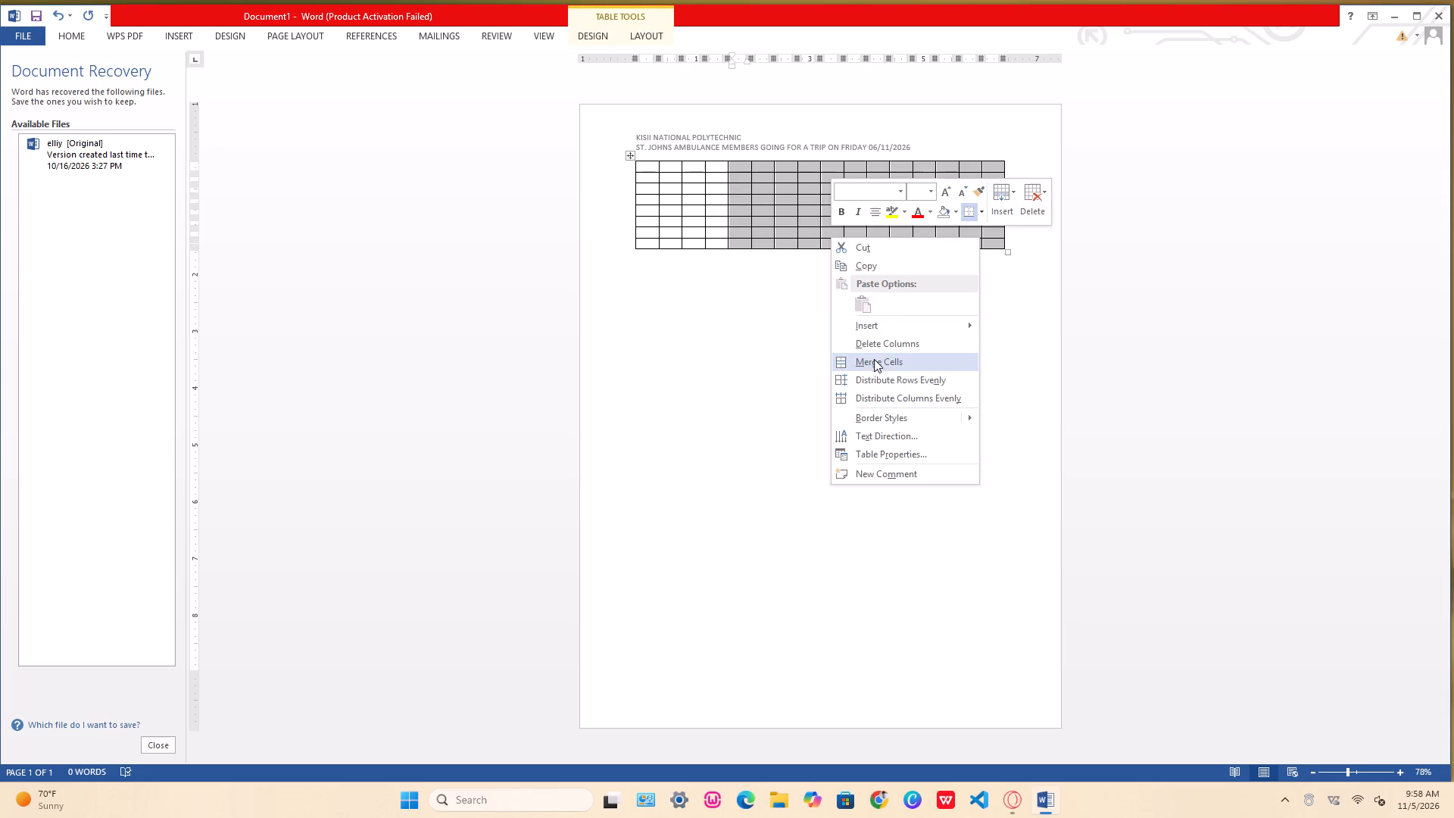
{"action": "left_click", "coordinate": [891, 344]}
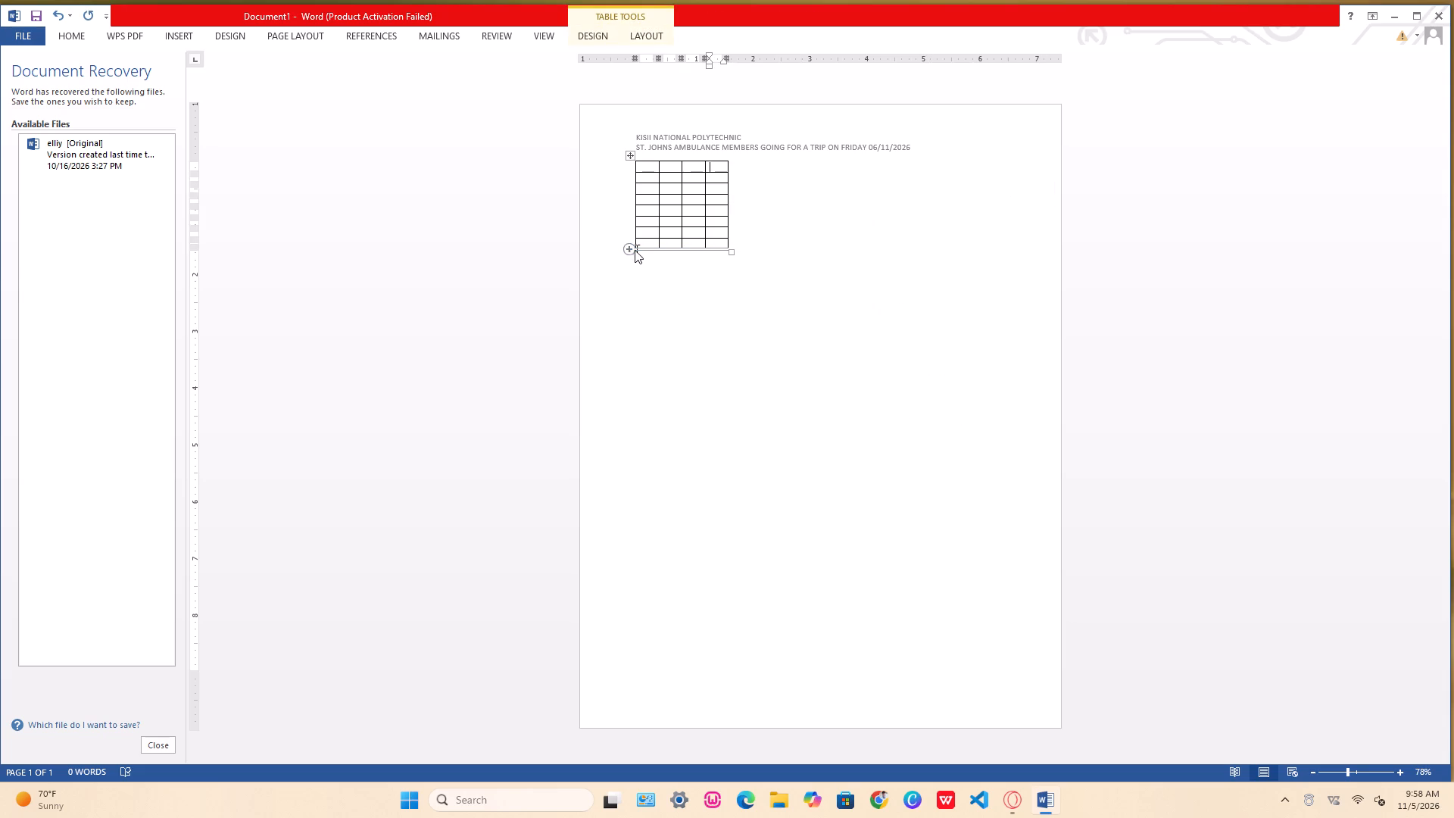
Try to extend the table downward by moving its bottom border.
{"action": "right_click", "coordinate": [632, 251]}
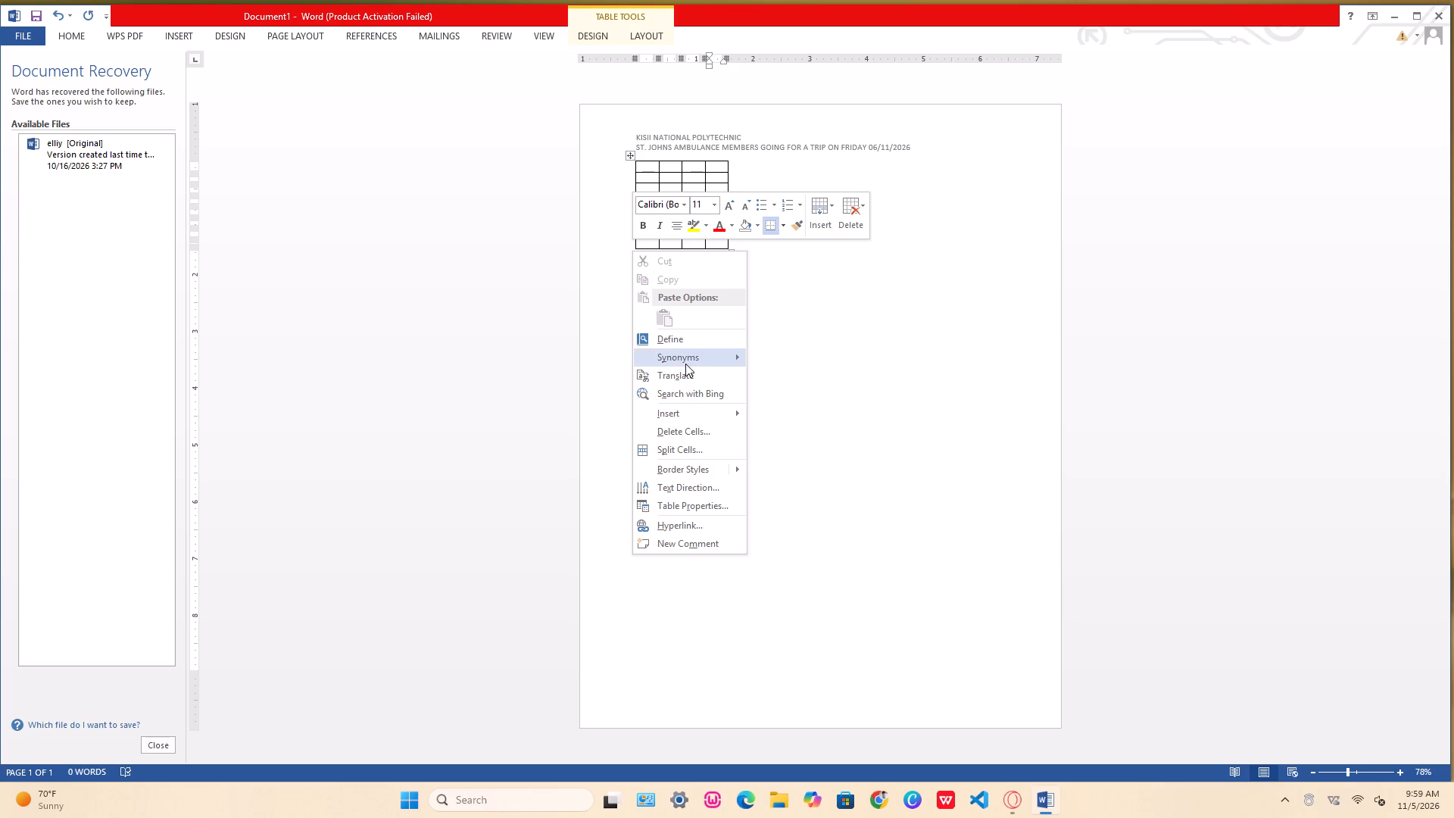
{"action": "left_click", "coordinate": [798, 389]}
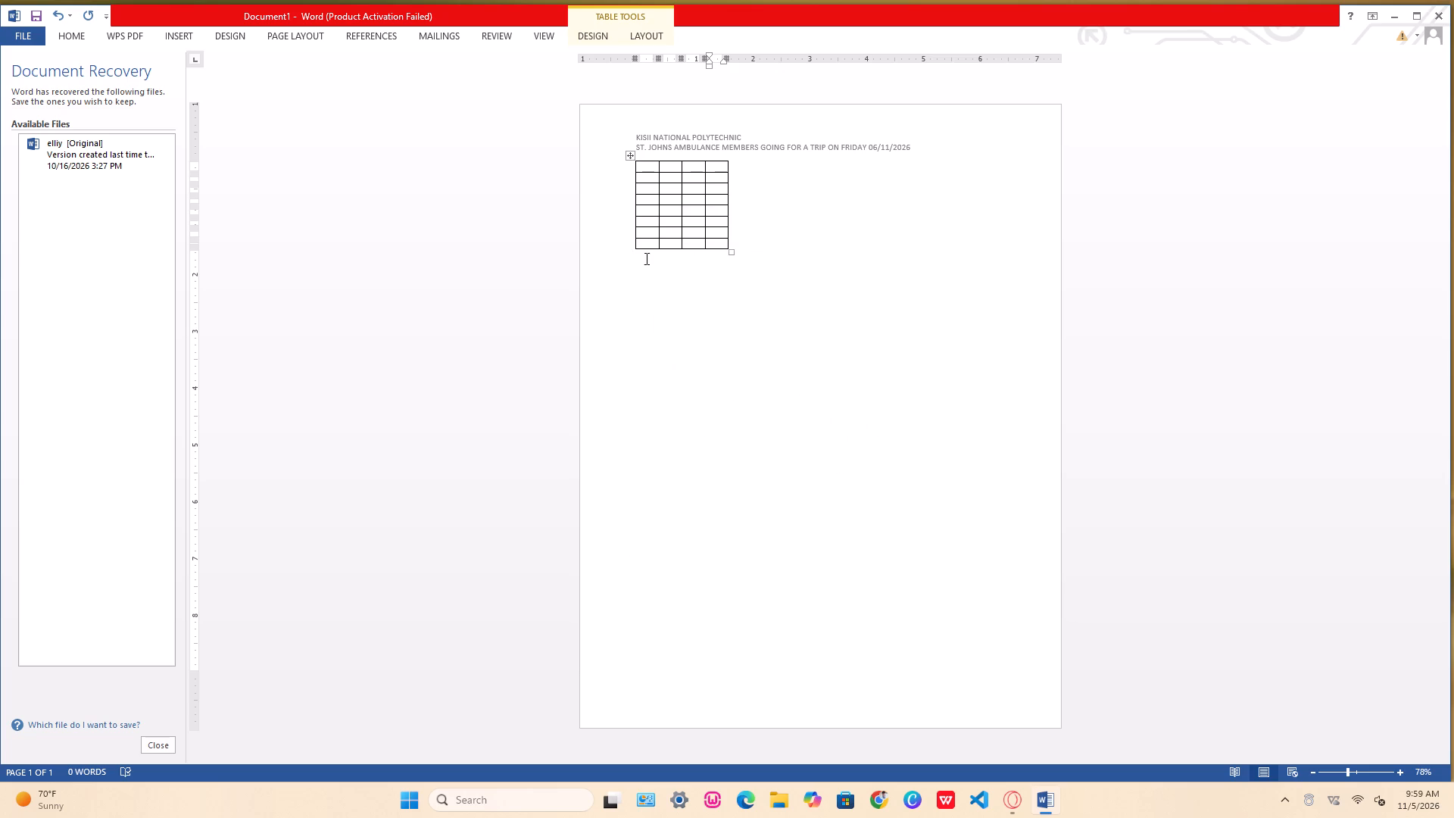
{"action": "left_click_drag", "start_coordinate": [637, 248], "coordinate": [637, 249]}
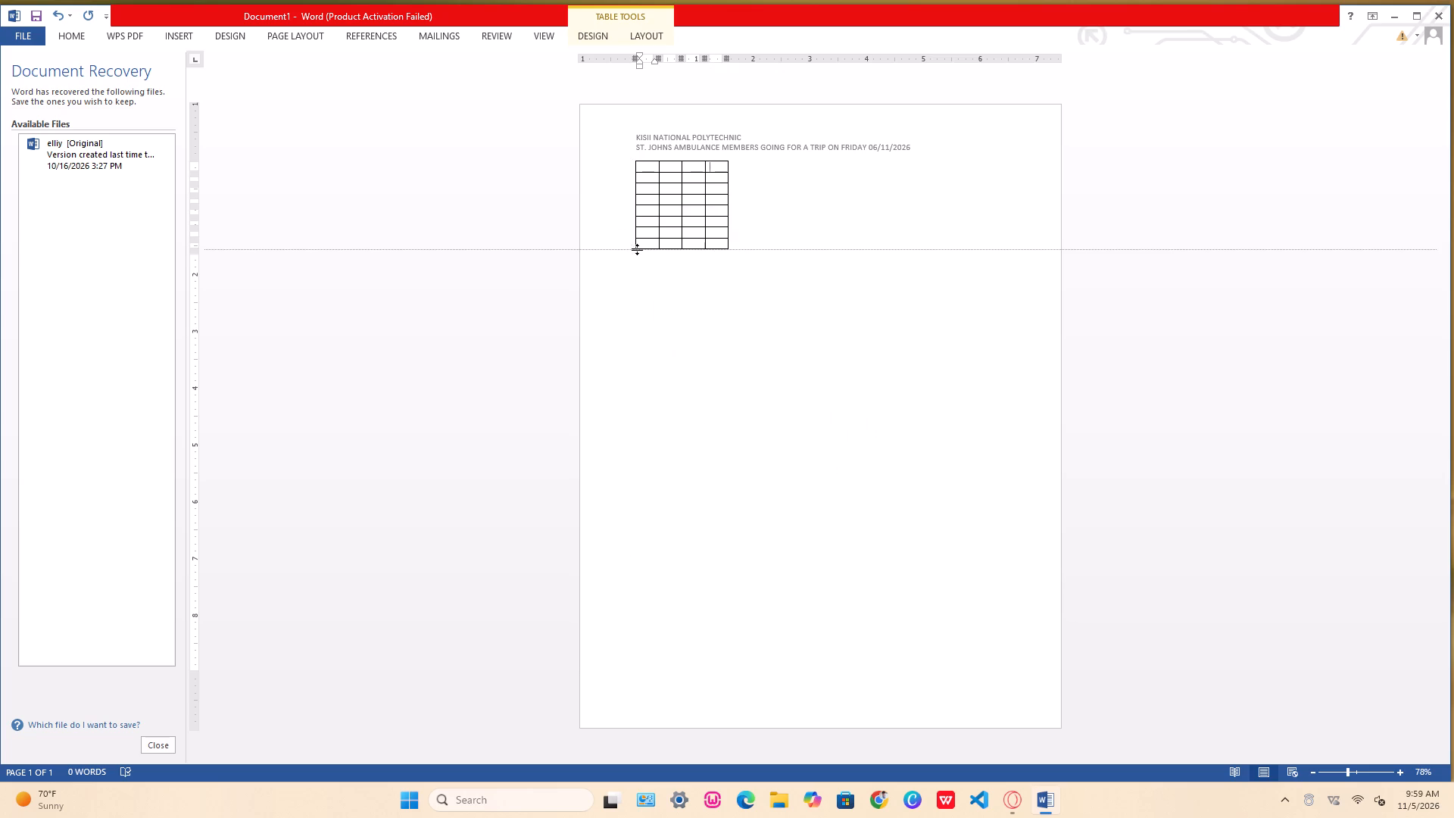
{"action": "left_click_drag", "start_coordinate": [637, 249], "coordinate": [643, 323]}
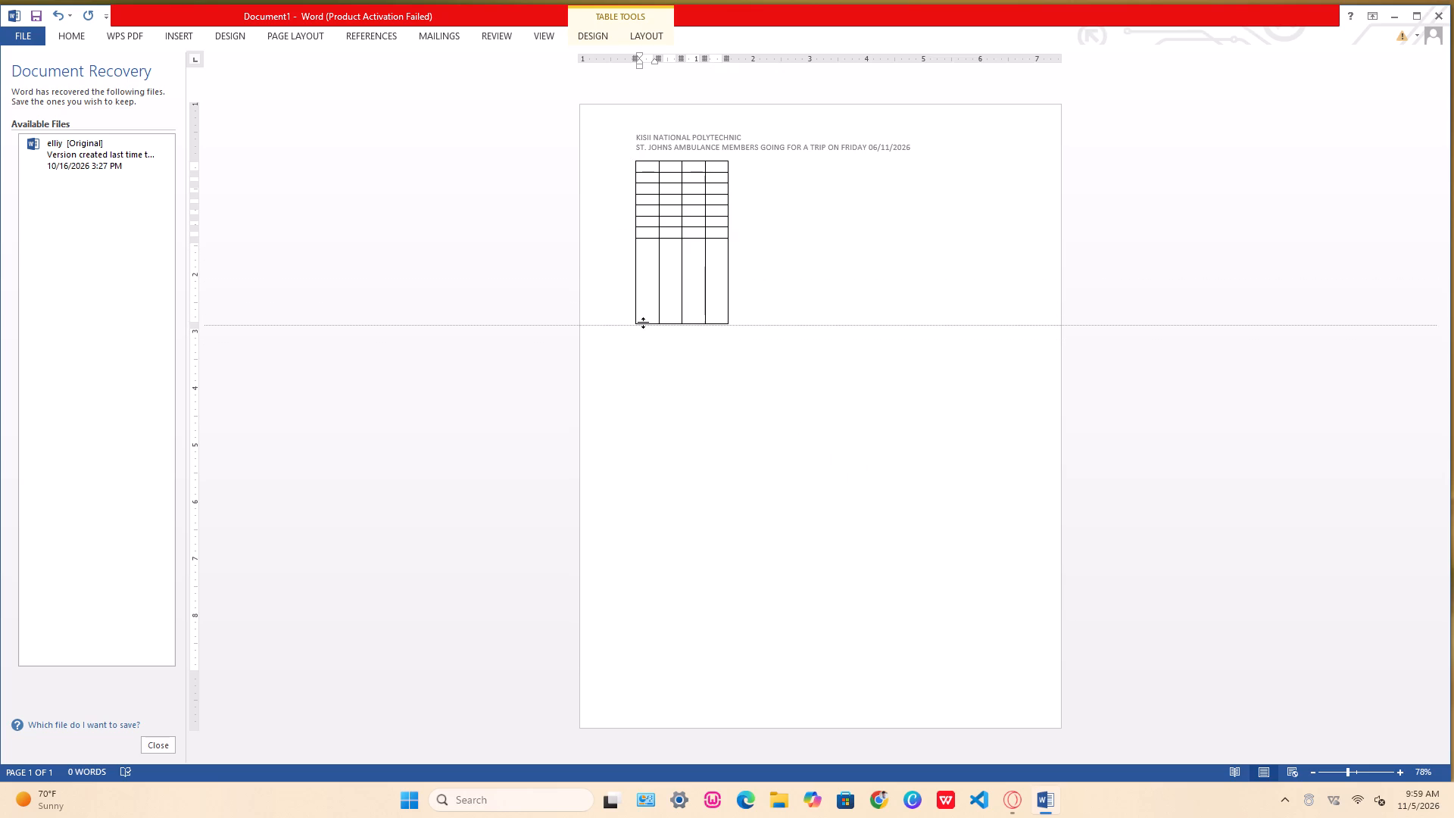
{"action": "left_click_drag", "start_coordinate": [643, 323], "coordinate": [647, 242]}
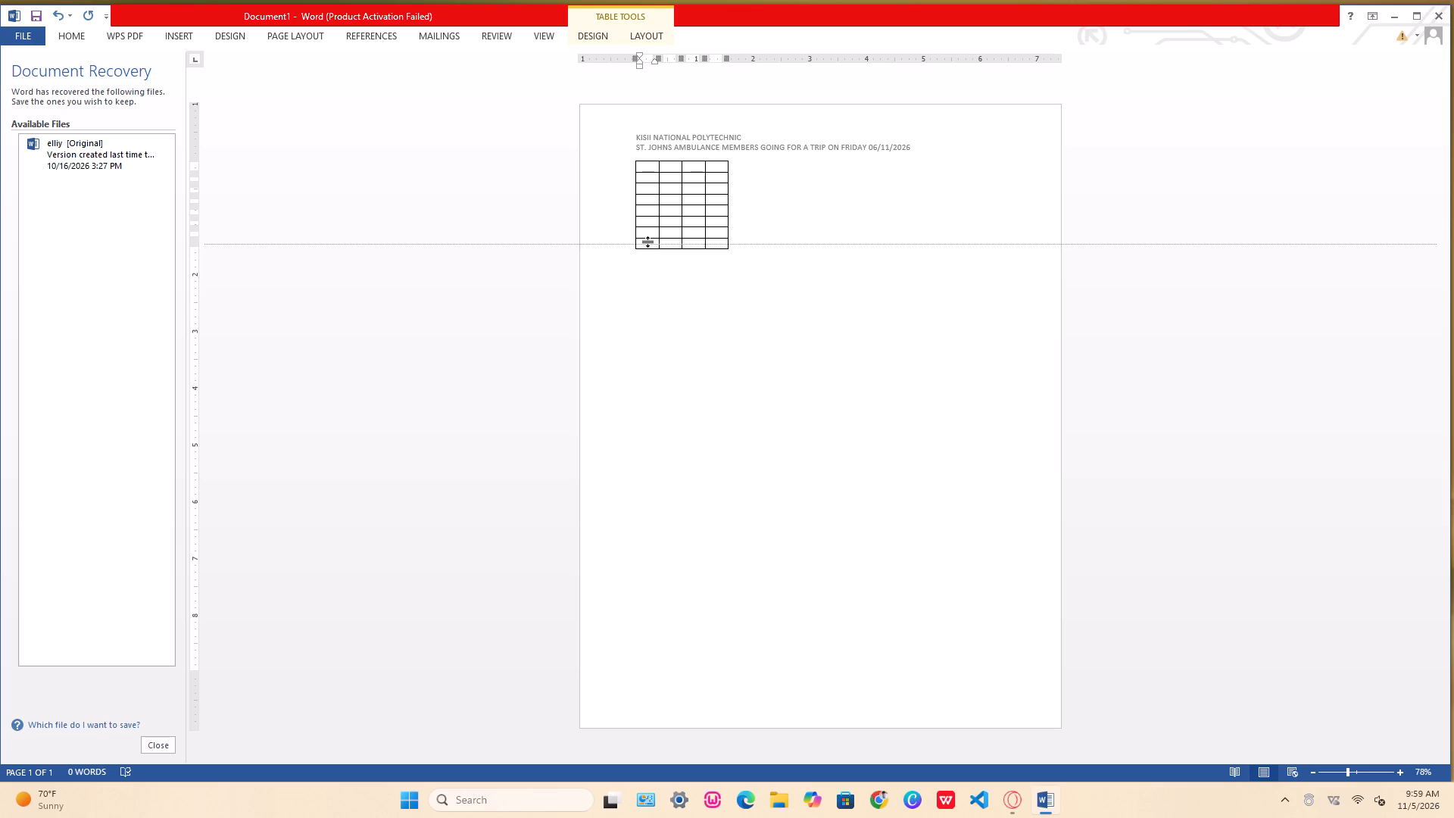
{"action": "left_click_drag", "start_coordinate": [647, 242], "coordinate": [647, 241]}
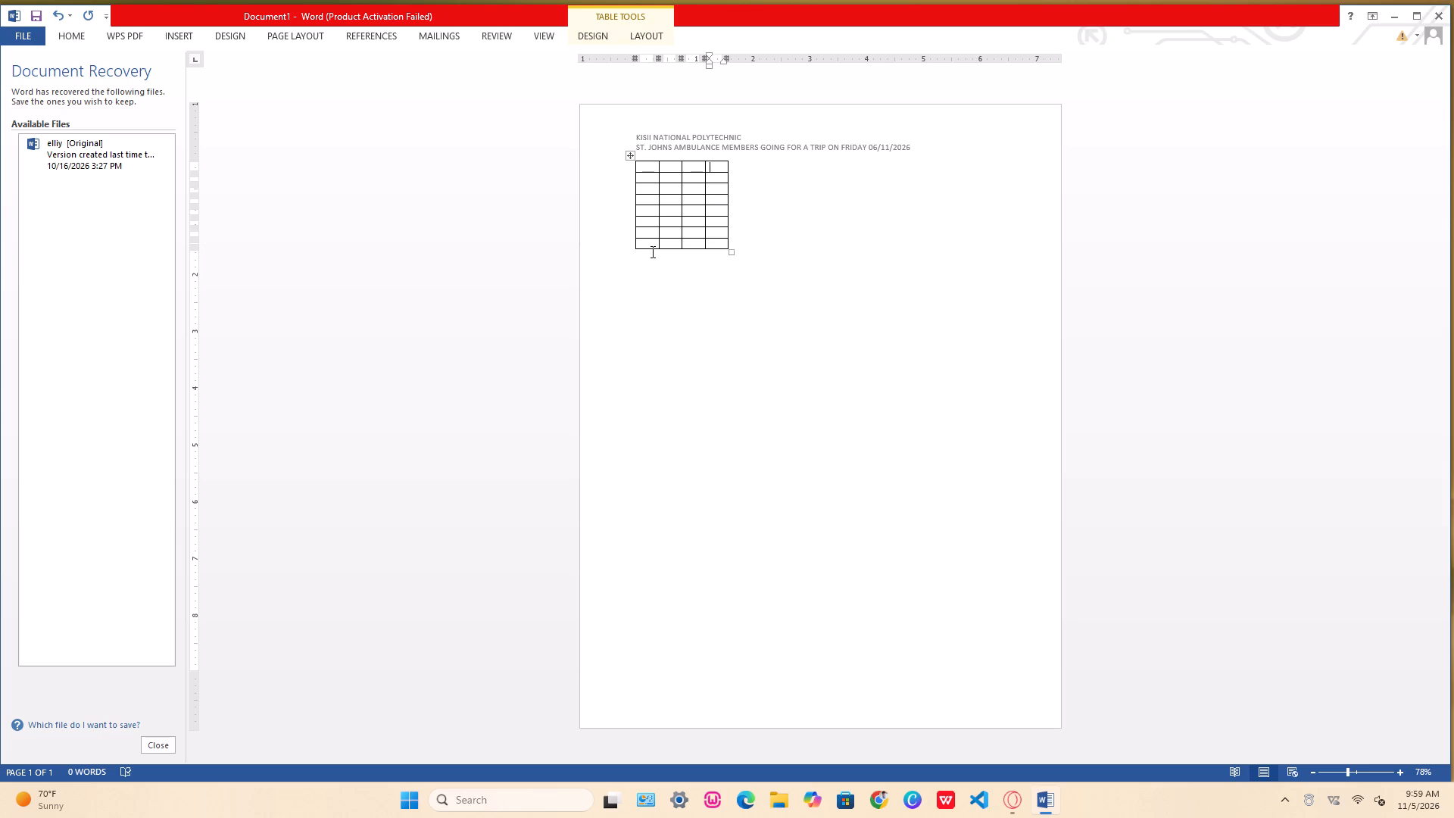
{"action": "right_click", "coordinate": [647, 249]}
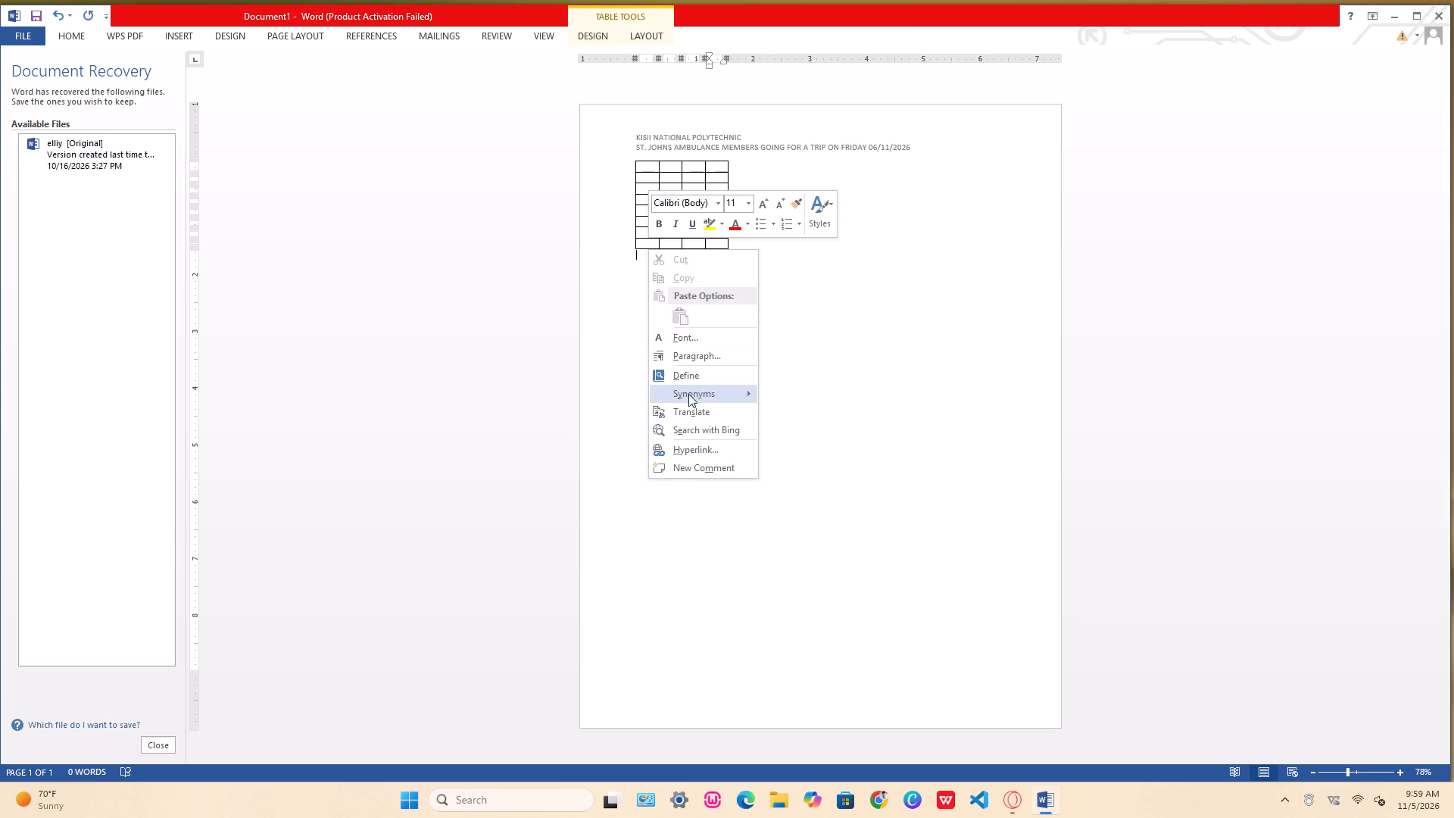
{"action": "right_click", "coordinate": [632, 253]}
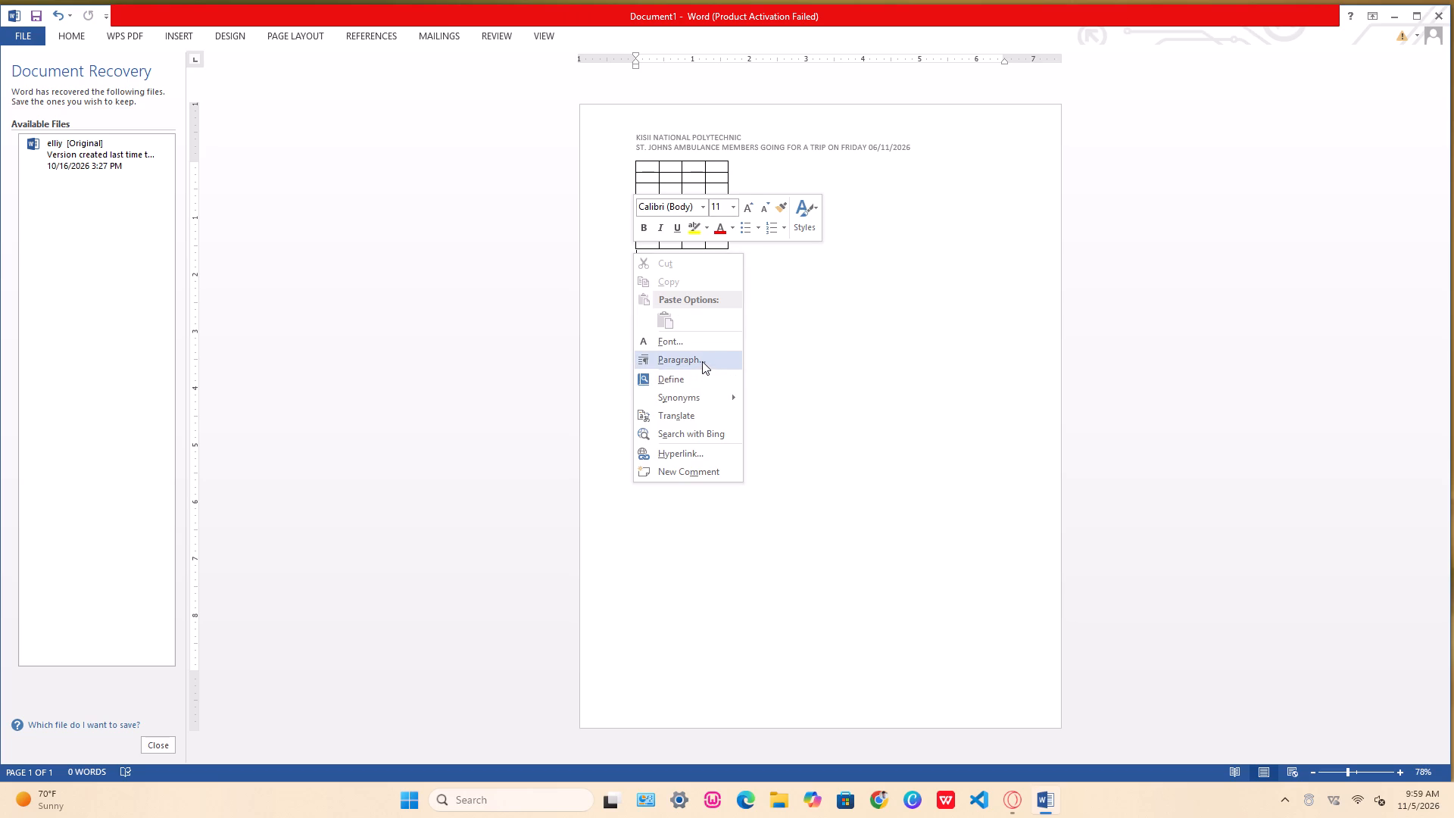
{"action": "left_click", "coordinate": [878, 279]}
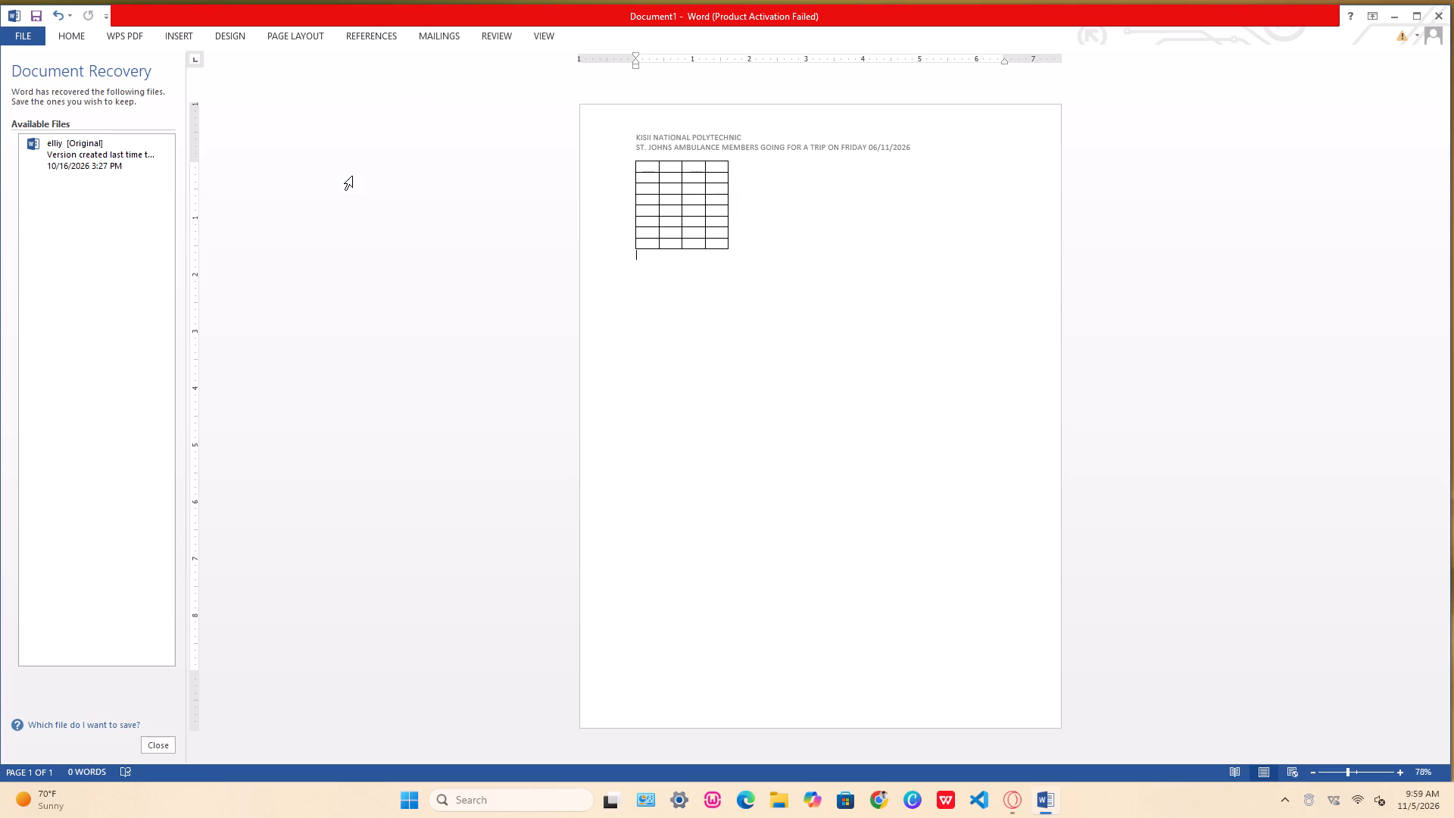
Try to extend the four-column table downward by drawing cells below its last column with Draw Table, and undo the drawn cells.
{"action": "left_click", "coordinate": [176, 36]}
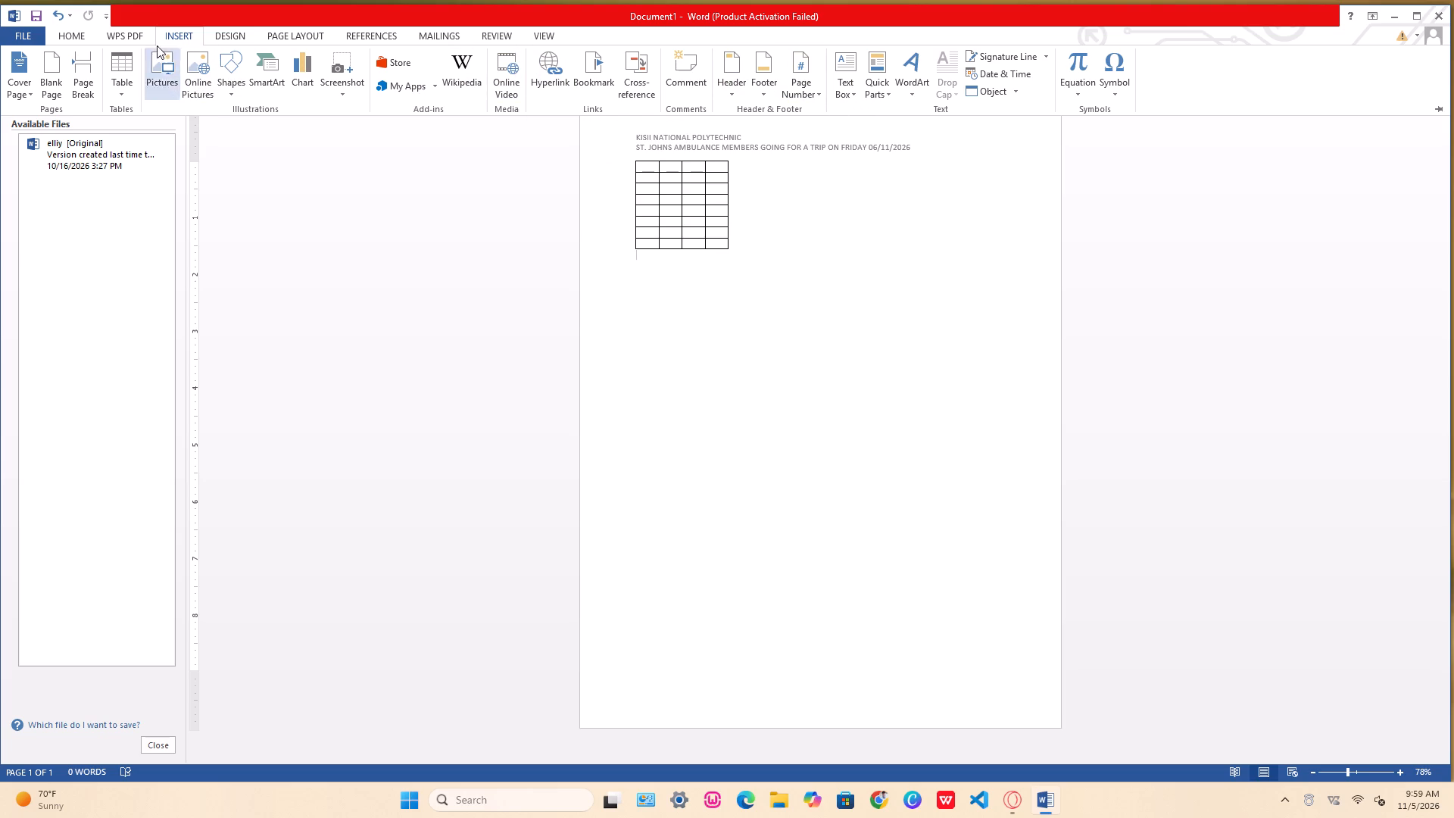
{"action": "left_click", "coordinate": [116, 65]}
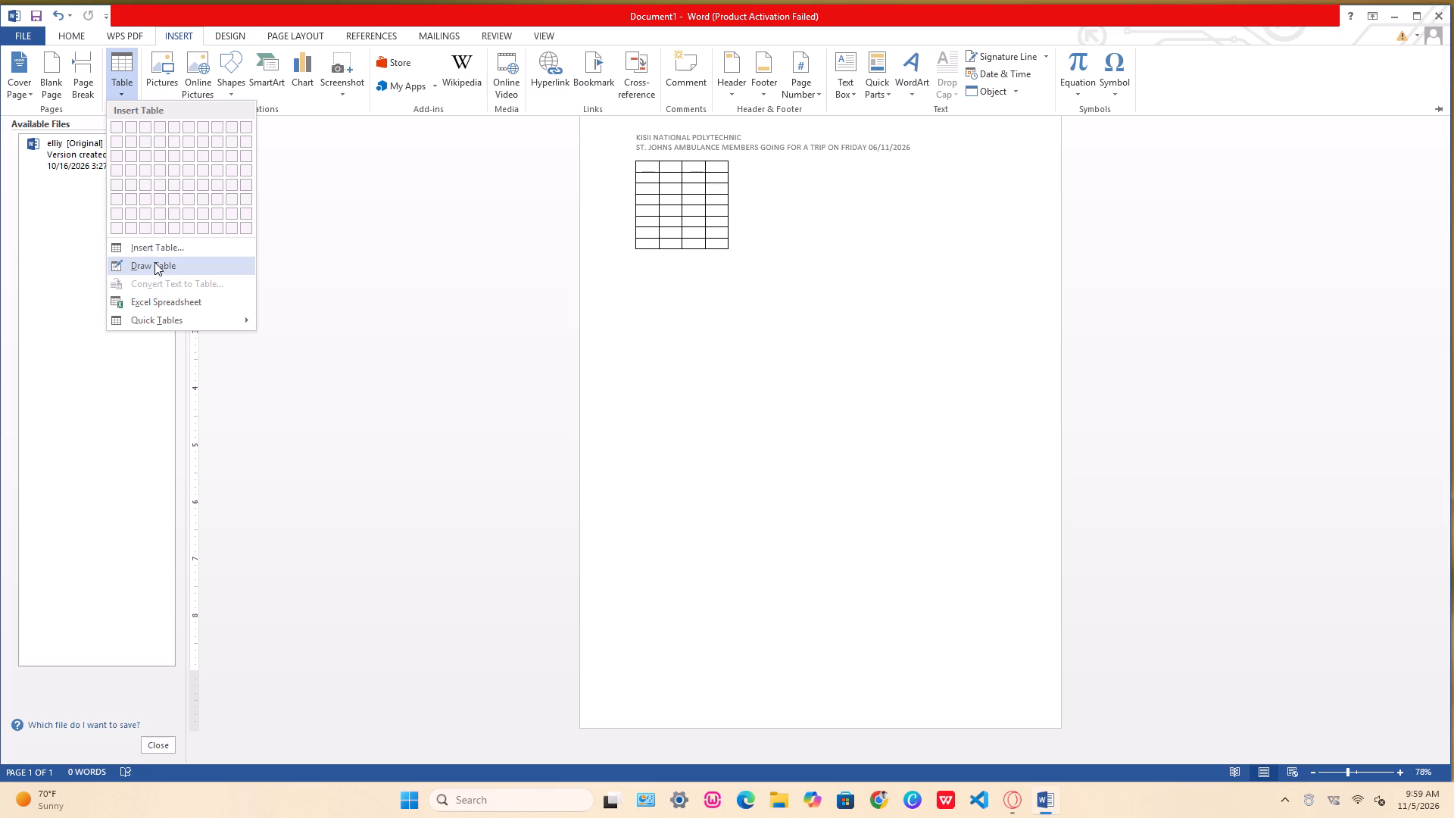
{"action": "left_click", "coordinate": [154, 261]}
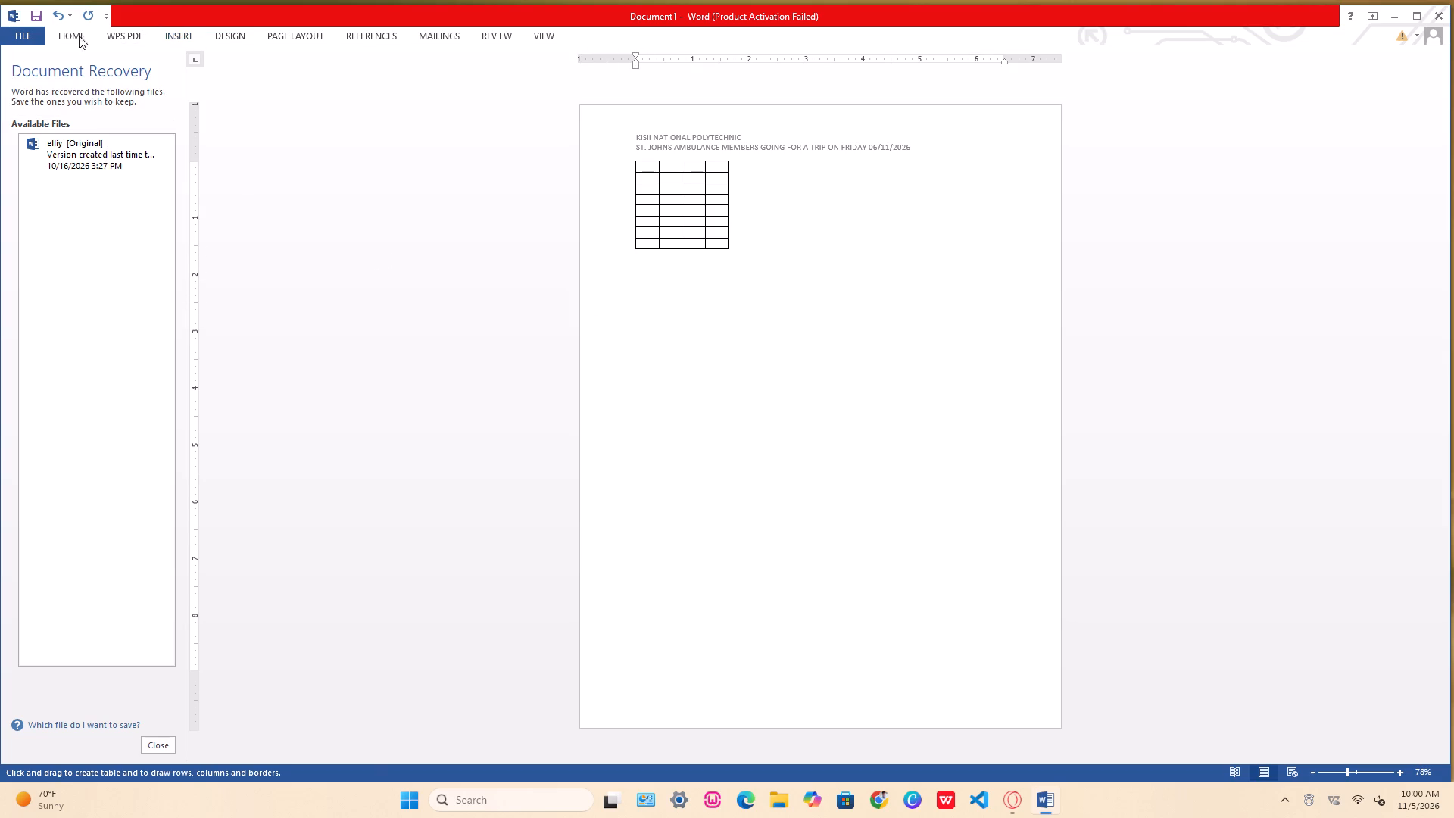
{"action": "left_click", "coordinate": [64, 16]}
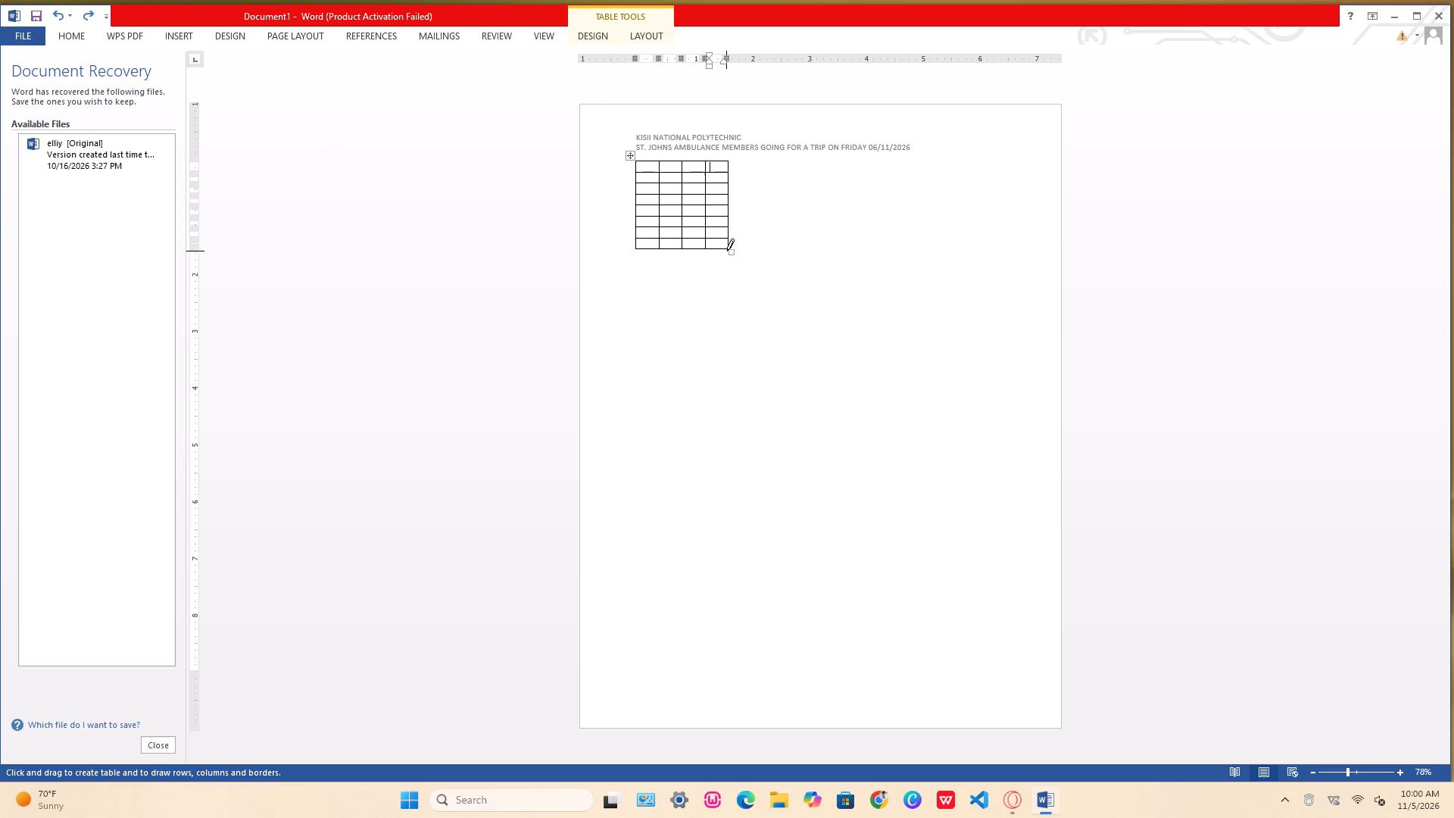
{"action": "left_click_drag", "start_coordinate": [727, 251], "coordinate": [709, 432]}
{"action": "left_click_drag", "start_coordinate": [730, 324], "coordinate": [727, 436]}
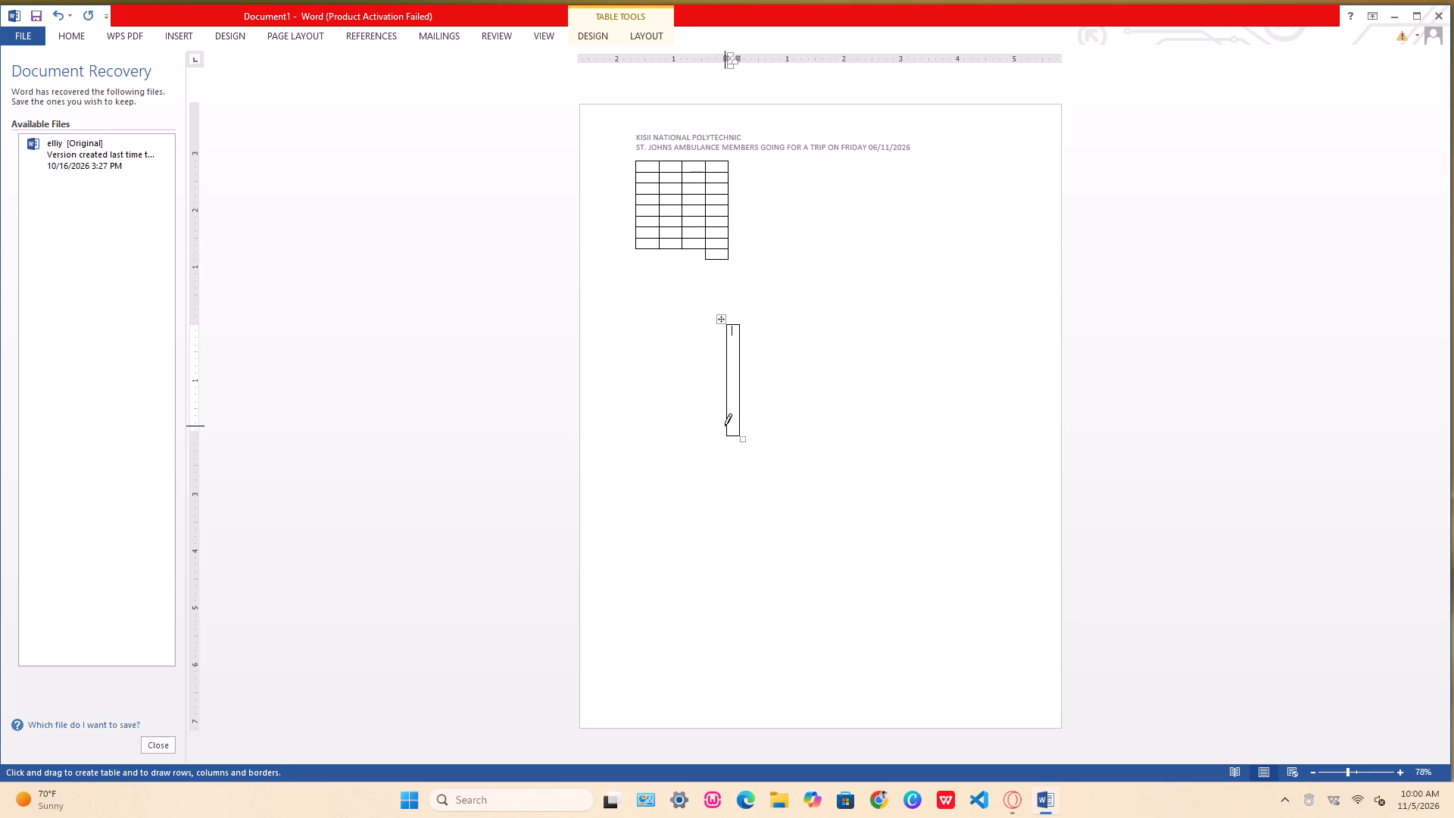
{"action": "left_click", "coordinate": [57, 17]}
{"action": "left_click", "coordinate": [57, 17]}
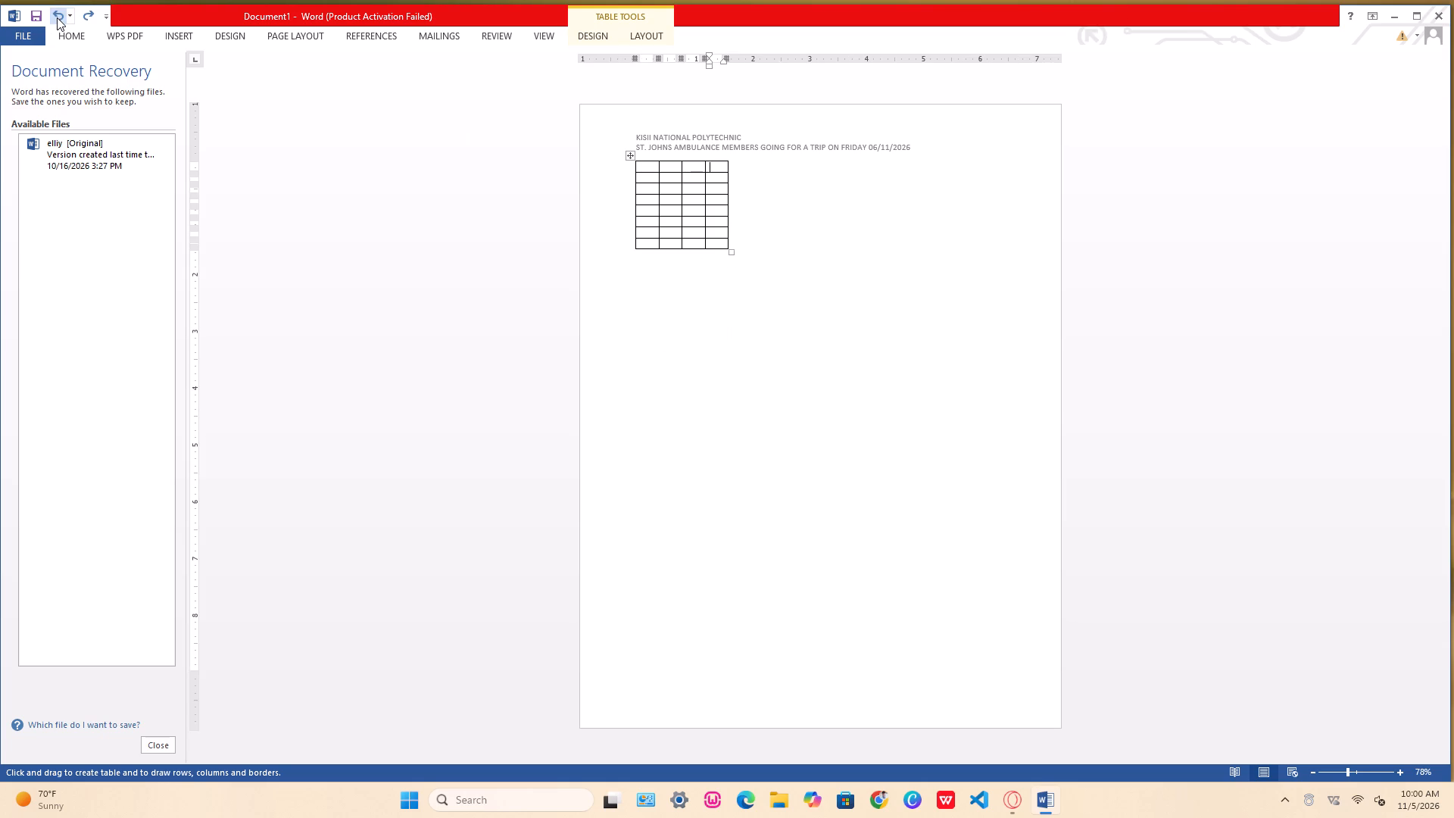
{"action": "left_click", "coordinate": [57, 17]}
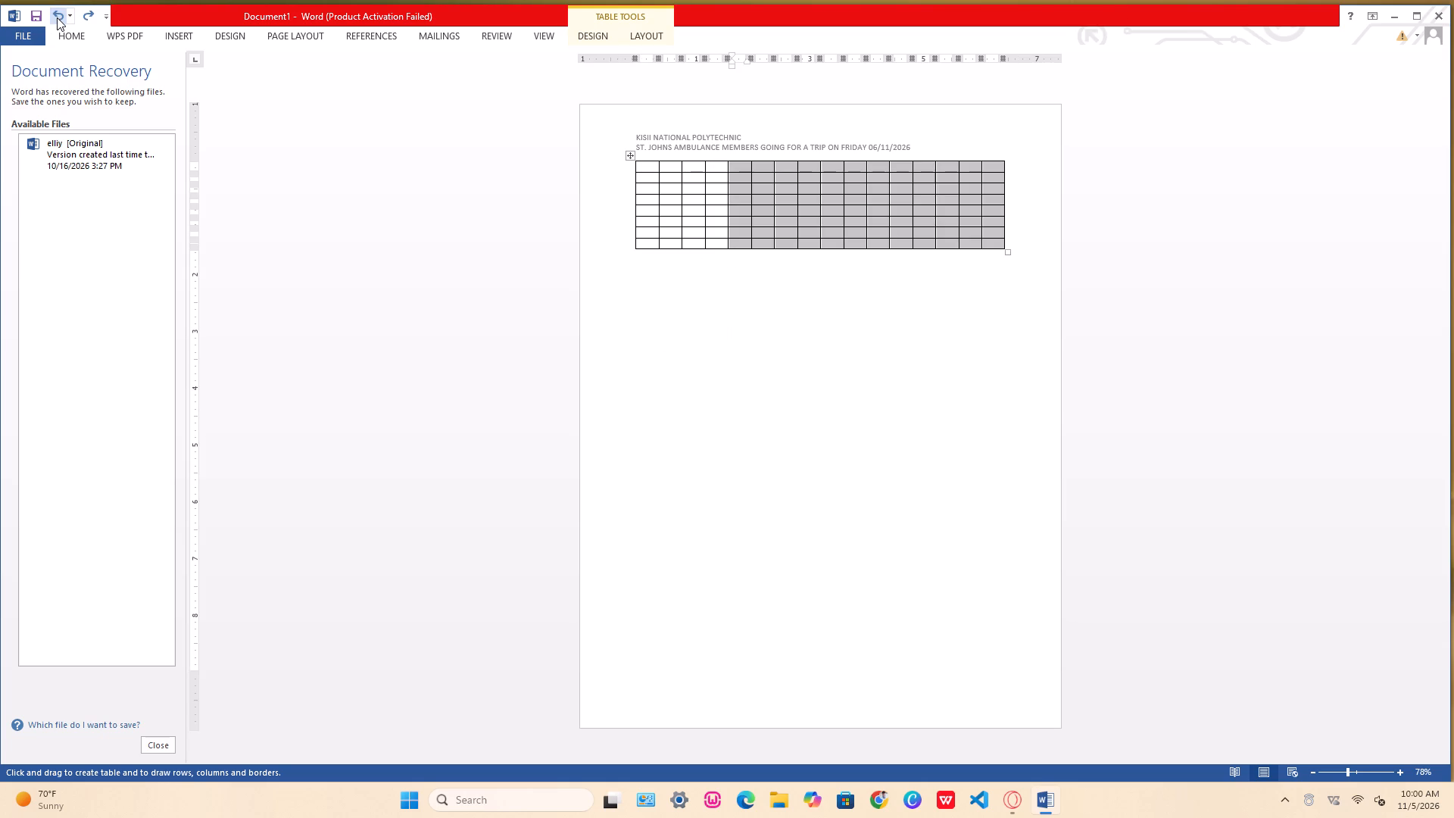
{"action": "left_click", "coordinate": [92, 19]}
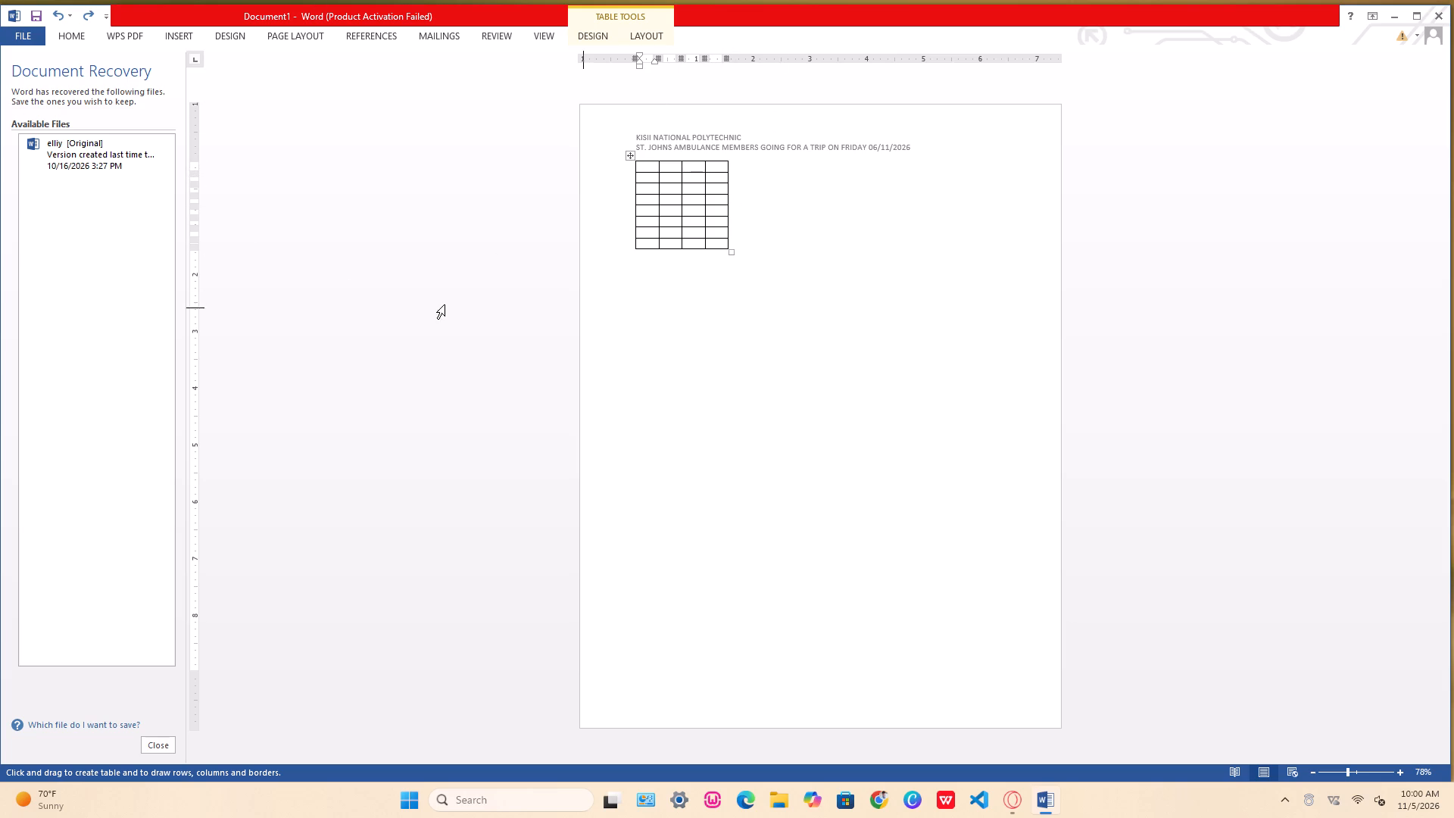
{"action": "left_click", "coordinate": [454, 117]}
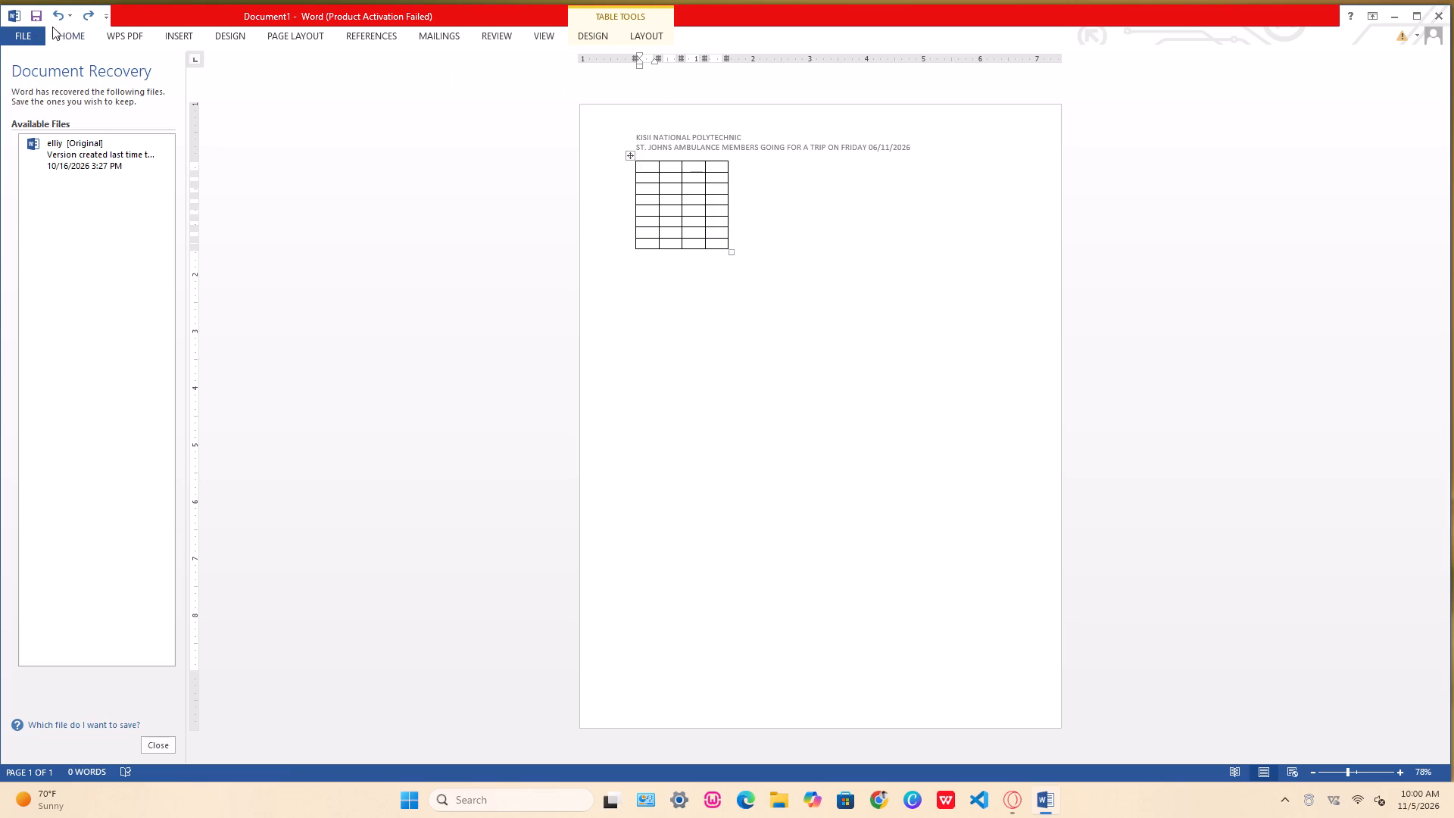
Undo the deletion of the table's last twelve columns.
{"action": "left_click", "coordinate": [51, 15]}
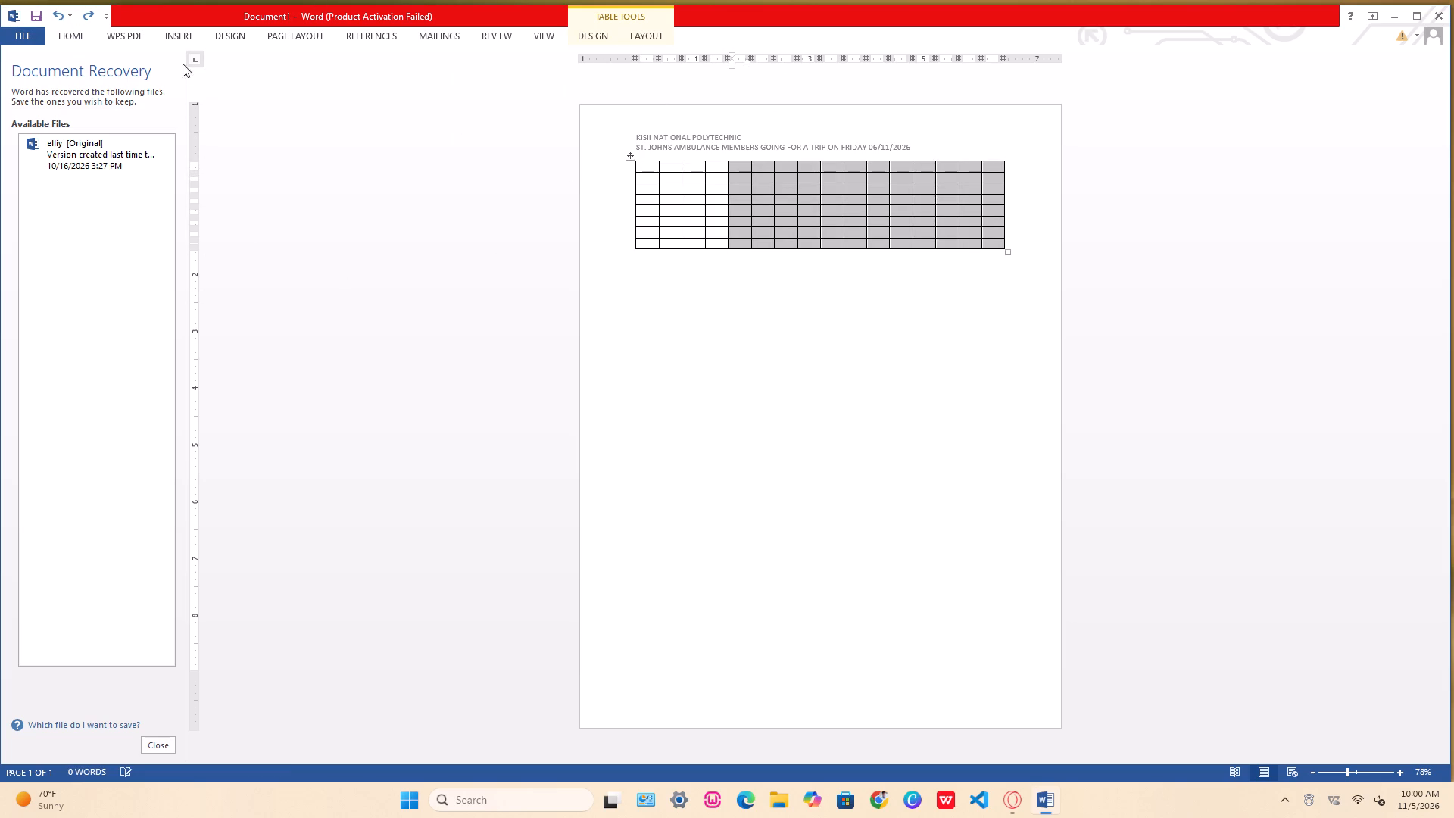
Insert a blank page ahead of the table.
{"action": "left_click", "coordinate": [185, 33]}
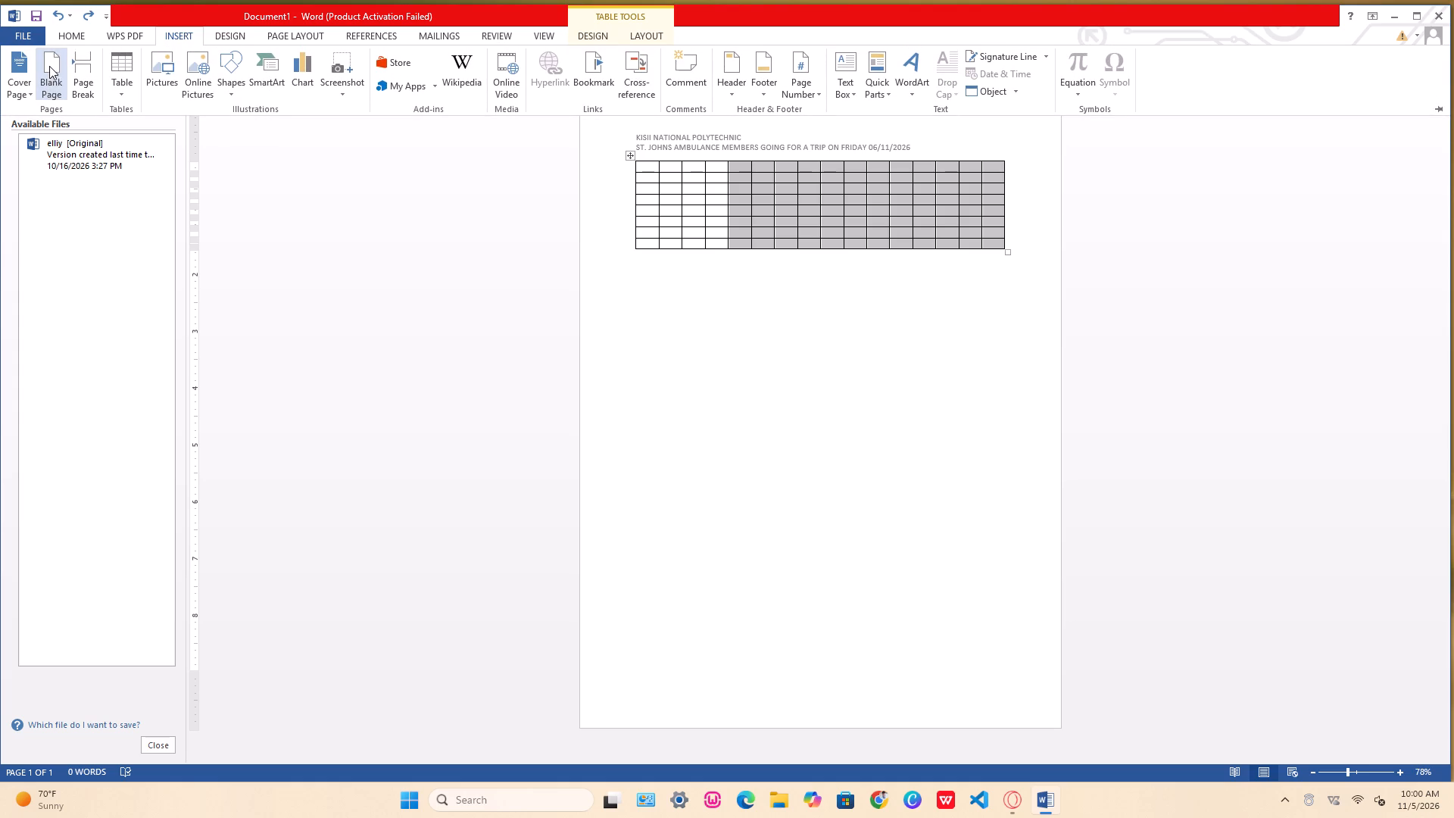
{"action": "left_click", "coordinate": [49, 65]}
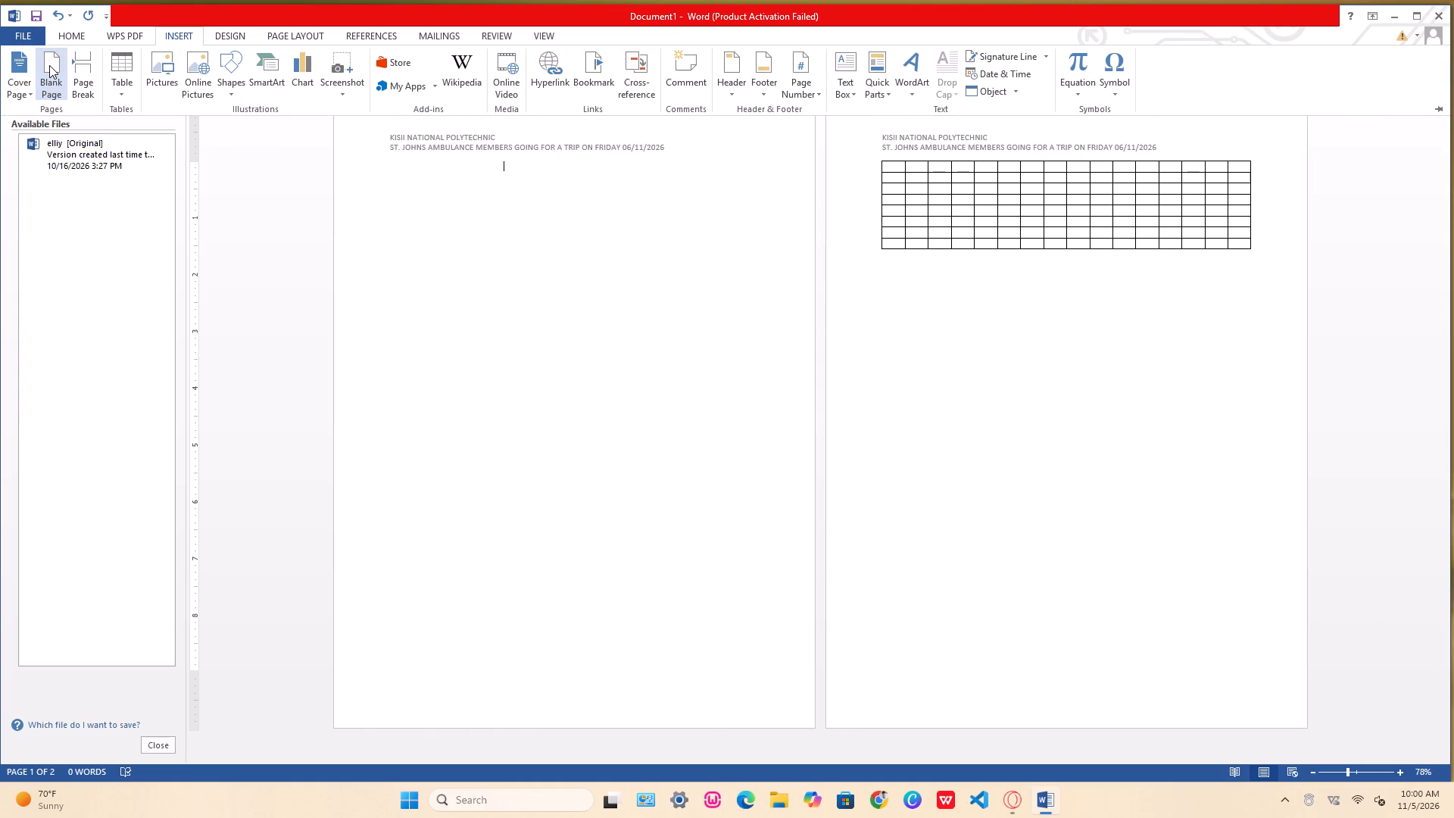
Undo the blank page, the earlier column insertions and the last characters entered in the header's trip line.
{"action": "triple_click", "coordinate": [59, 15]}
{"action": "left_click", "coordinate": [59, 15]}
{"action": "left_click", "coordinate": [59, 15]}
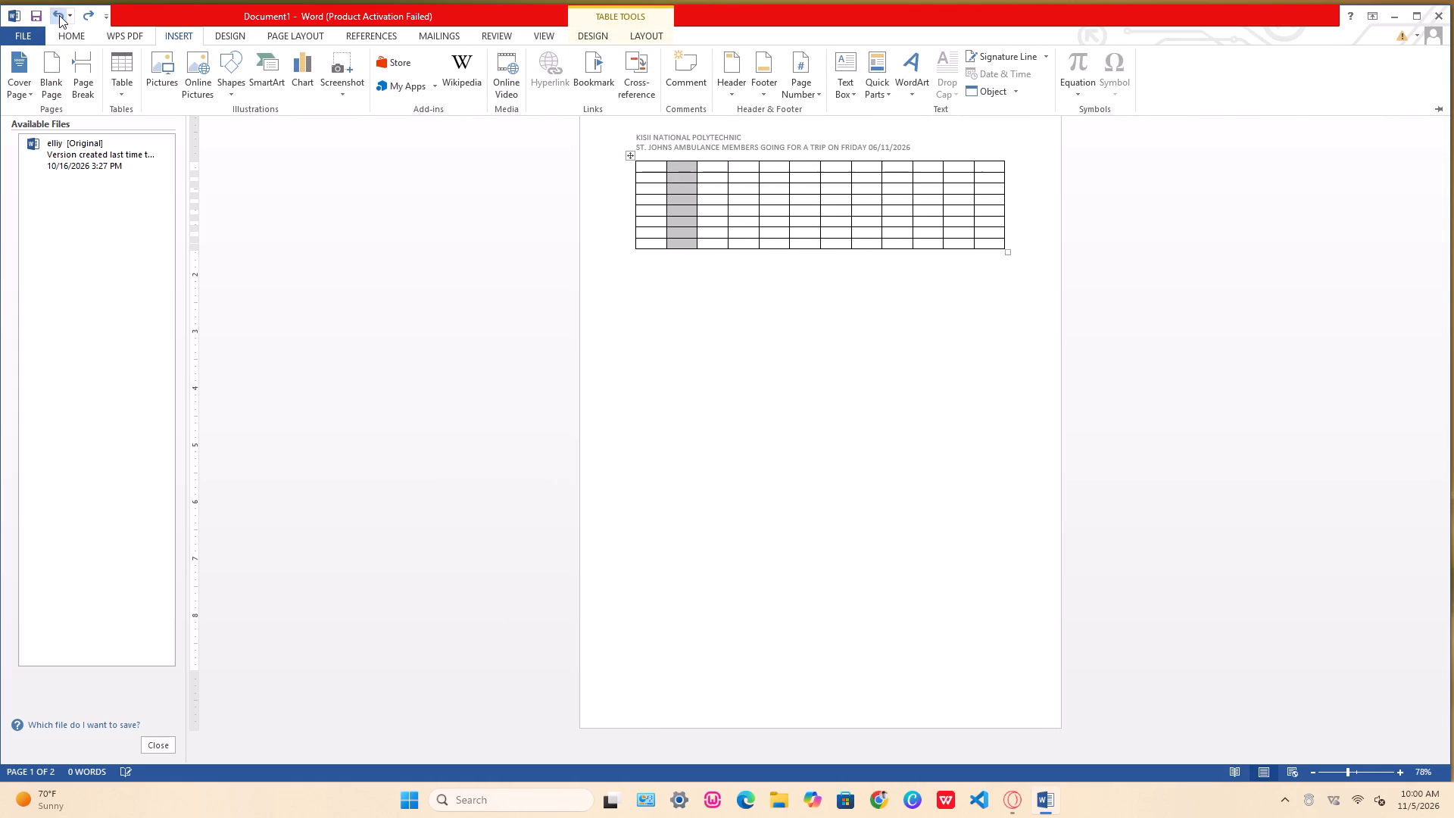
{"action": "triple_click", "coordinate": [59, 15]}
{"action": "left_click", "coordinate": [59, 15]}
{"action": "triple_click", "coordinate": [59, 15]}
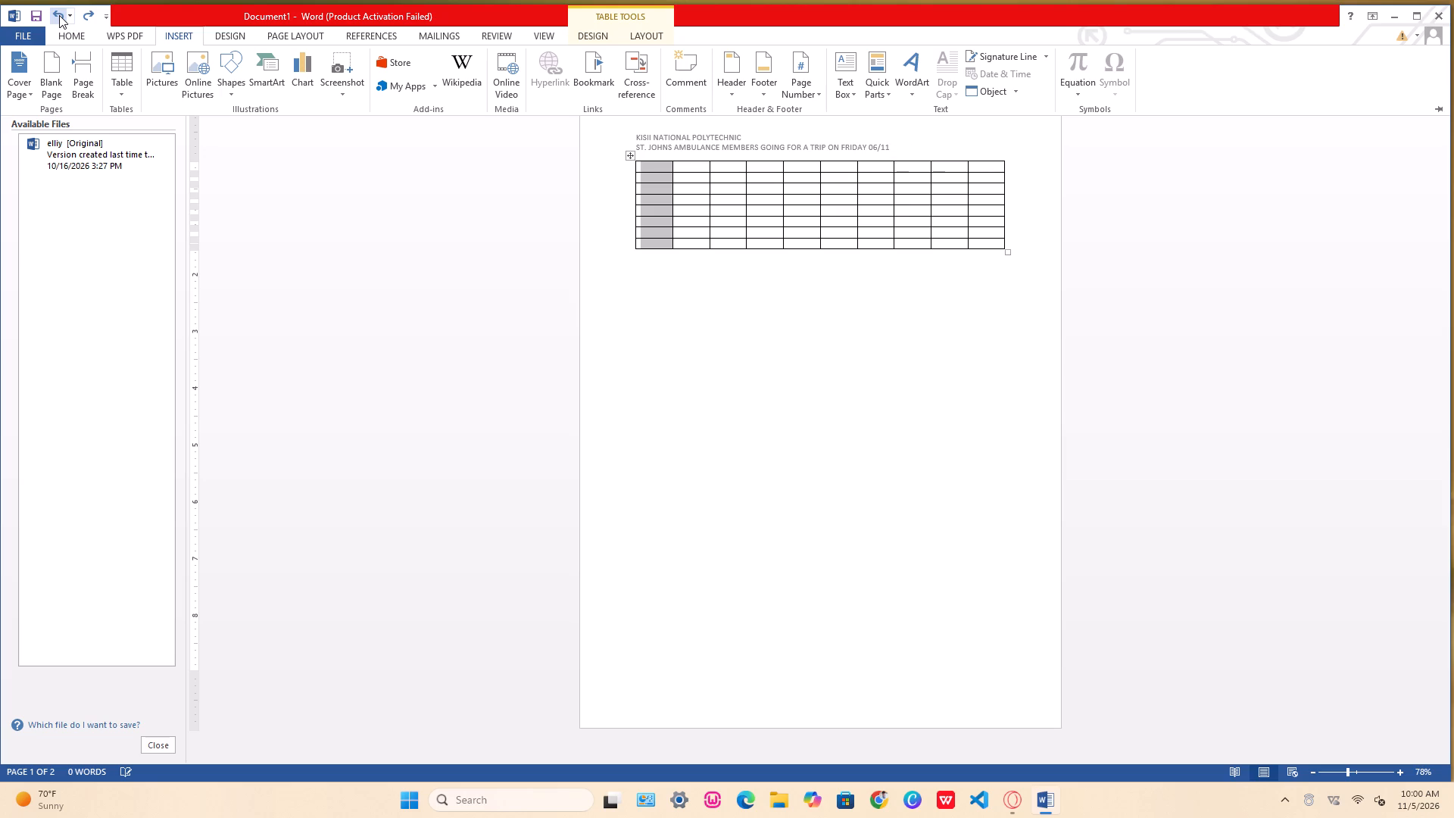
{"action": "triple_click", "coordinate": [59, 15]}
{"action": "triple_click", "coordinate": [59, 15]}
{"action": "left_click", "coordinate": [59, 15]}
Close the document without saving its changes.
{"action": "left_click", "coordinate": [1434, 13]}
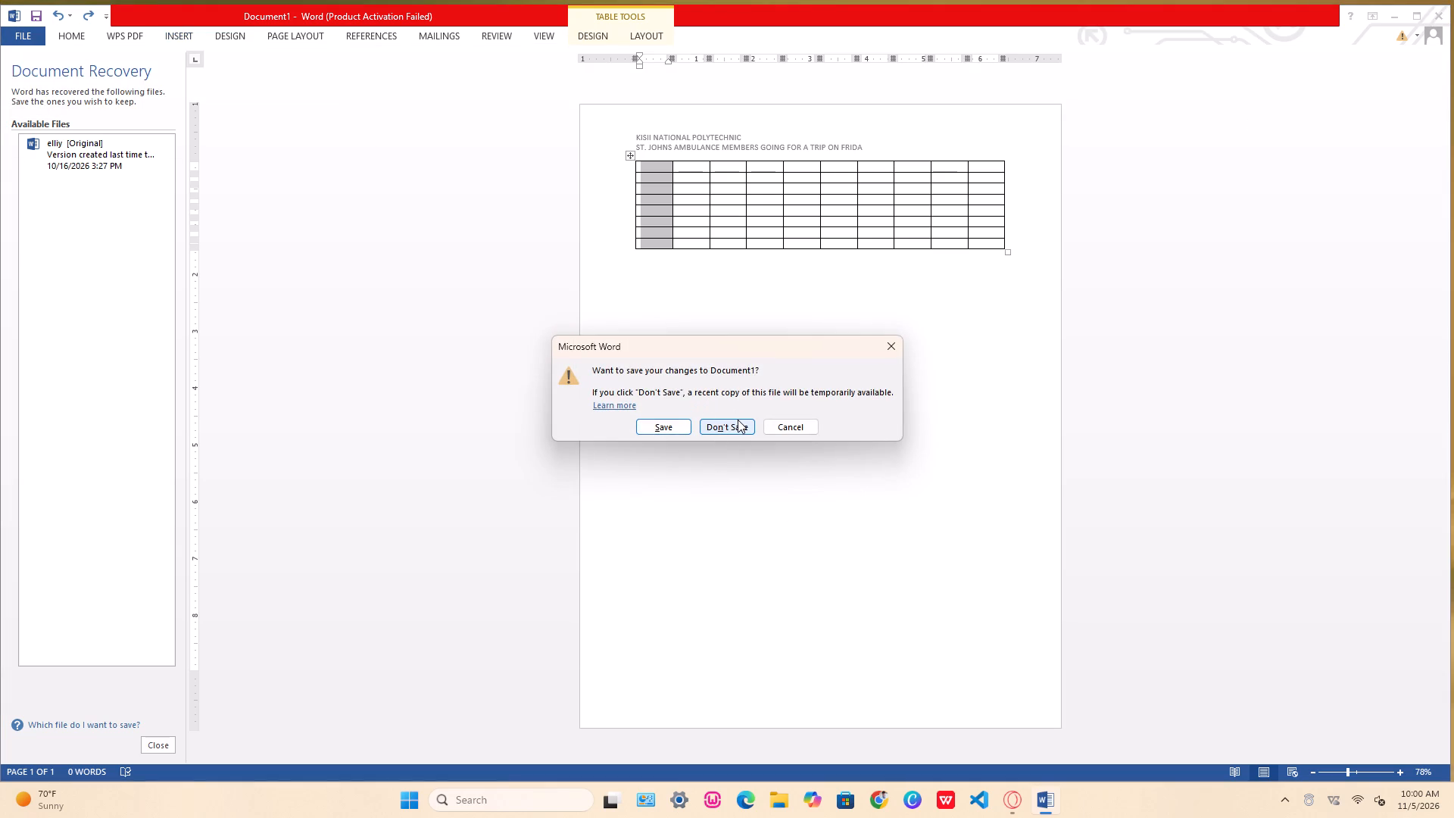
{"action": "left_click", "coordinate": [738, 420]}
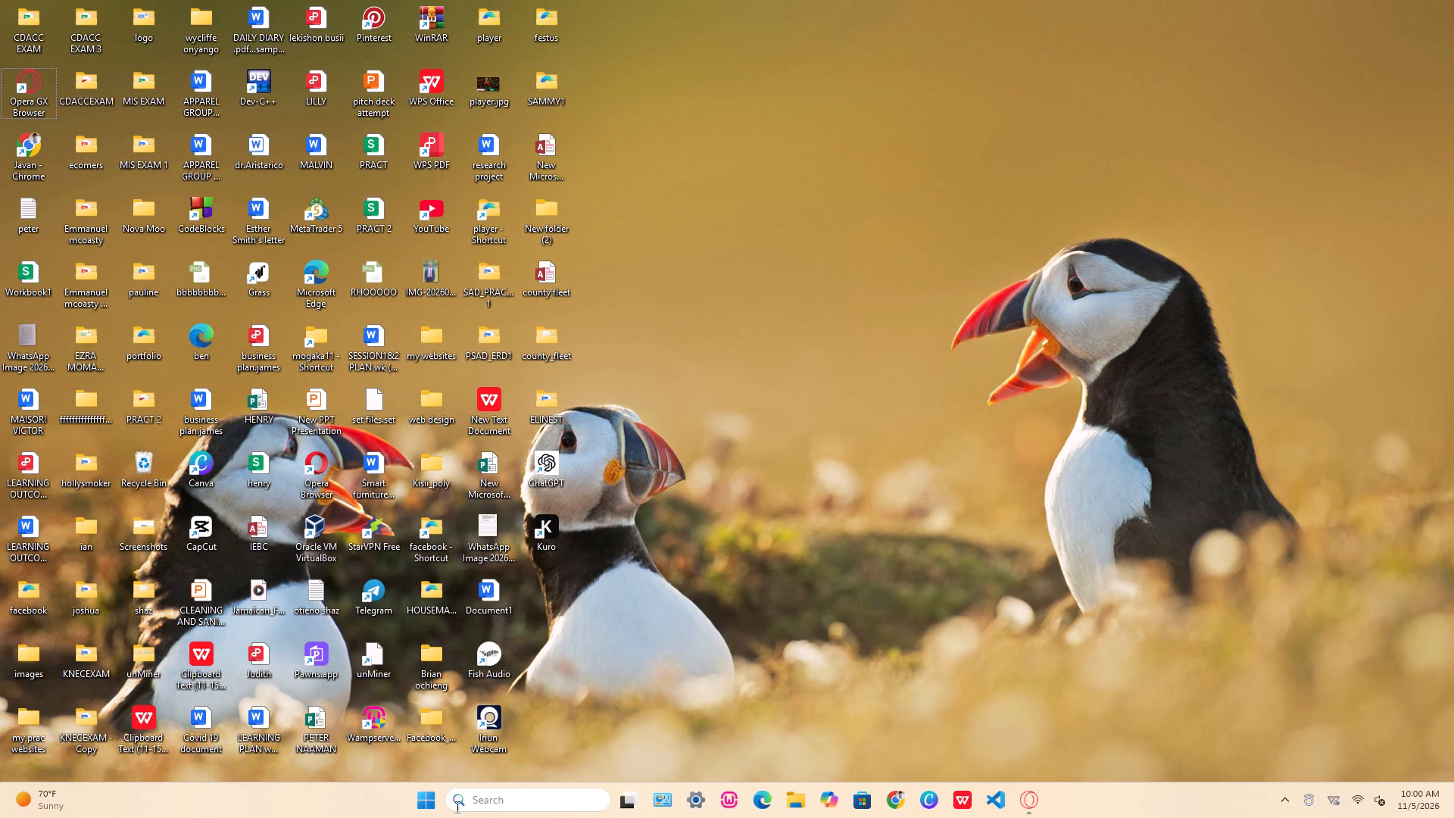
Relaunch Word 2013, dismiss the activation wizard and create a new blank document.
{"action": "left_click", "coordinate": [478, 798]}
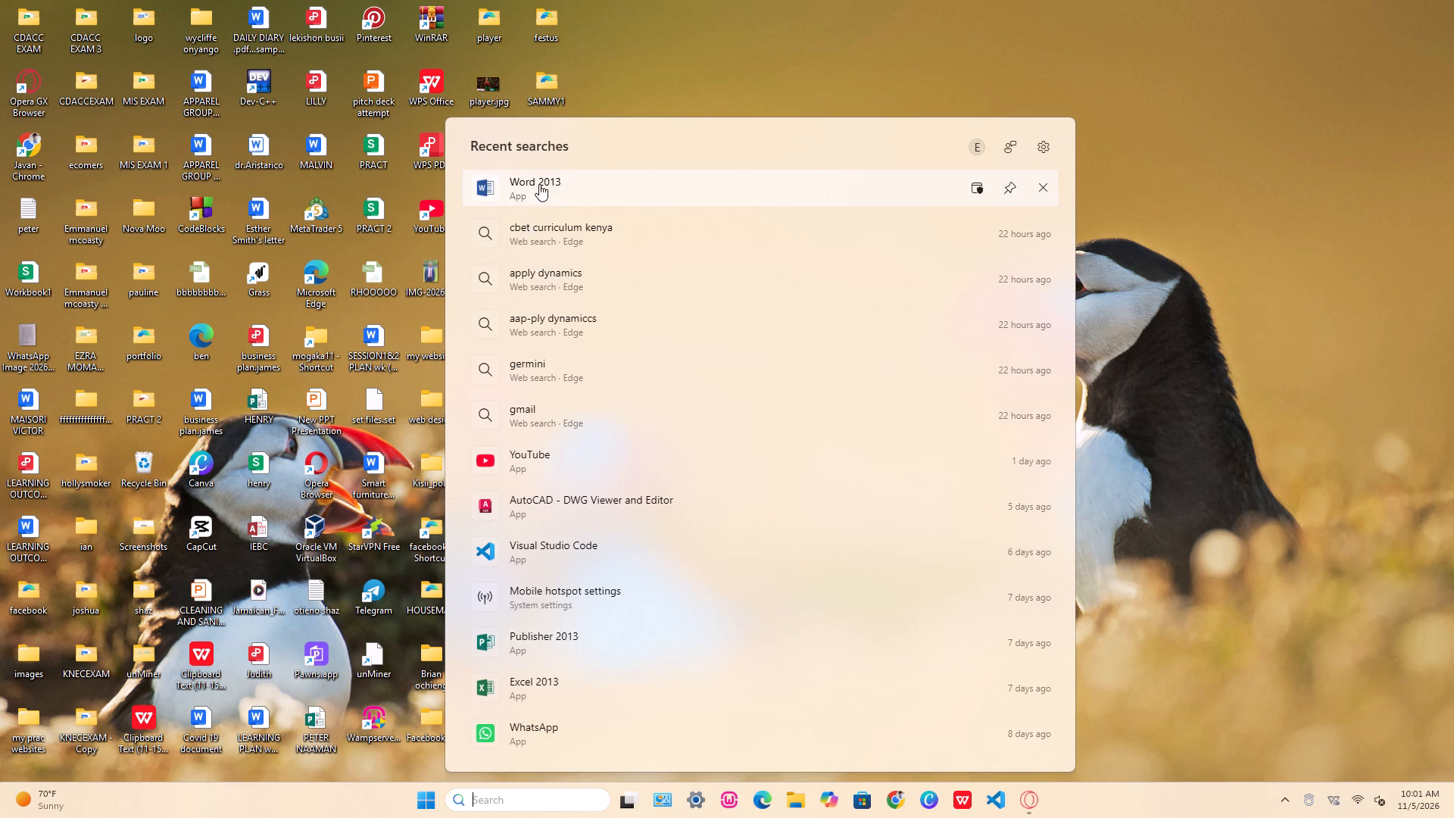
{"action": "double_click", "coordinate": [539, 184]}
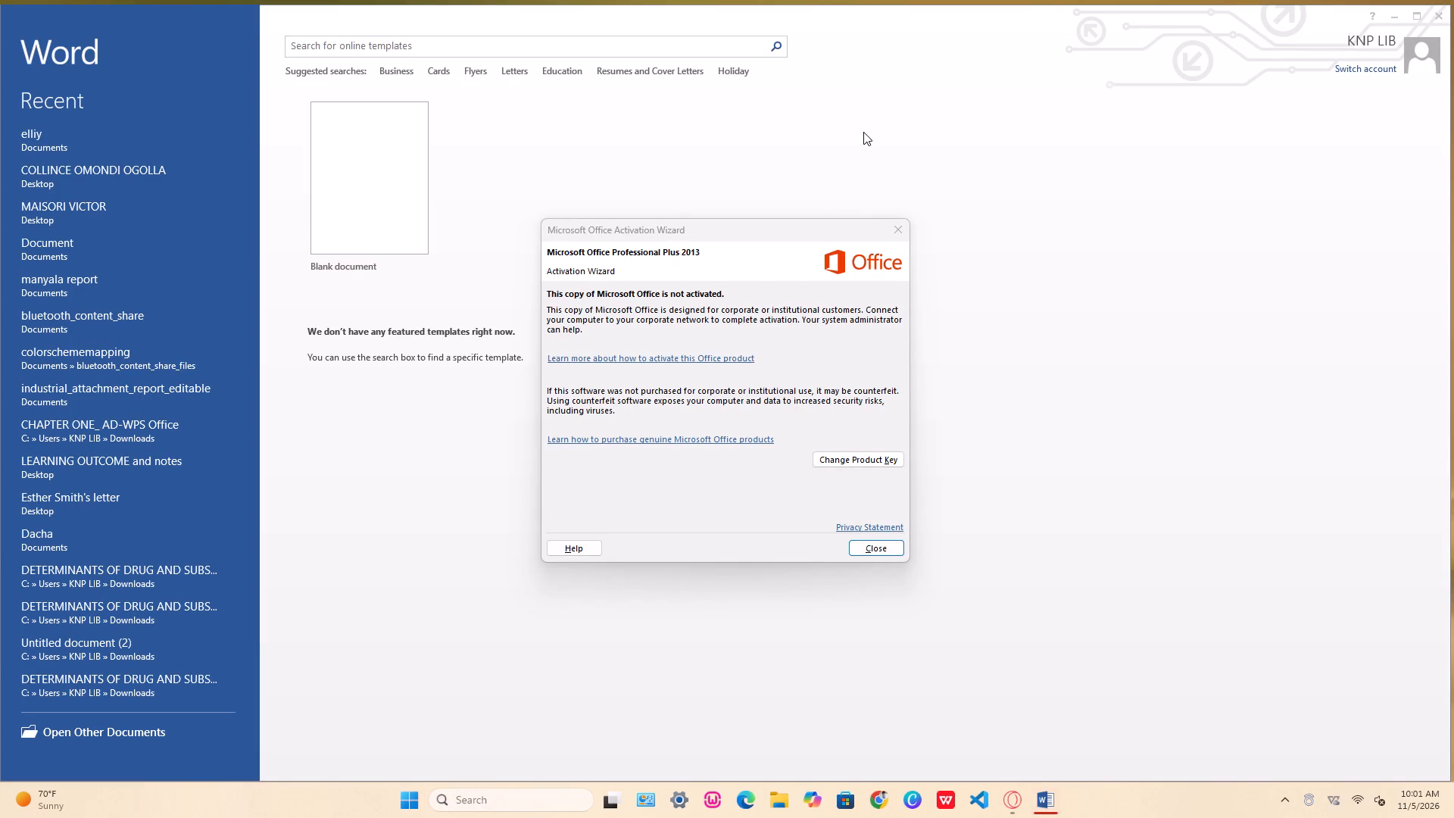
{"action": "left_click", "coordinate": [900, 234]}
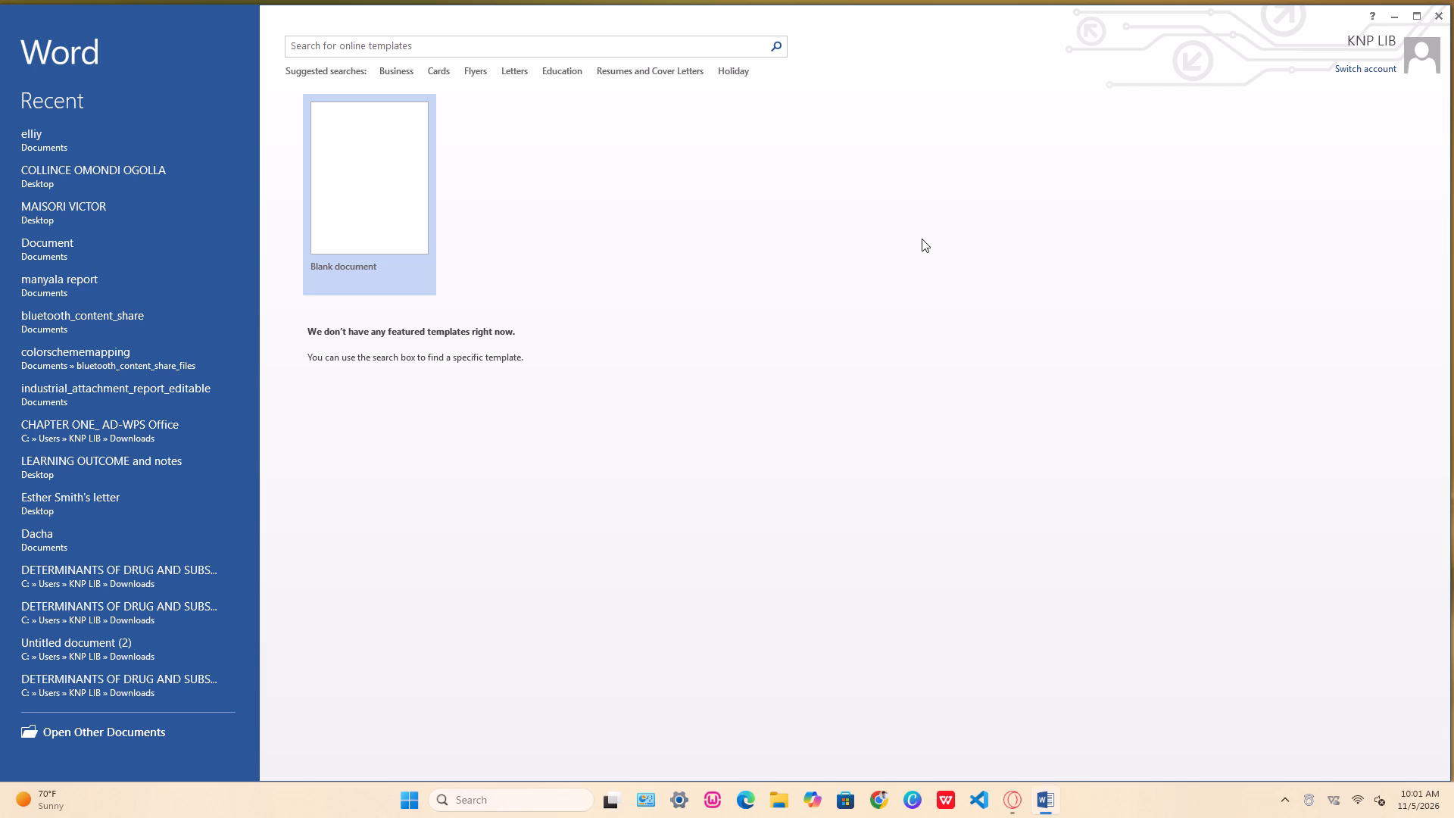
{"action": "left_click", "coordinate": [356, 149]}
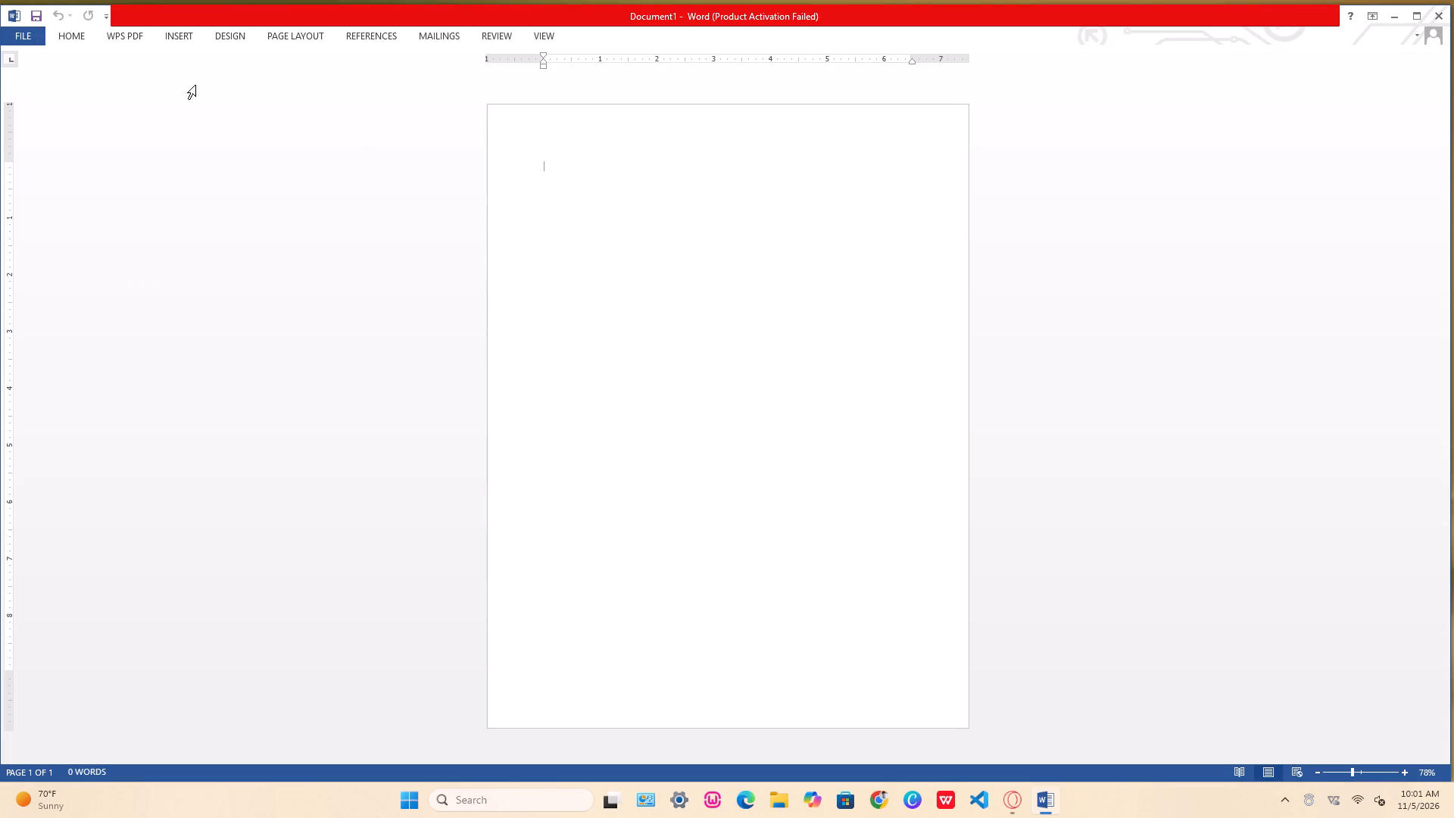
Insert a table with 4 columns and 42 rows, using automatic fixed column width.
{"action": "left_click", "coordinate": [183, 34]}
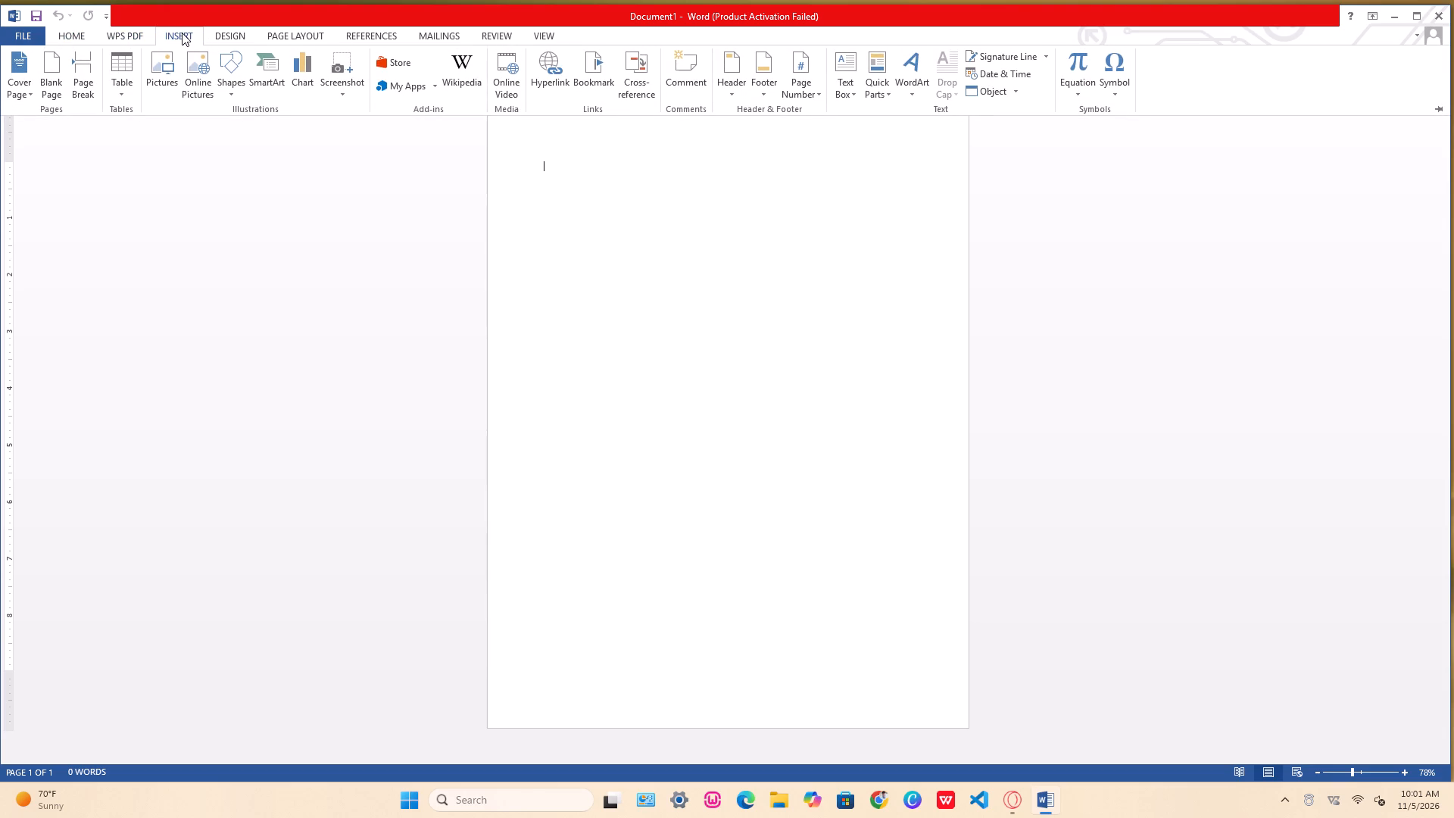
{"action": "left_click", "coordinate": [182, 33]}
{"action": "left_click", "coordinate": [182, 33]}
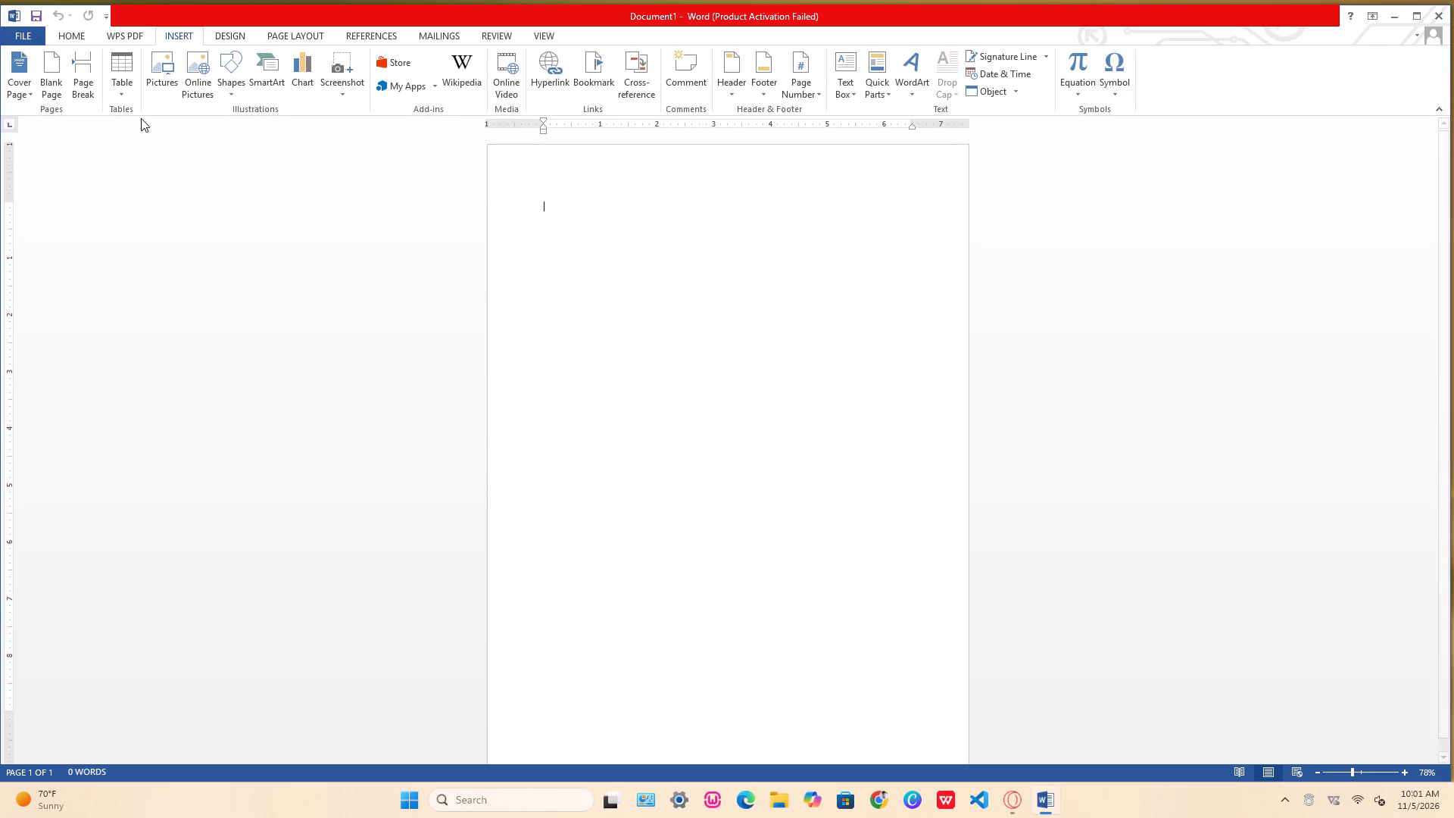
{"action": "left_click", "coordinate": [121, 64]}
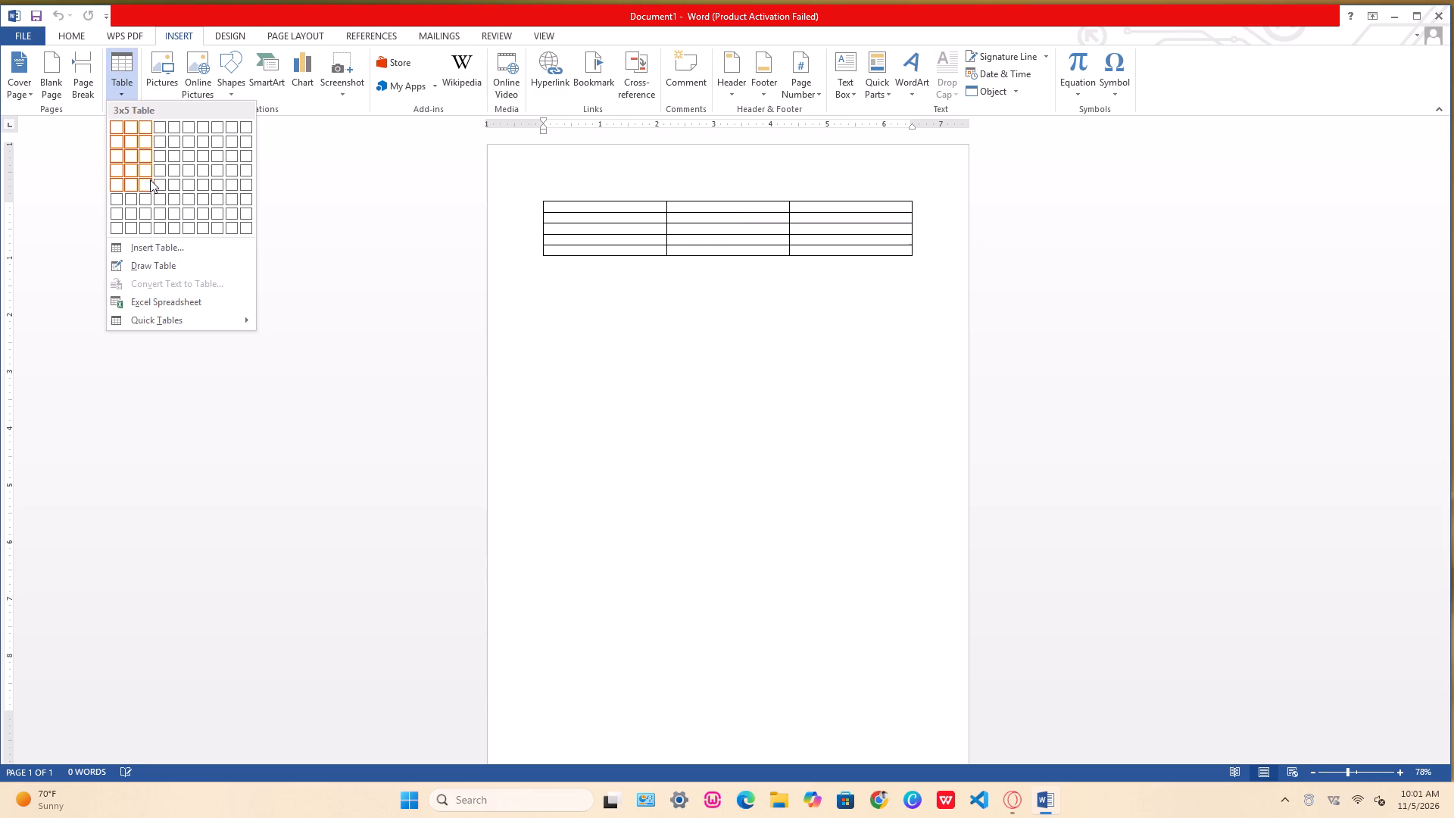
{"action": "left_click", "coordinate": [155, 246]}
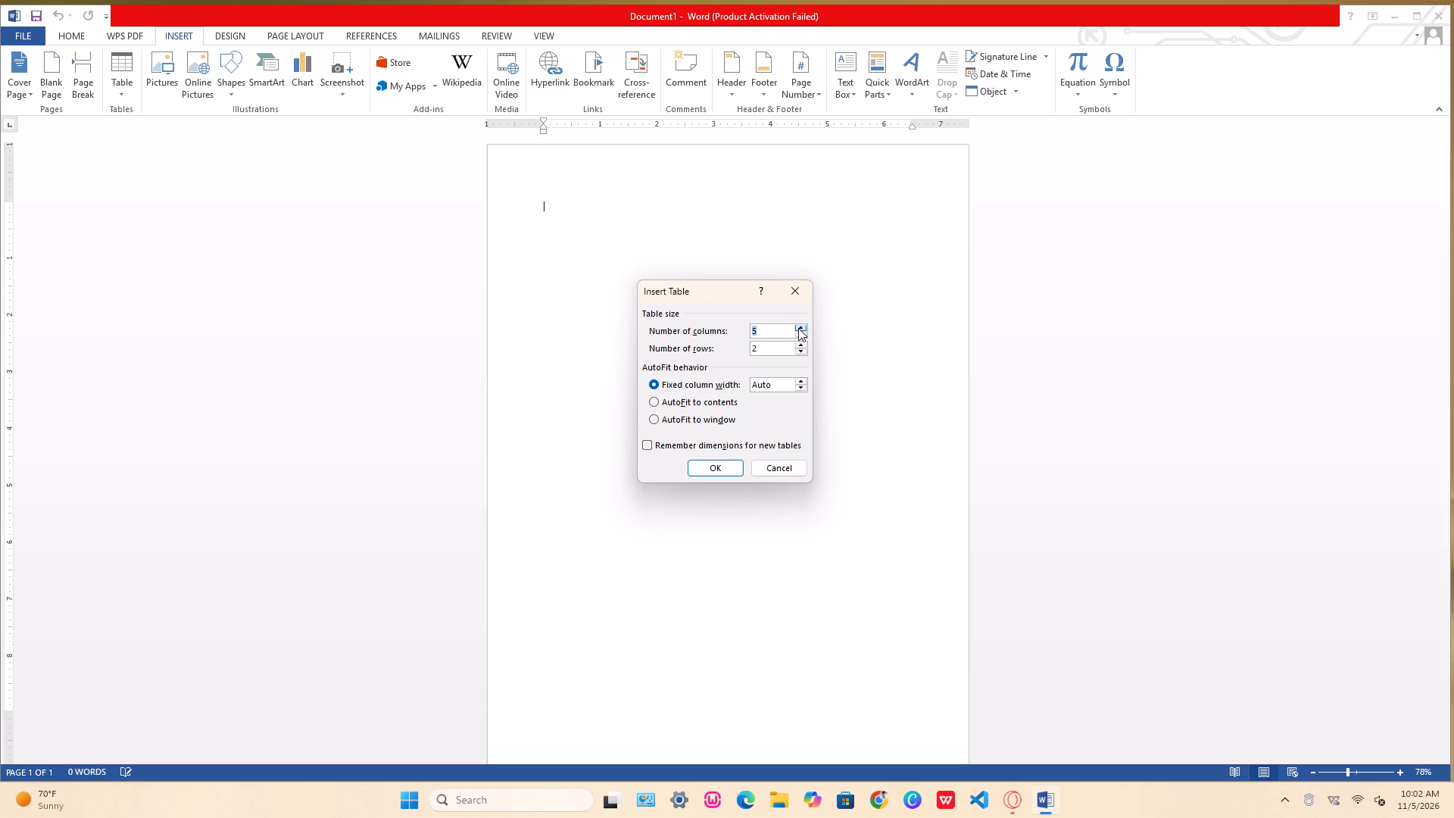
{"action": "left_click", "coordinate": [800, 327]}
{"action": "double_click", "coordinate": [803, 333]}
{"action": "left_click", "coordinate": [782, 350]}
{"action": "key", "text": "BackSpace"}
{"action": "key", "text": "4"}
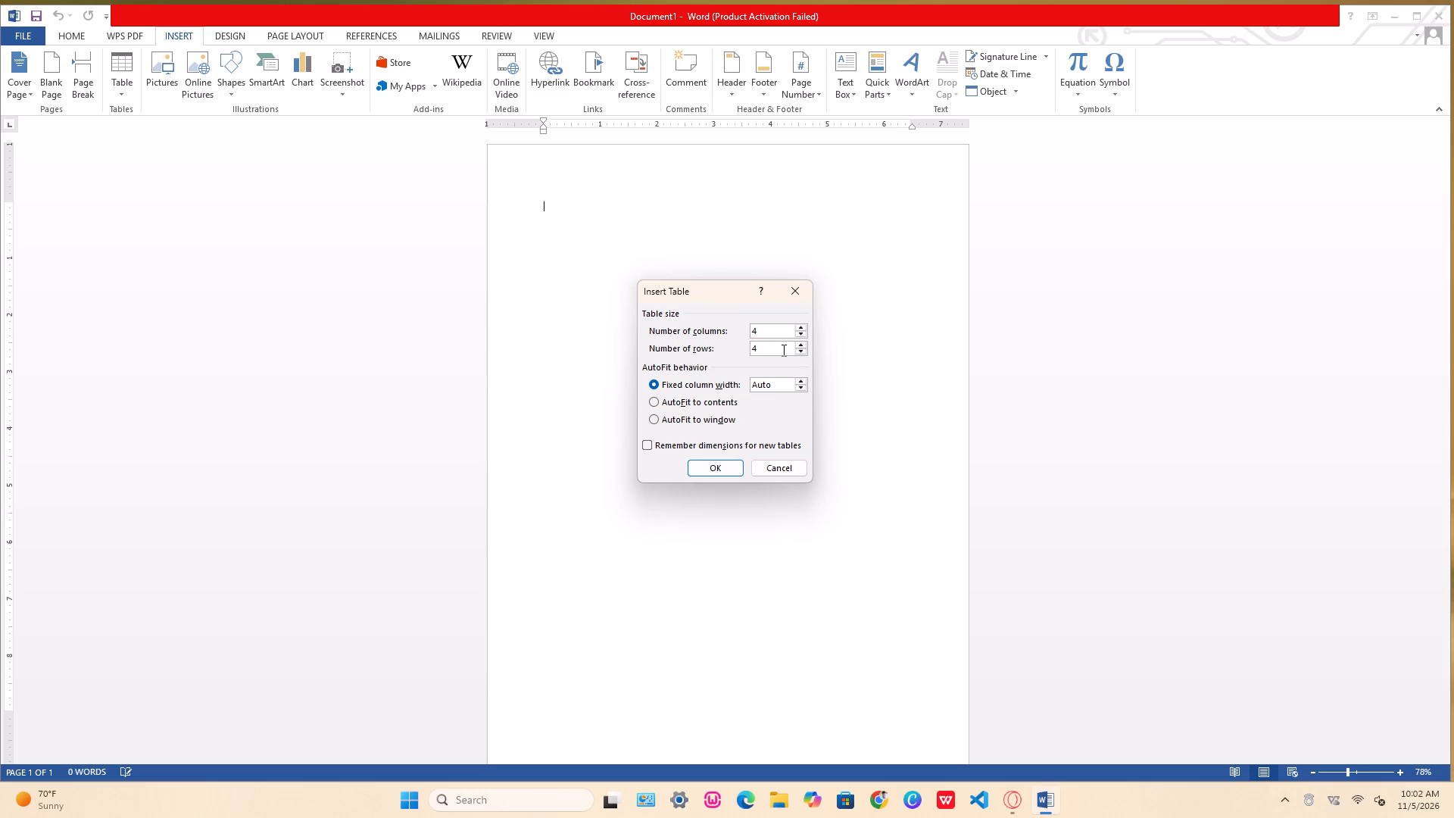
{"action": "type", "text": "2Q"}
{"action": "key", "text": "BackSpace"}
{"action": "key", "text": "BackSpace"}
{"action": "key", "text": "2"}
{"action": "left_click", "coordinate": [654, 399]}
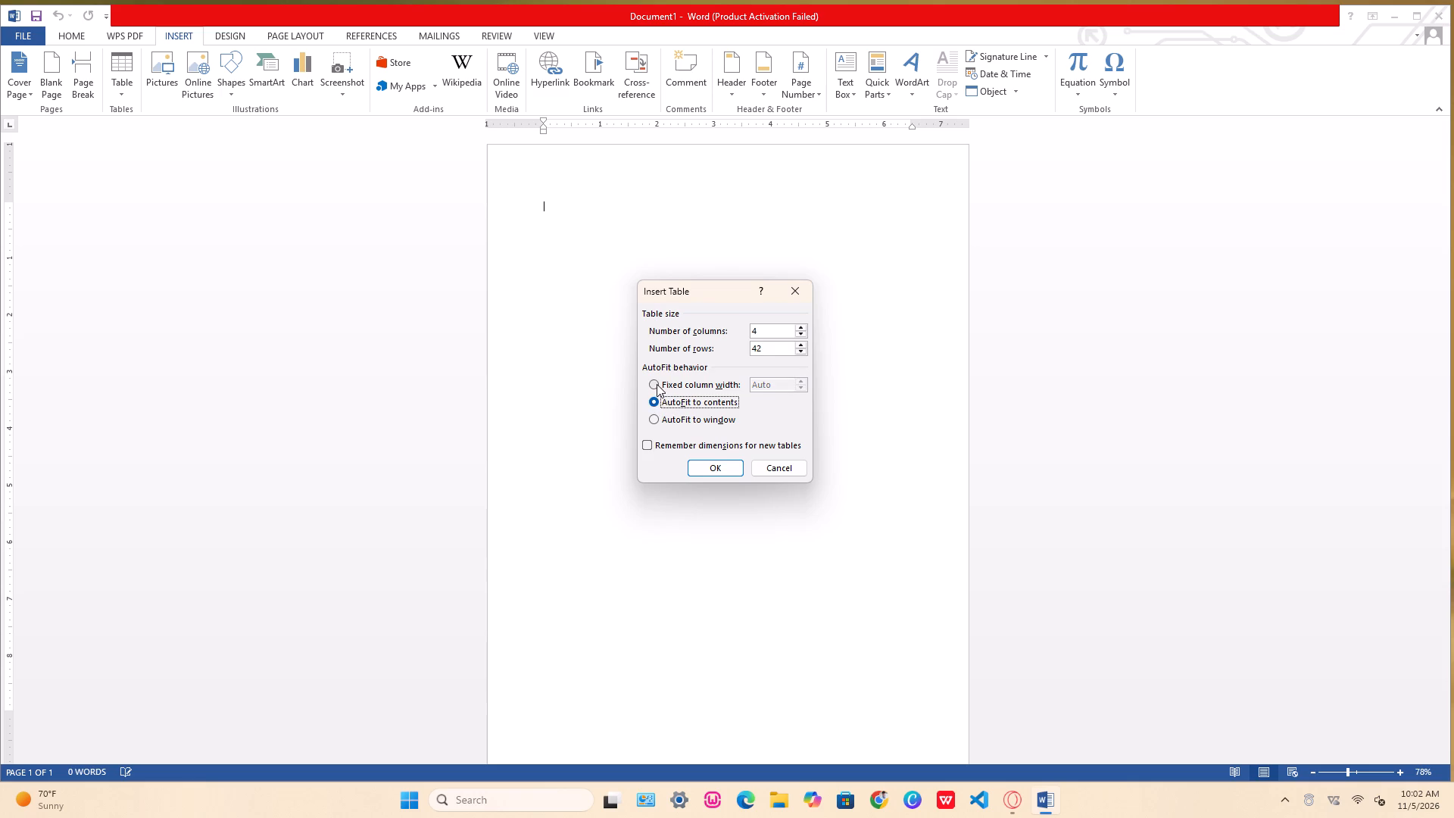
{"action": "left_click", "coordinate": [654, 380]}
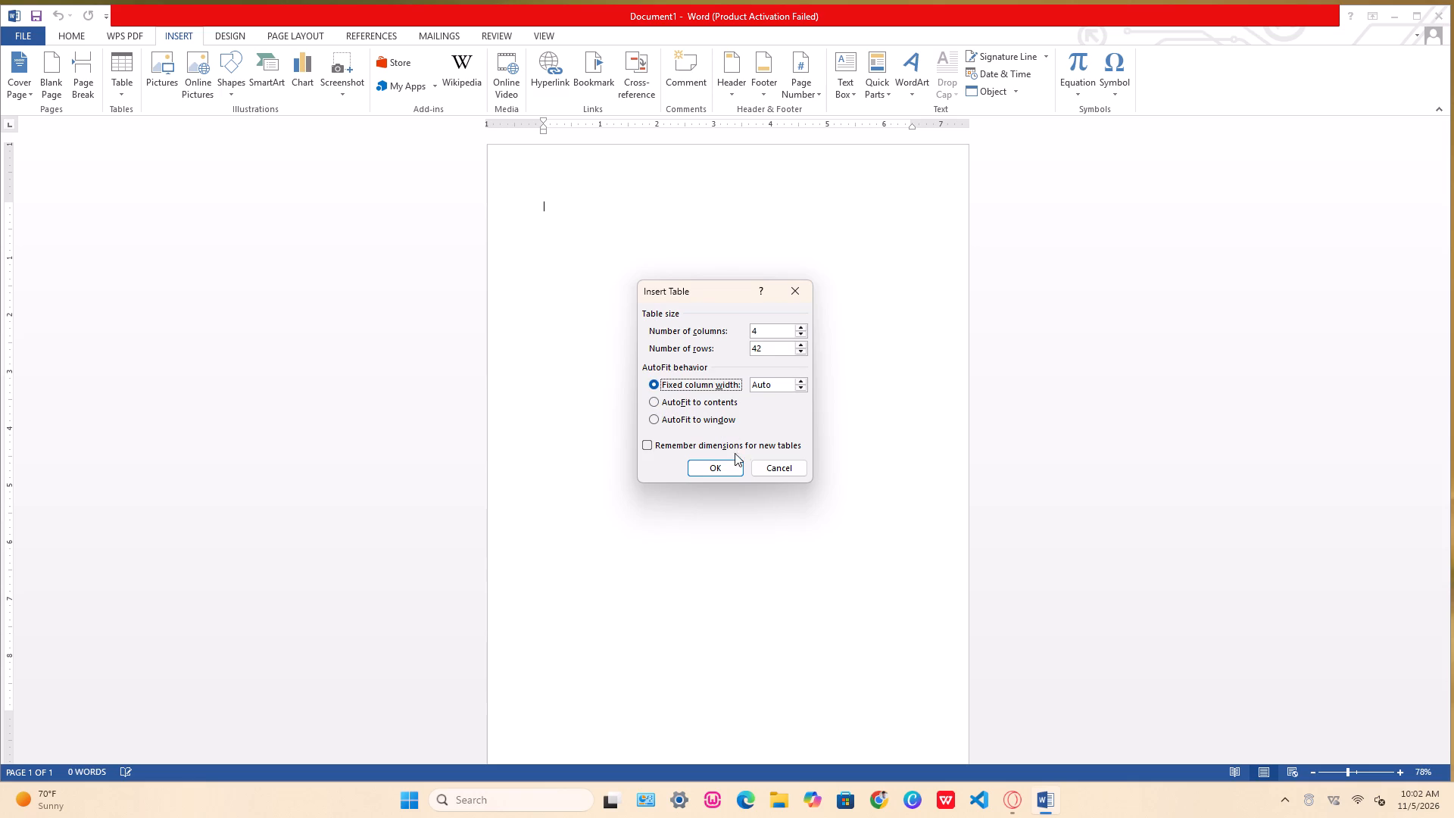
{"action": "left_click", "coordinate": [725, 463]}
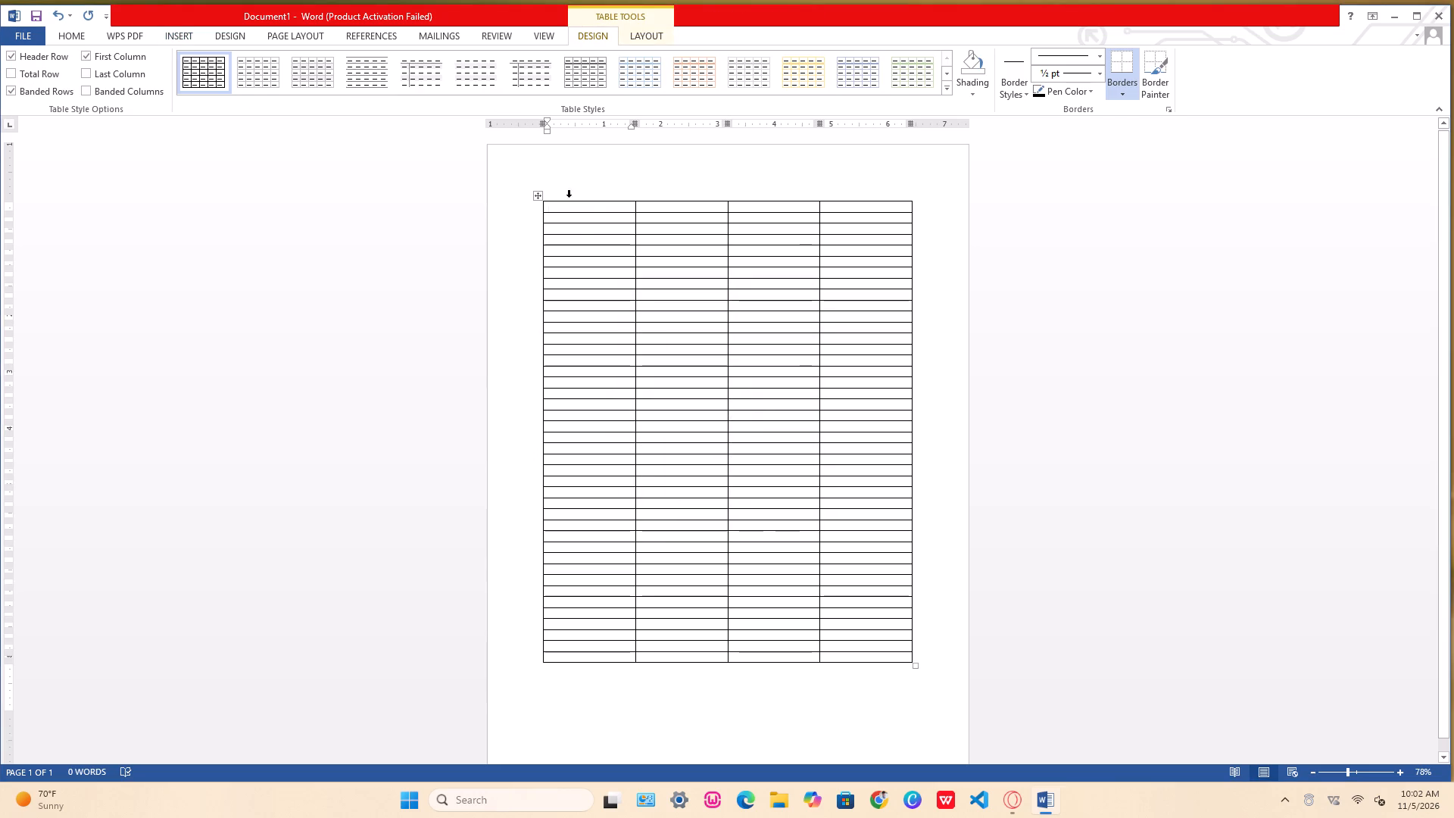
Enter "KISII= NATIONAL POLYTECHNIC" as the first line of the page header.
{"action": "double_click", "coordinate": [579, 189]}
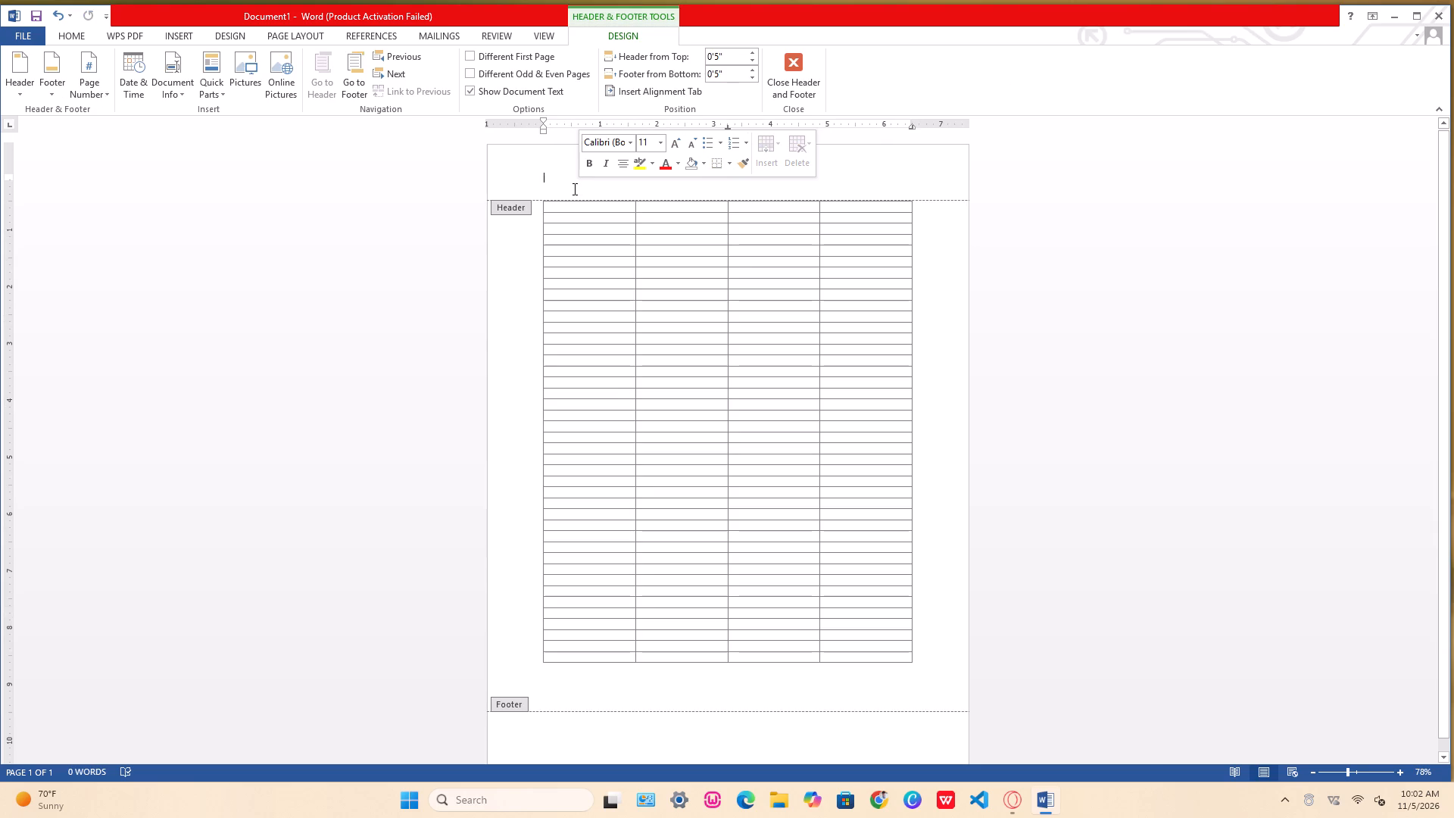
{"action": "type", "text": "KISIIN"}
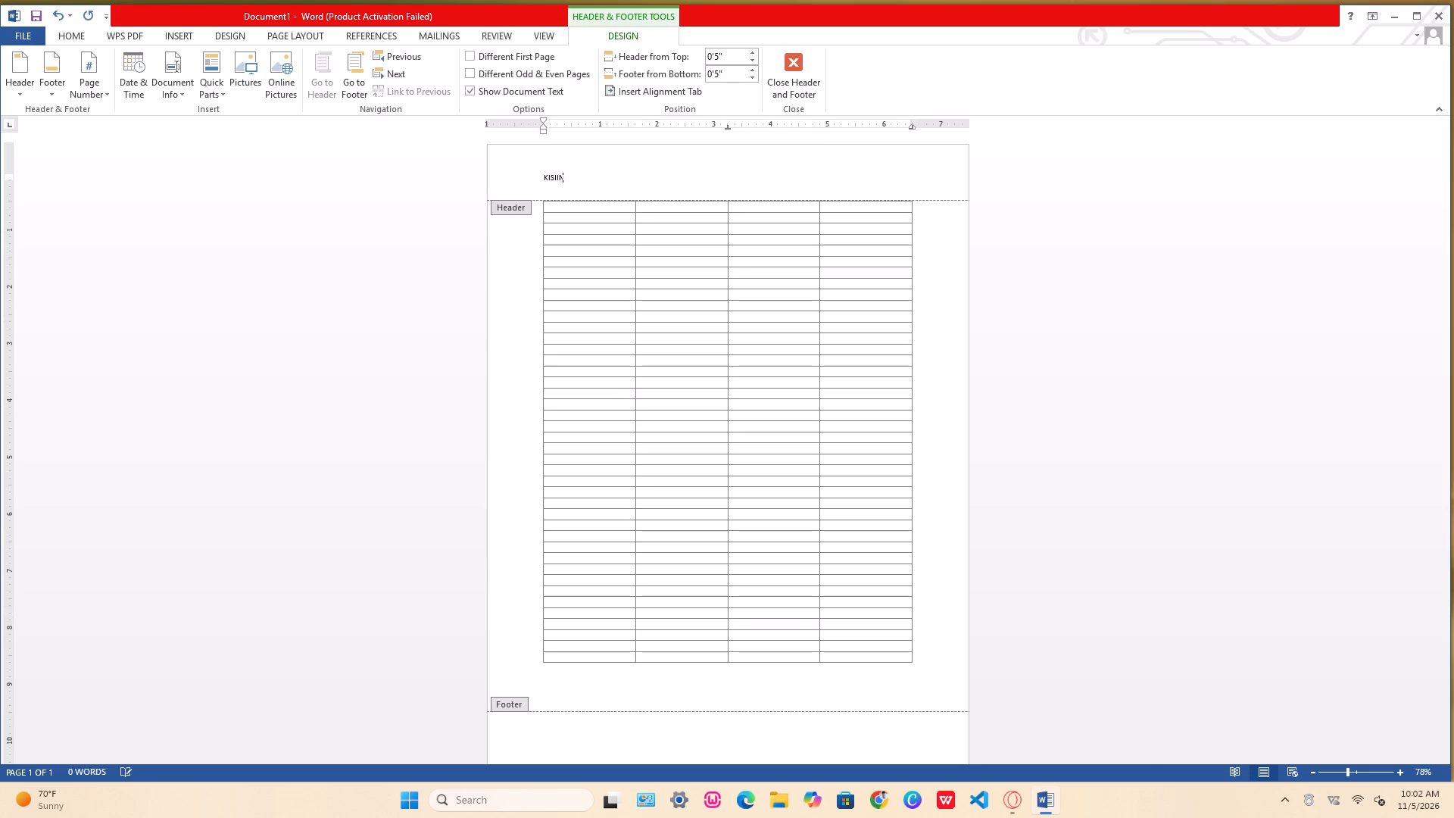
{"action": "key", "text": "BackSpace"}
{"action": "type", "text": "= NATIO"}
{"action": "type", "text": "NAL POLYTECH"}
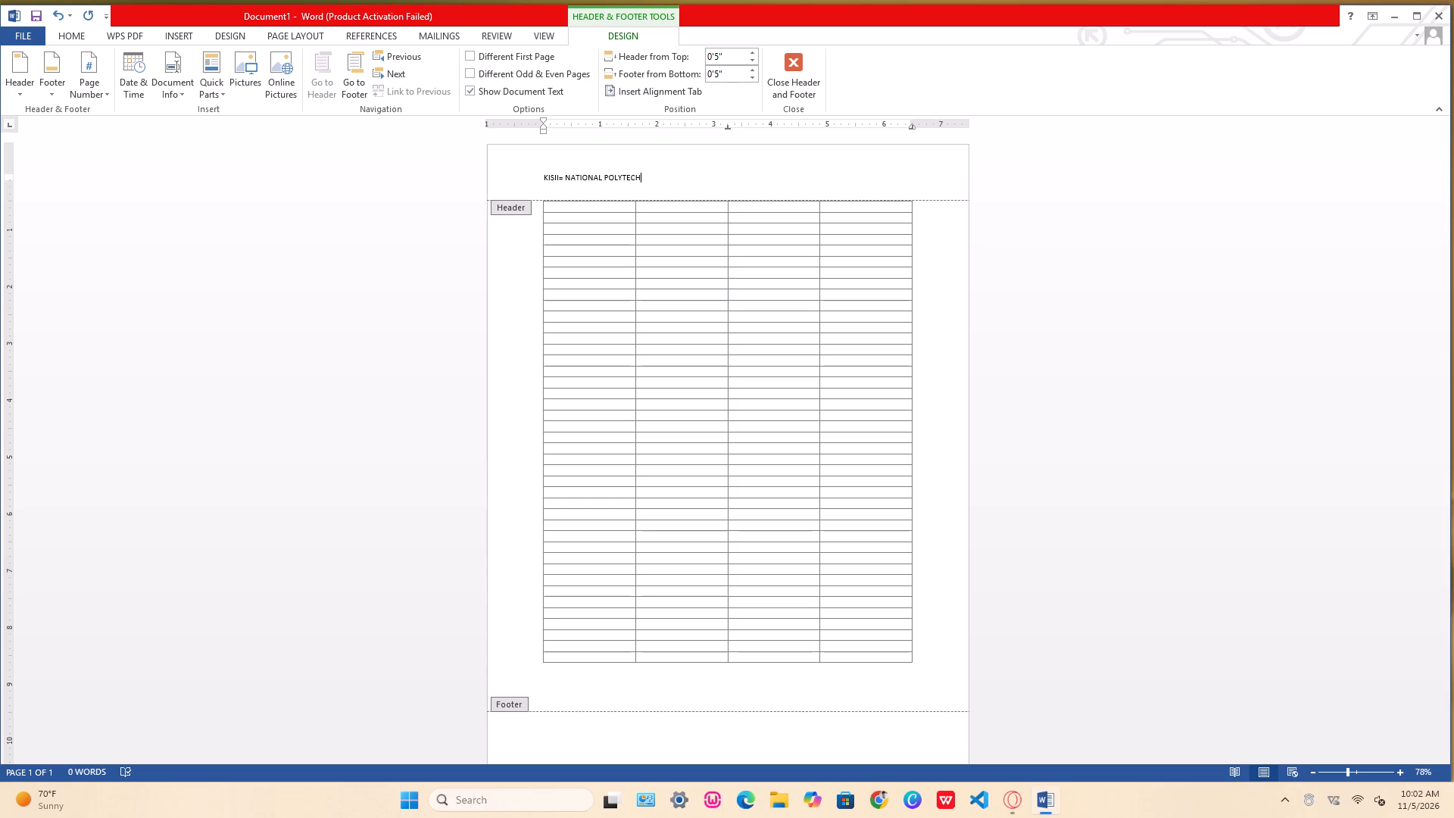
{"action": "type", "text": "NIC"}
Start a second header line reading "ST. JPHNS AMBULANCE MEMBERS GOING FOR A TRIP ON".
{"action": "key", "text": "Return"}
{"action": "type", "text": "ST/"}
{"action": "key", "text": "BackSpace"}
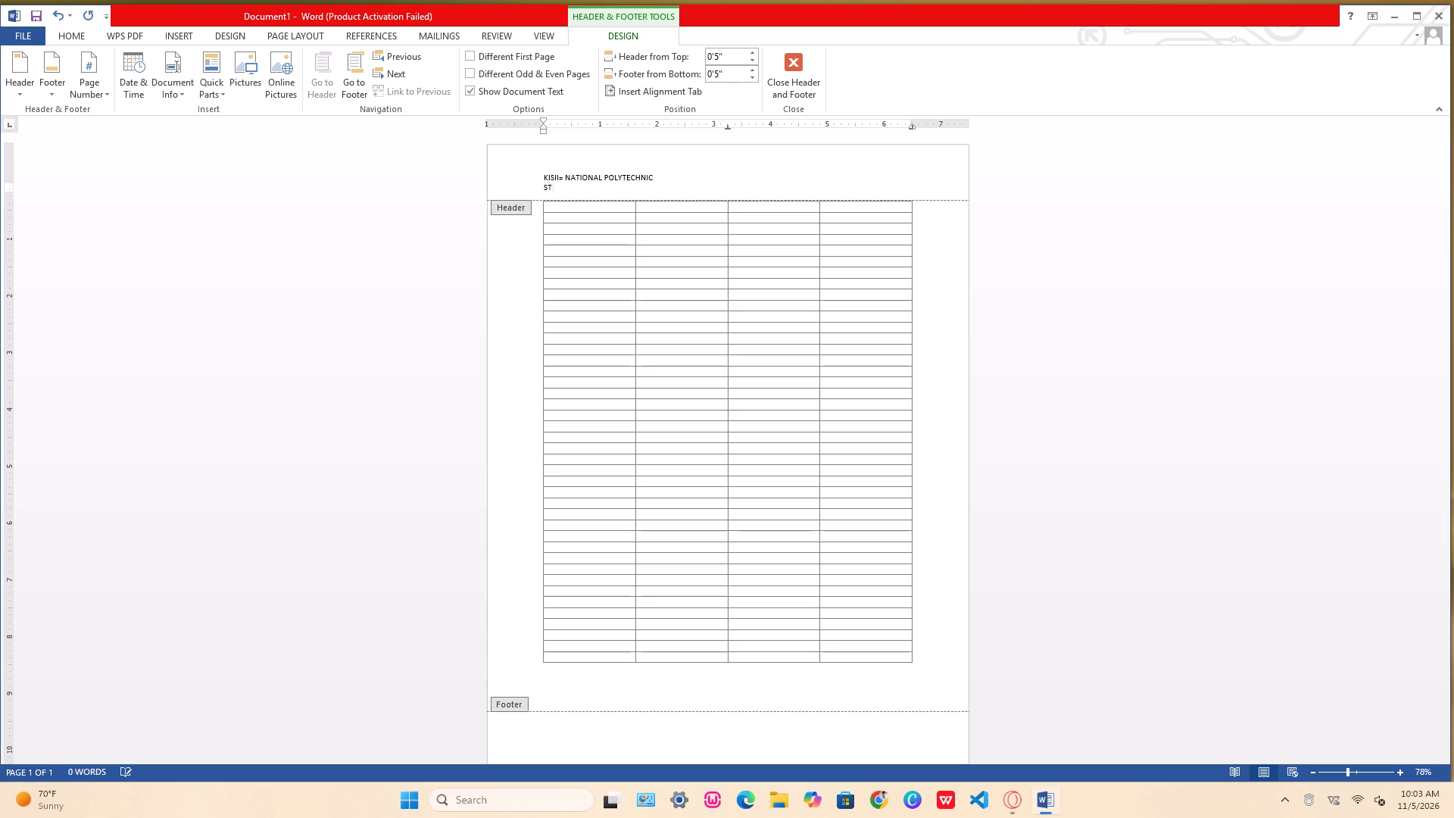
{"action": "type", "text": "."}
{"action": "key", "text": "space"}
{"action": "type", "text": "JPHNS AMBULANCE"}
{"action": "key", "text": "space"}
{"action": "type", "text": "MEMBERS"}
{"action": "key", "text": "space"}
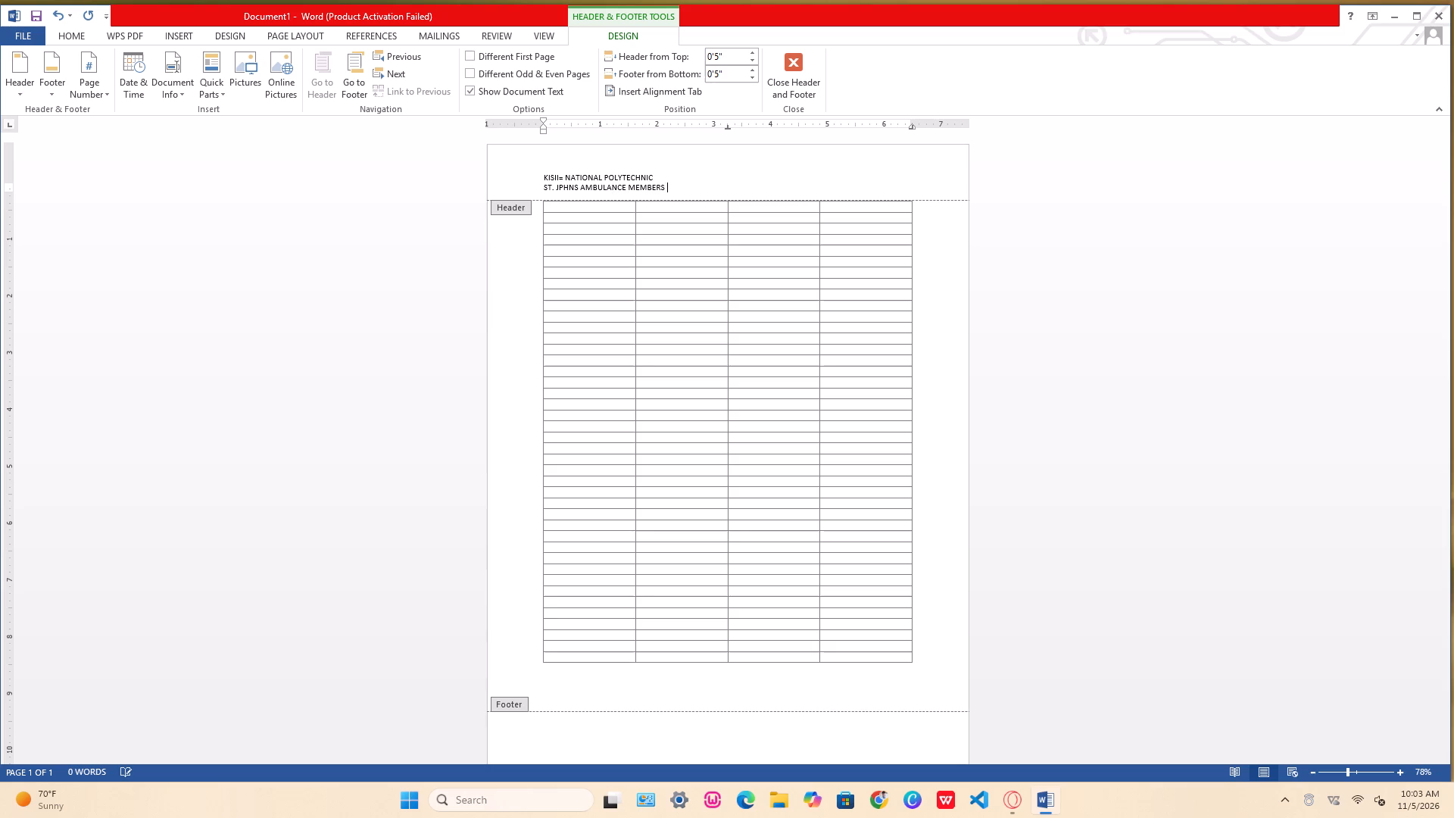
{"action": "type", "text": "GOIM"}
{"action": "key", "text": "BackSpace"}
{"action": "type", "text": "NG FOR A"}
{"action": "key", "text": "space"}
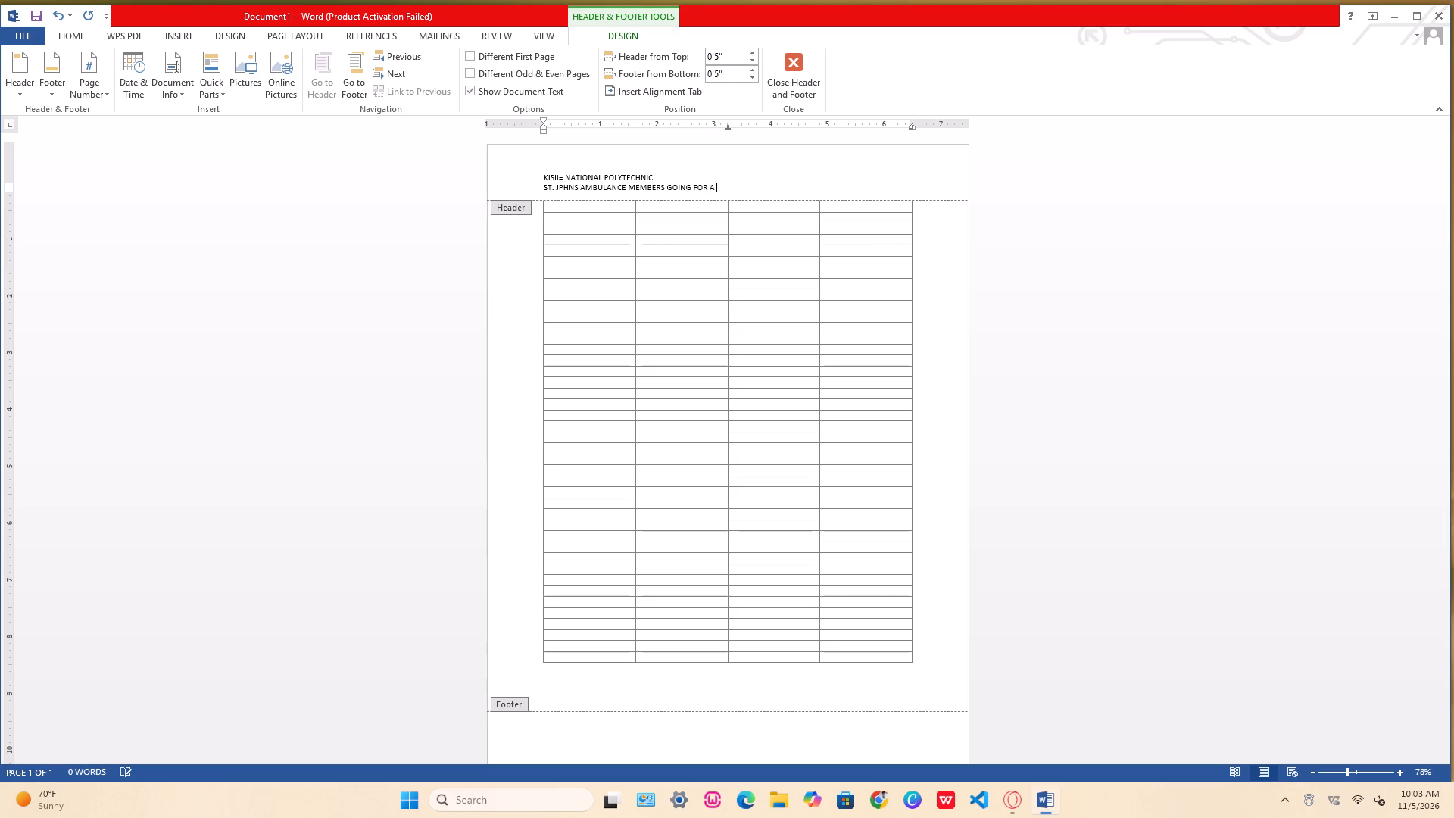
{"action": "type", "text": "TR"}
{"action": "key", "text": "i"}
{"action": "type", "text": "P ON"}
{"action": "key", "text": "space"}
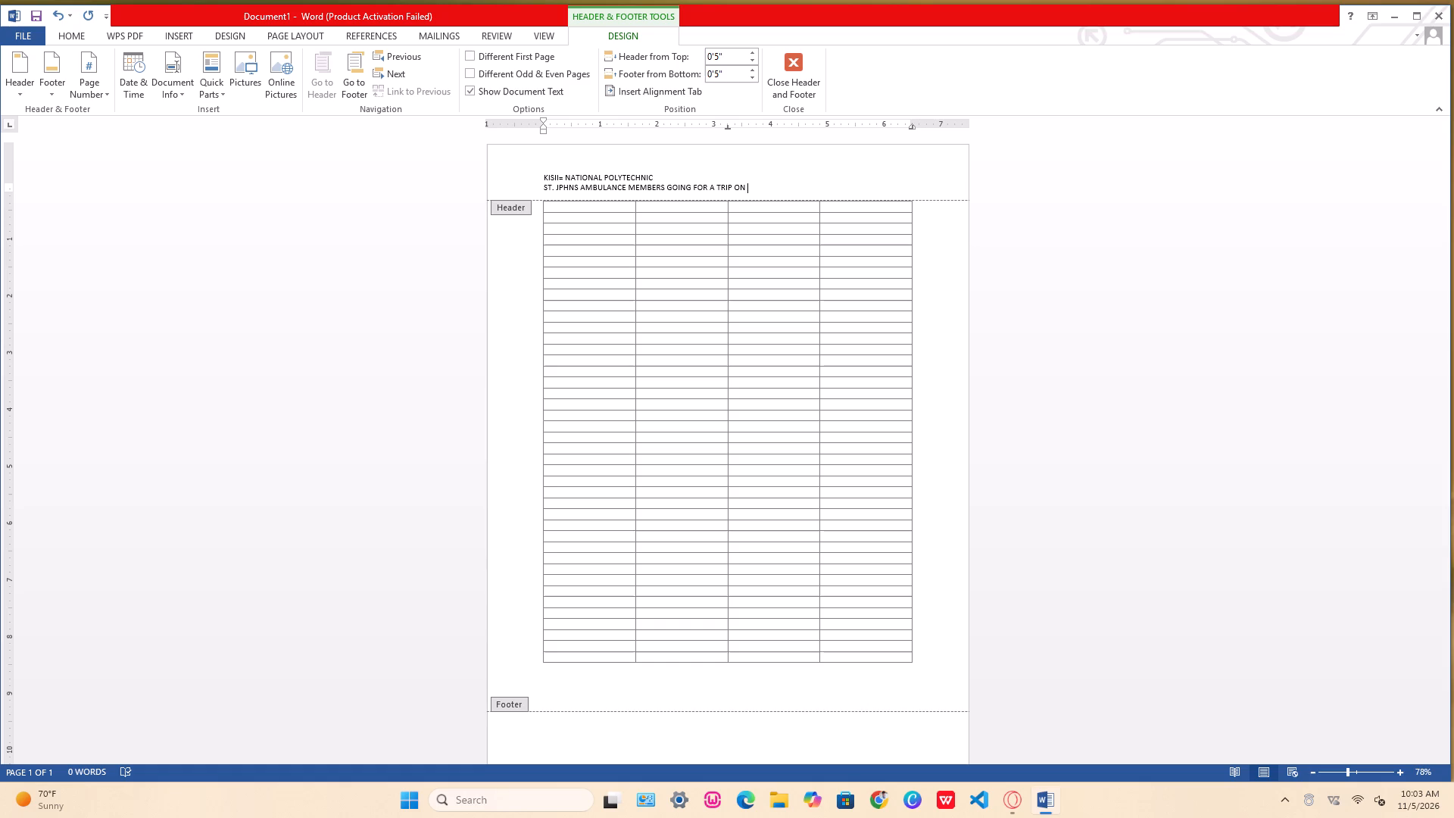
Complete the second header line with "FRIDAY 06/11/2026" and return to the table in the document body.
{"action": "key", "text": "f"}
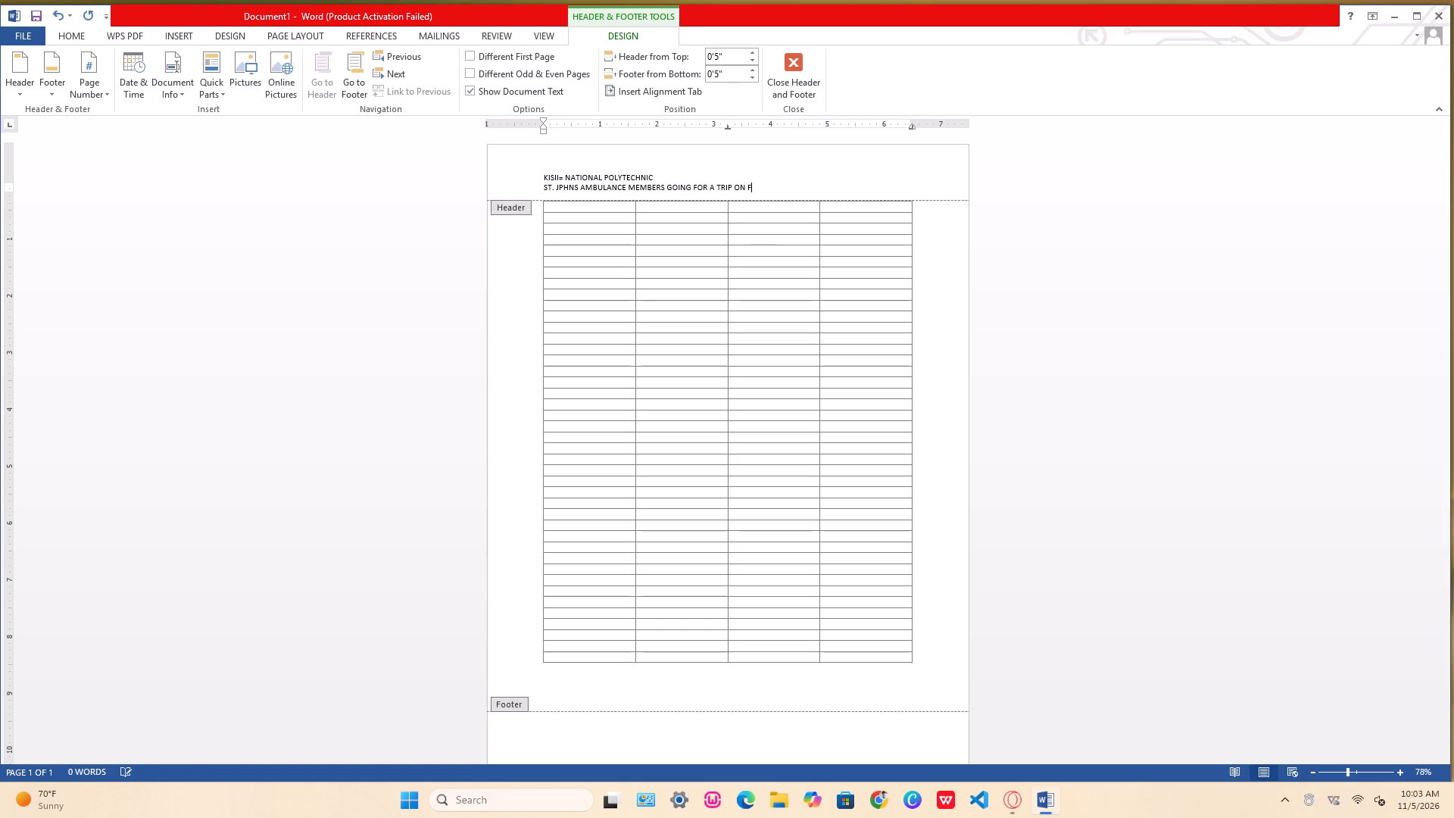
{"action": "type", "text": "RIDAY"}
{"action": "key", "text": "space"}
{"action": "key", "text": "0"}
{"action": "key", "text": "6"}
{"action": "key", "text": "slash"}
{"action": "type", "text": "11"}
{"action": "key", "text": "slash"}
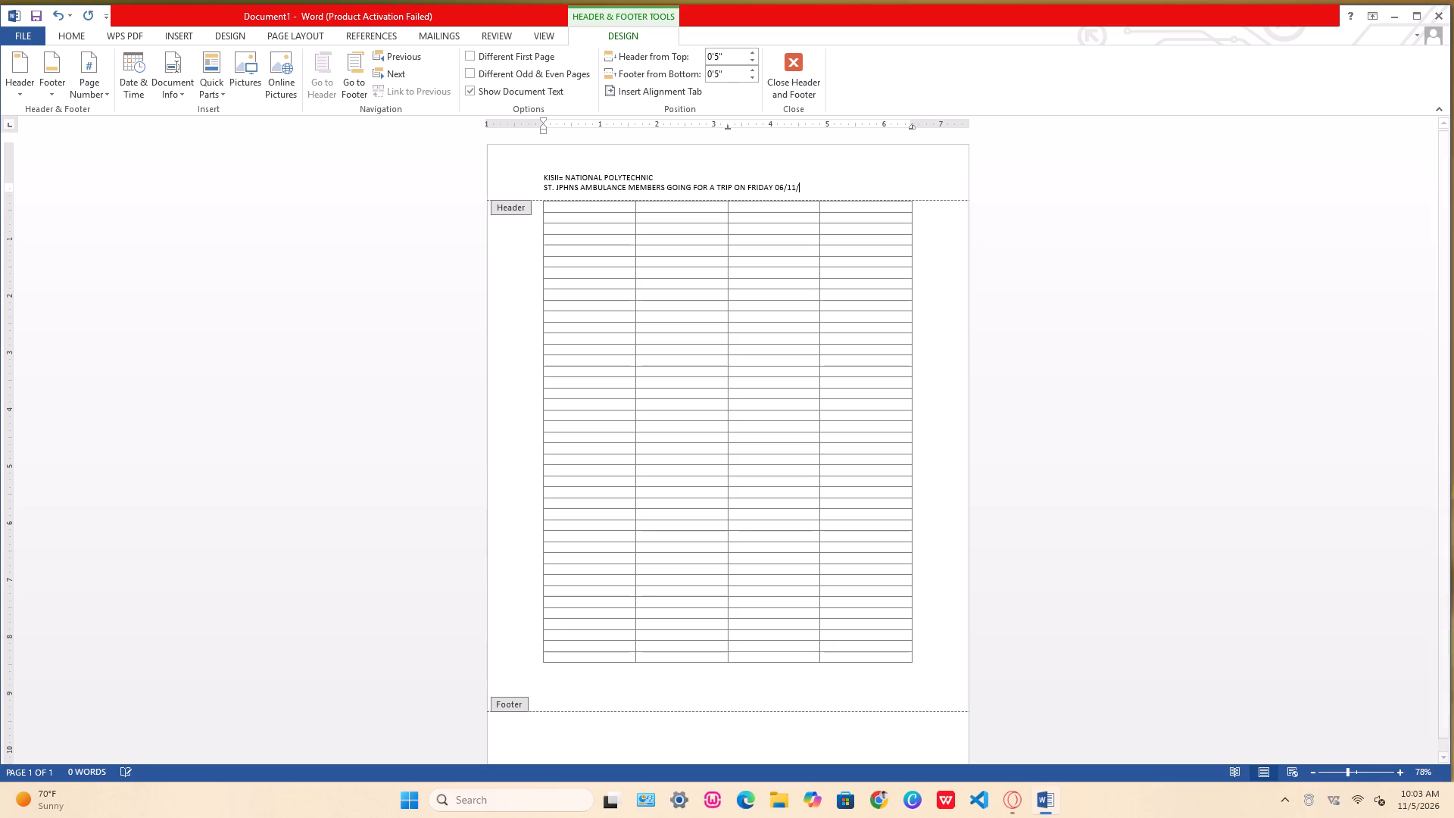
{"action": "type", "text": "202"}
{"action": "key", "text": "6"}
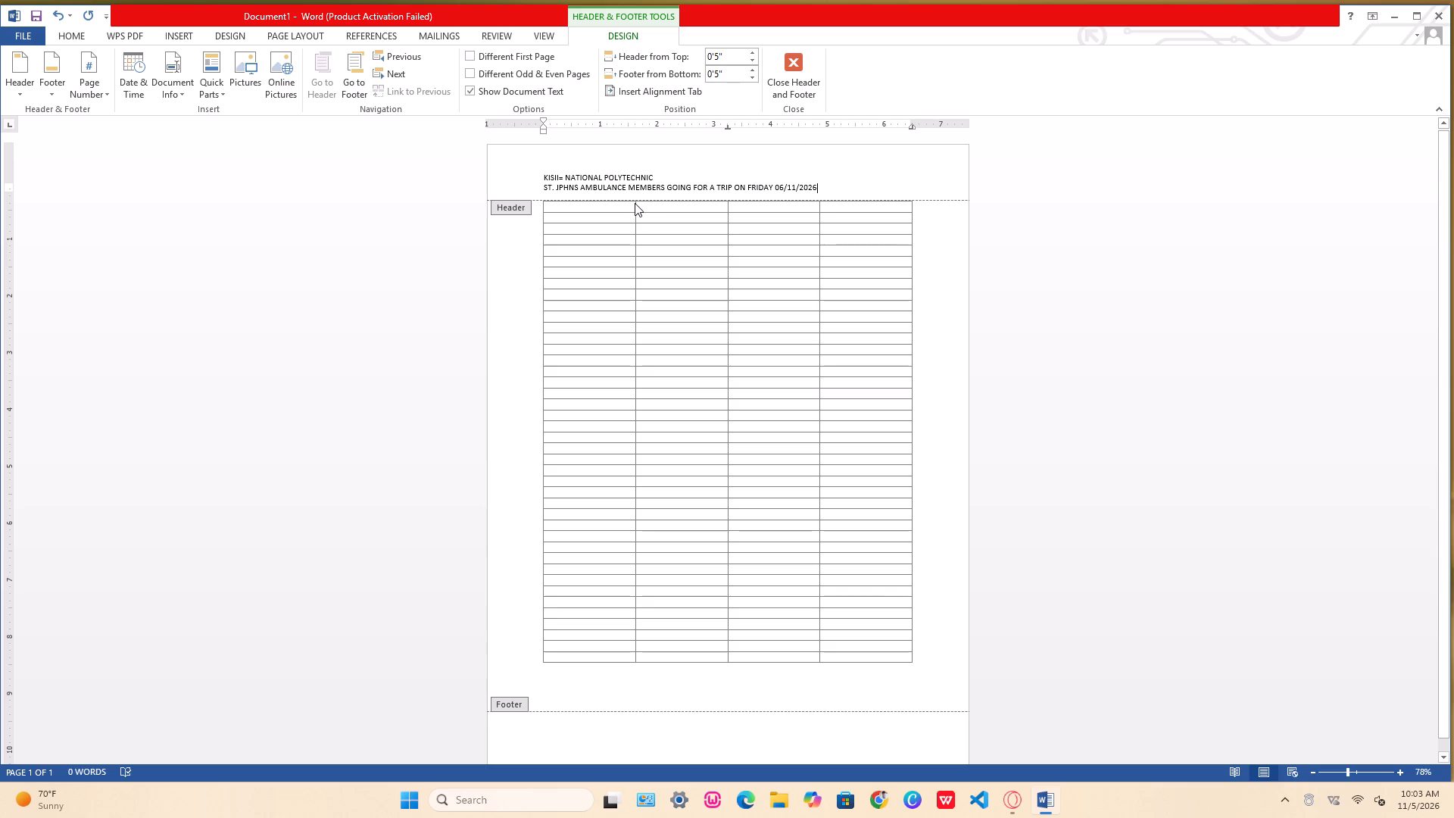
{"action": "left_click", "coordinate": [614, 205]}
{"action": "left_click", "coordinate": [546, 697]}
{"action": "double_click", "coordinate": [833, 185]}
{"action": "double_click", "coordinate": [605, 208]}
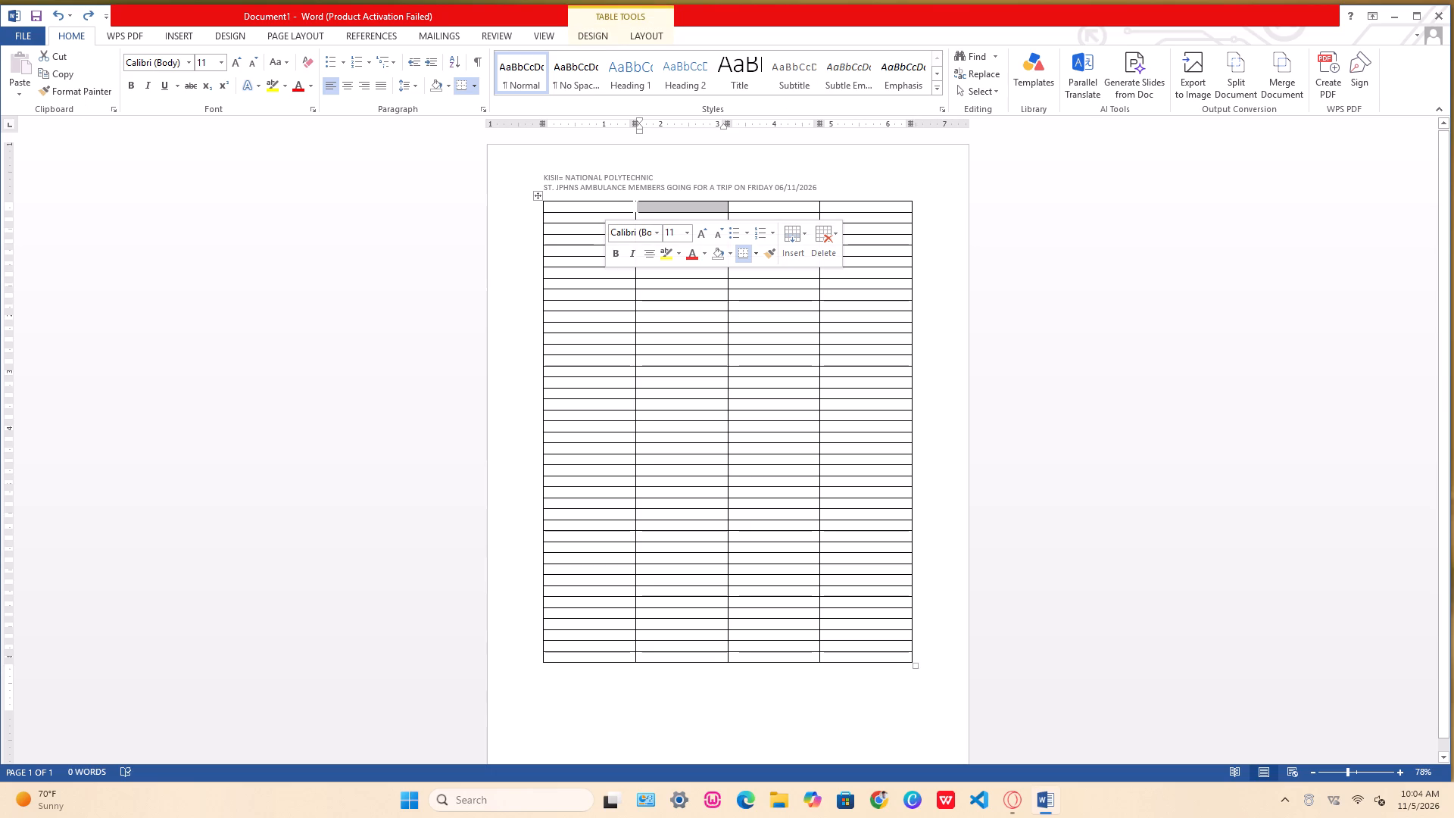
Narrow the first cell of the table's top row to about 0.6 inches wide.
{"action": "left_click_drag", "start_coordinate": [635, 205], "coordinate": [578, 221]}
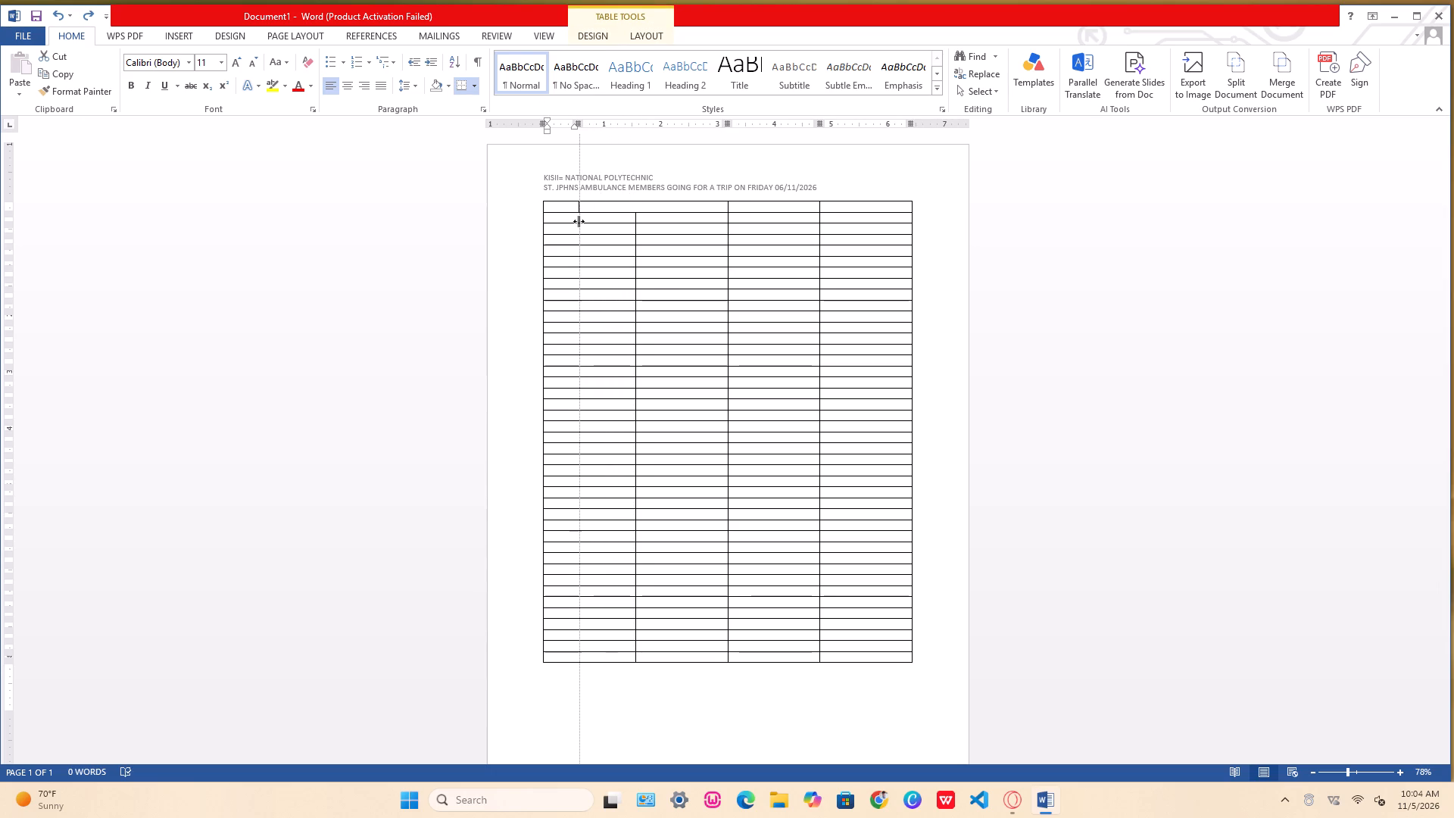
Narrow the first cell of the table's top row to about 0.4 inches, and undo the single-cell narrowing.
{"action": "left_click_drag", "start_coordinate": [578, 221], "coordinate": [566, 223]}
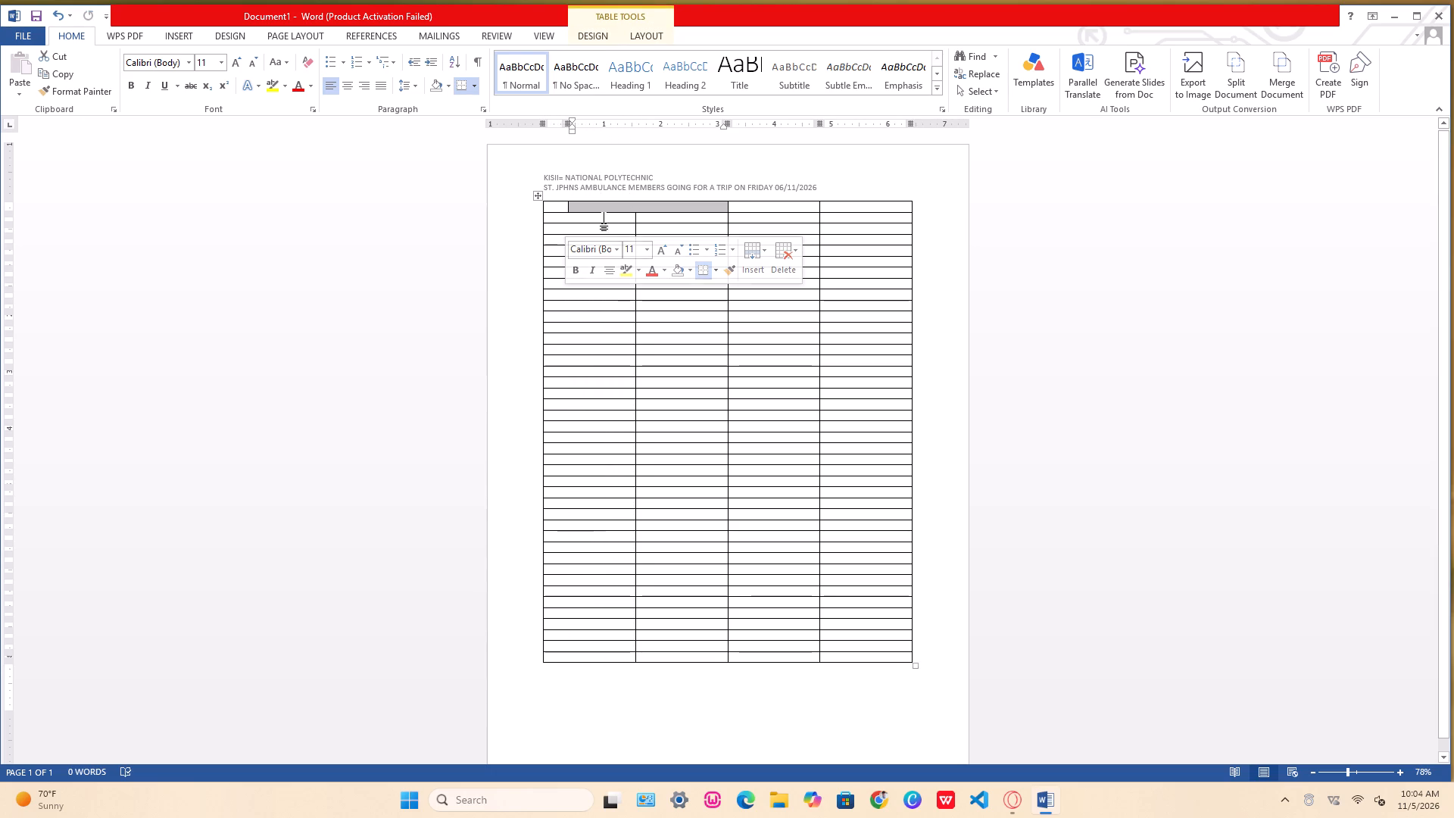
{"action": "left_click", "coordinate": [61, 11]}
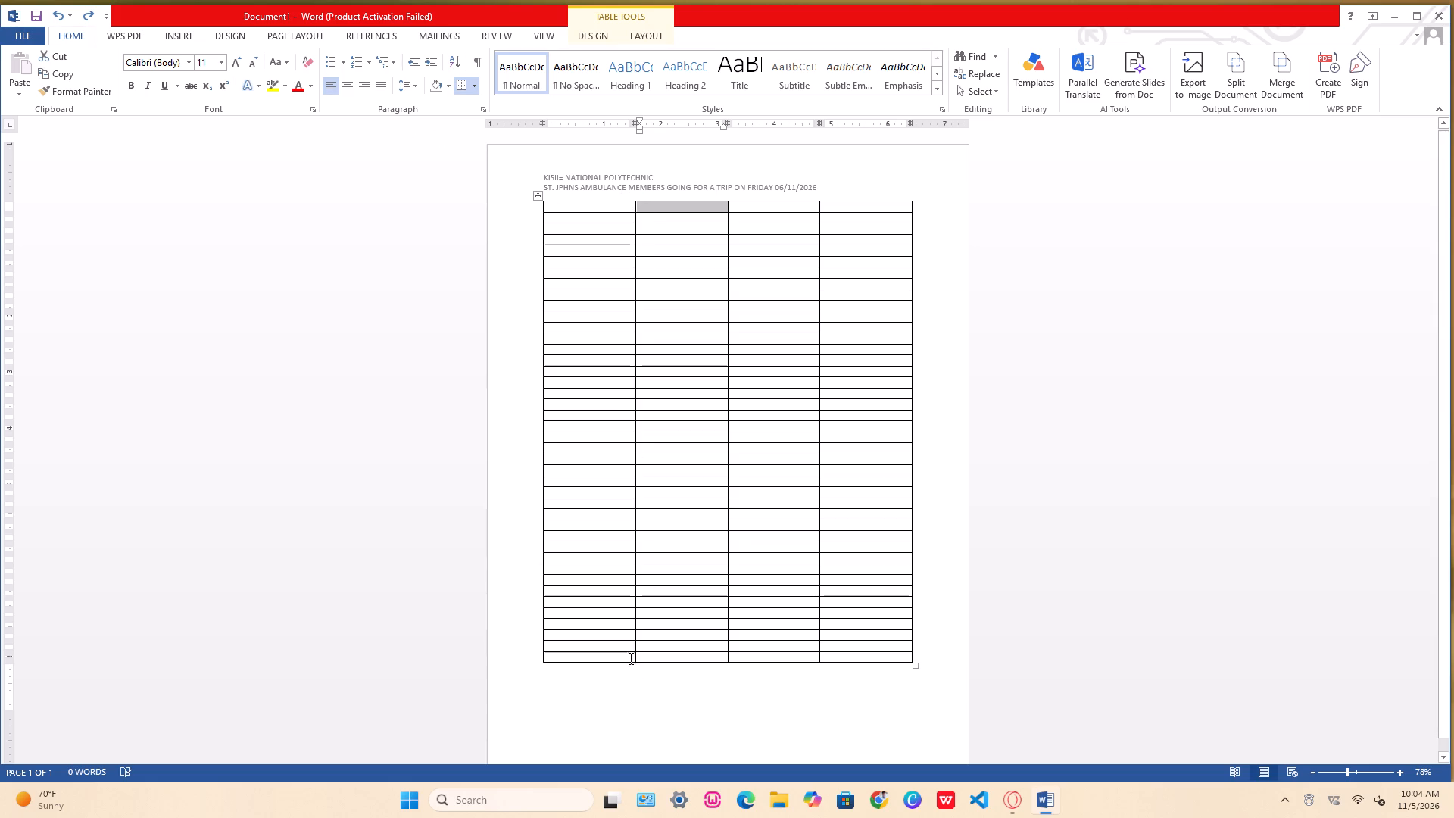
Narrow the table's entire first column to about 0.4 inches wide, giving the freed width to the second column.
{"action": "left_click_drag", "start_coordinate": [632, 662], "coordinate": [616, 660]}
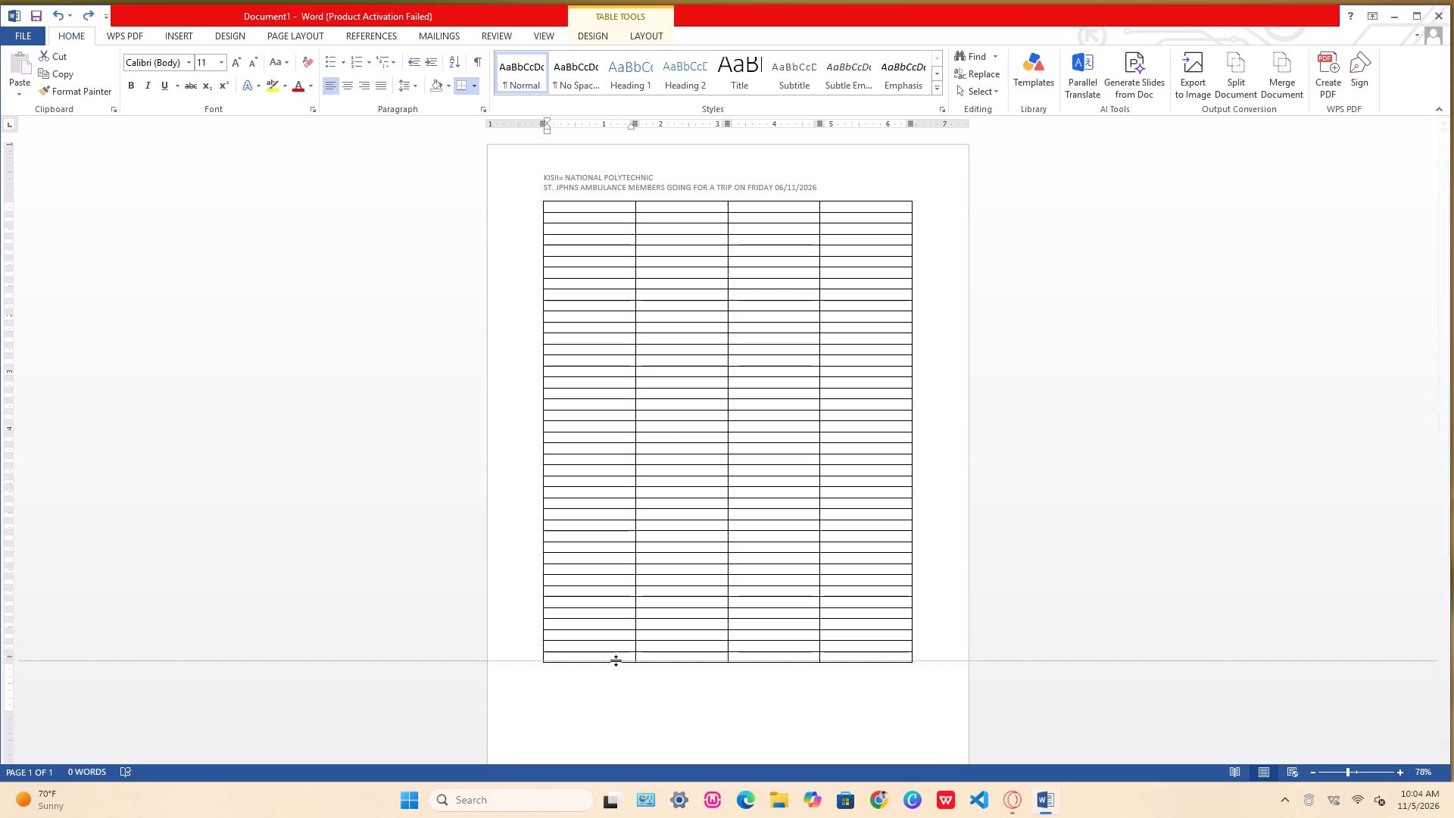
{"action": "left_click_drag", "start_coordinate": [616, 660], "coordinate": [609, 660]}
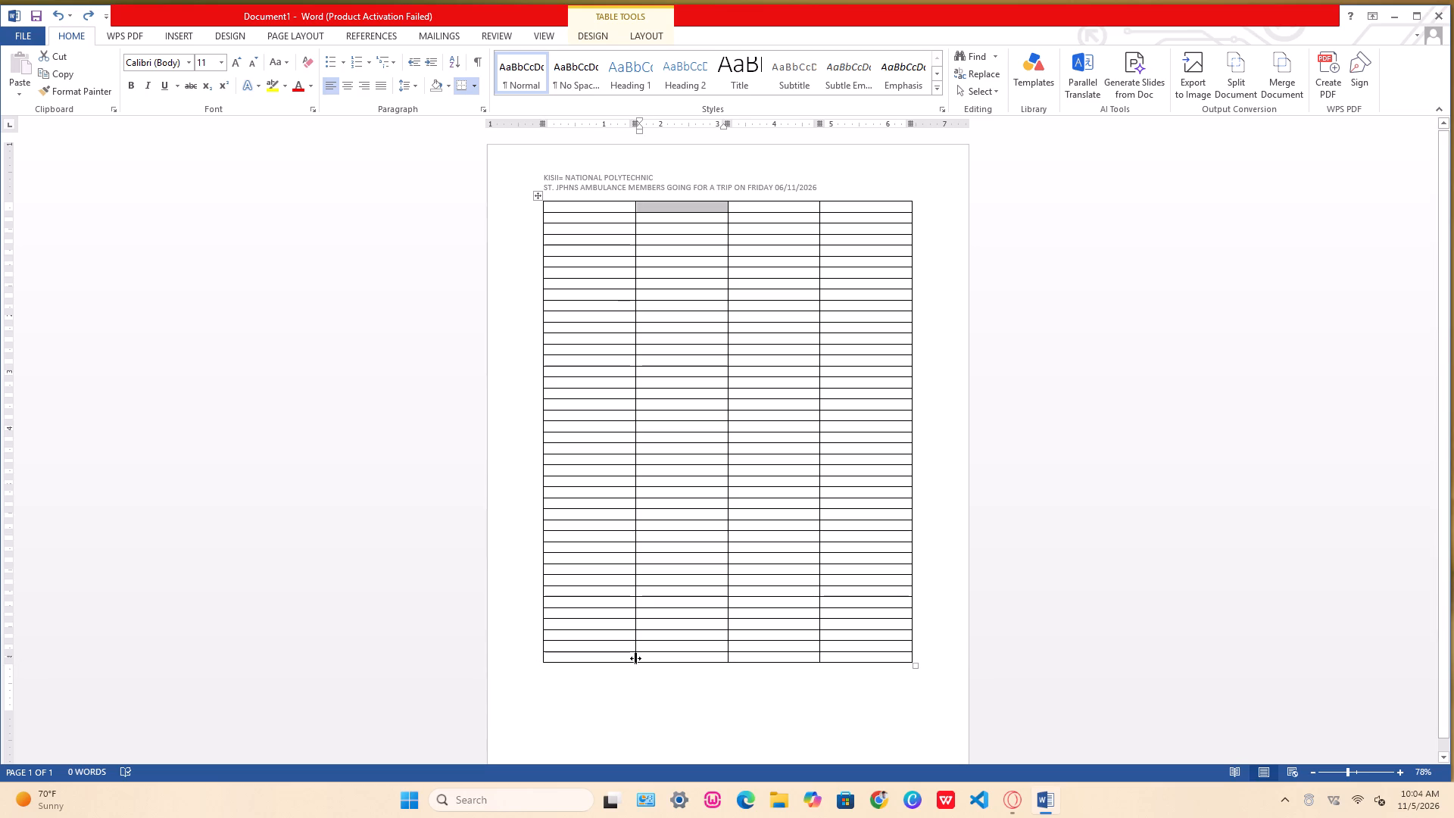
{"action": "left_click_drag", "start_coordinate": [635, 658], "coordinate": [586, 661]}
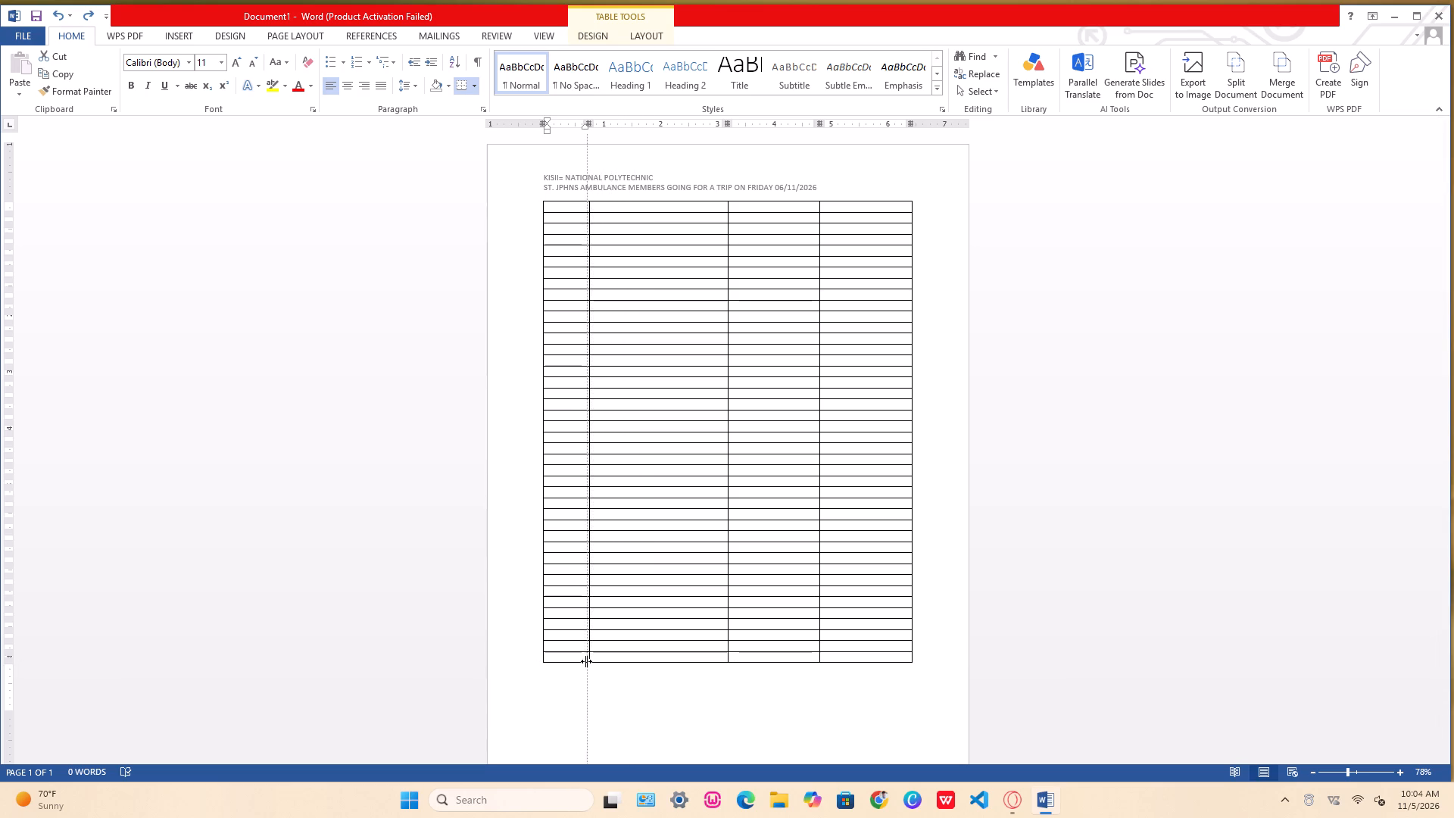
{"action": "left_click_drag", "start_coordinate": [586, 661], "coordinate": [566, 663]}
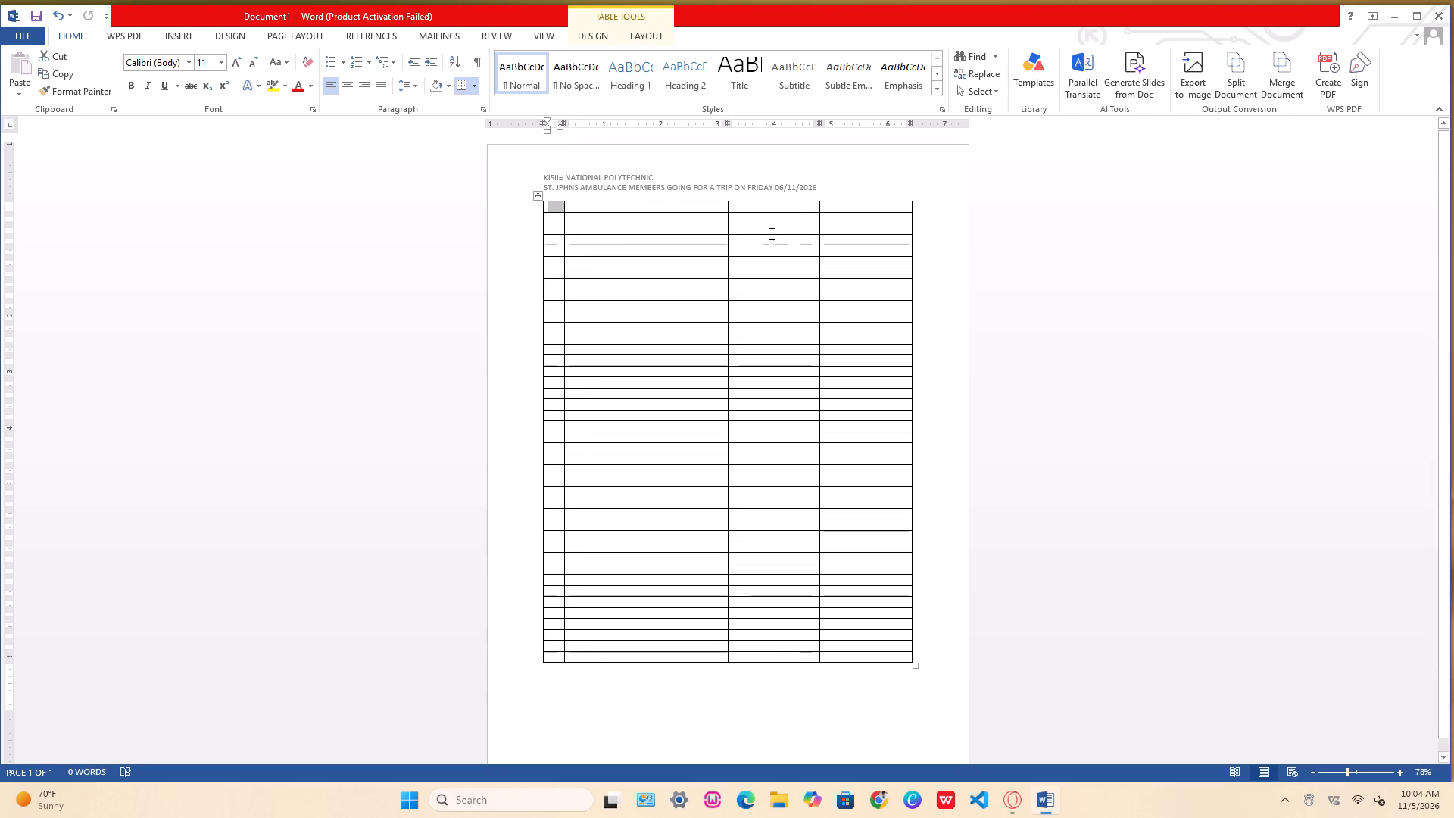
Fill the table's top row with the column headings NO, NAME, ADM. NUMBER and CONTACT.
{"action": "left_click", "coordinate": [554, 209]}
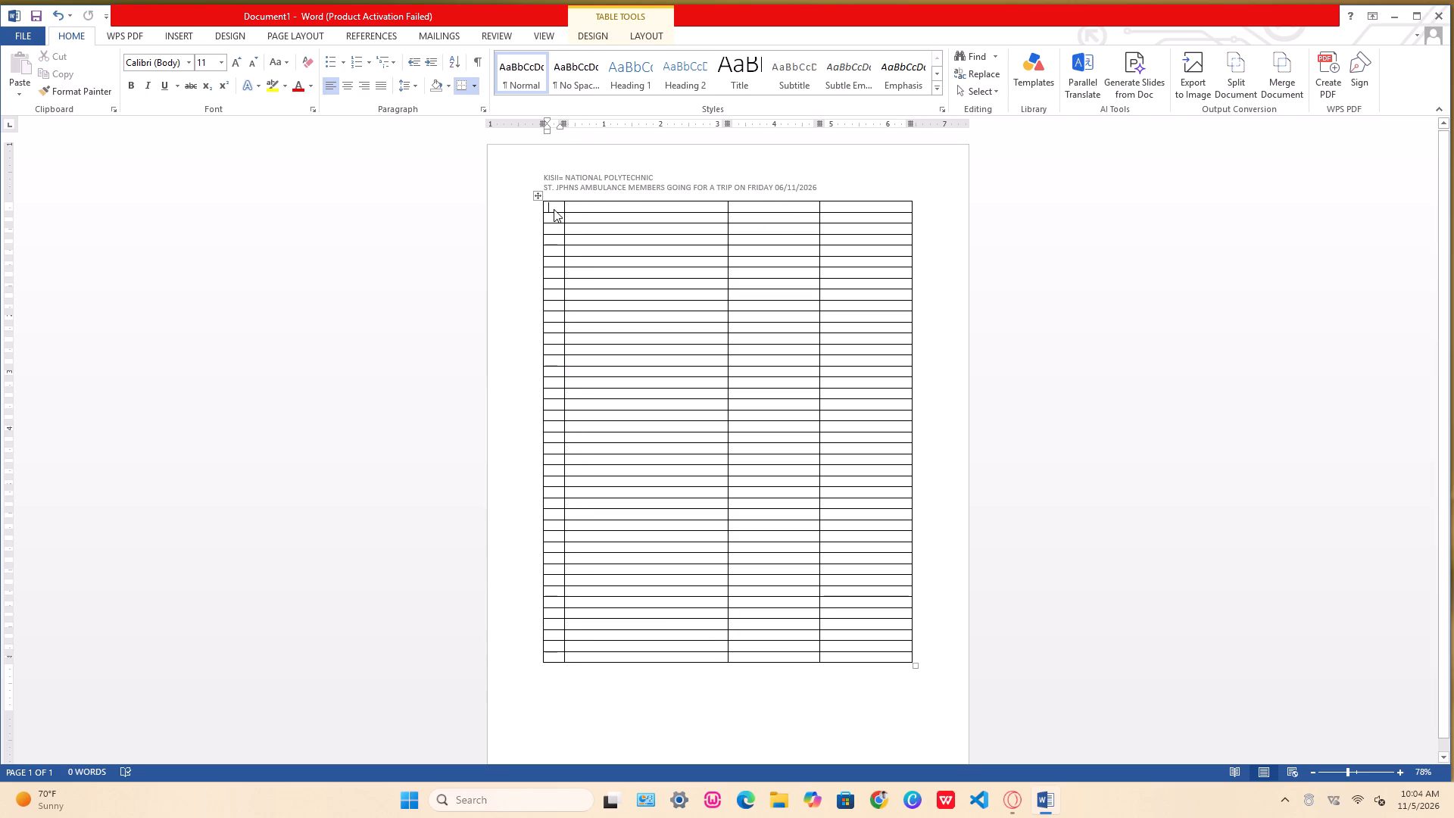
{"action": "key", "text": "n"}
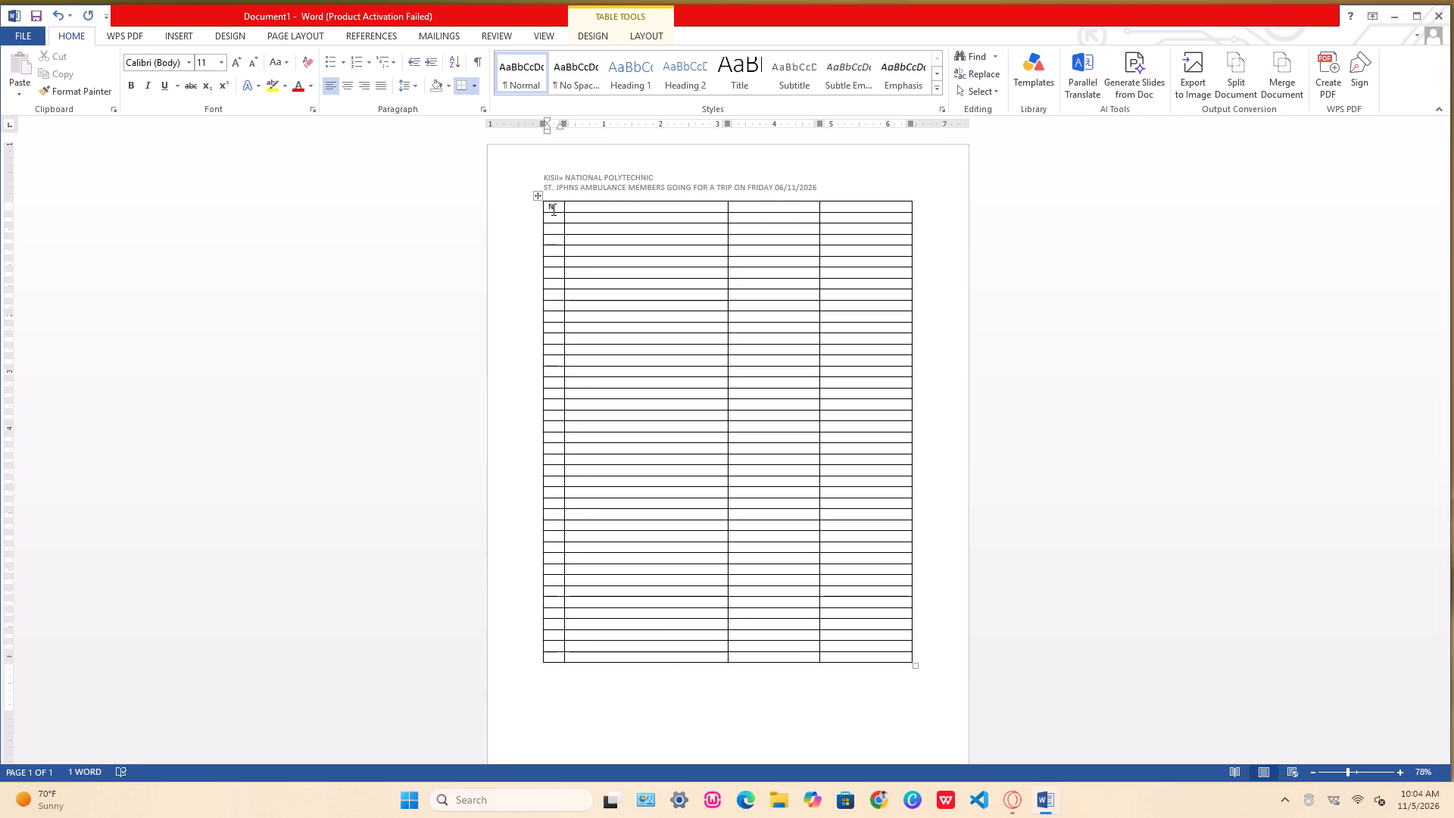
{"action": "key", "text": "o"}
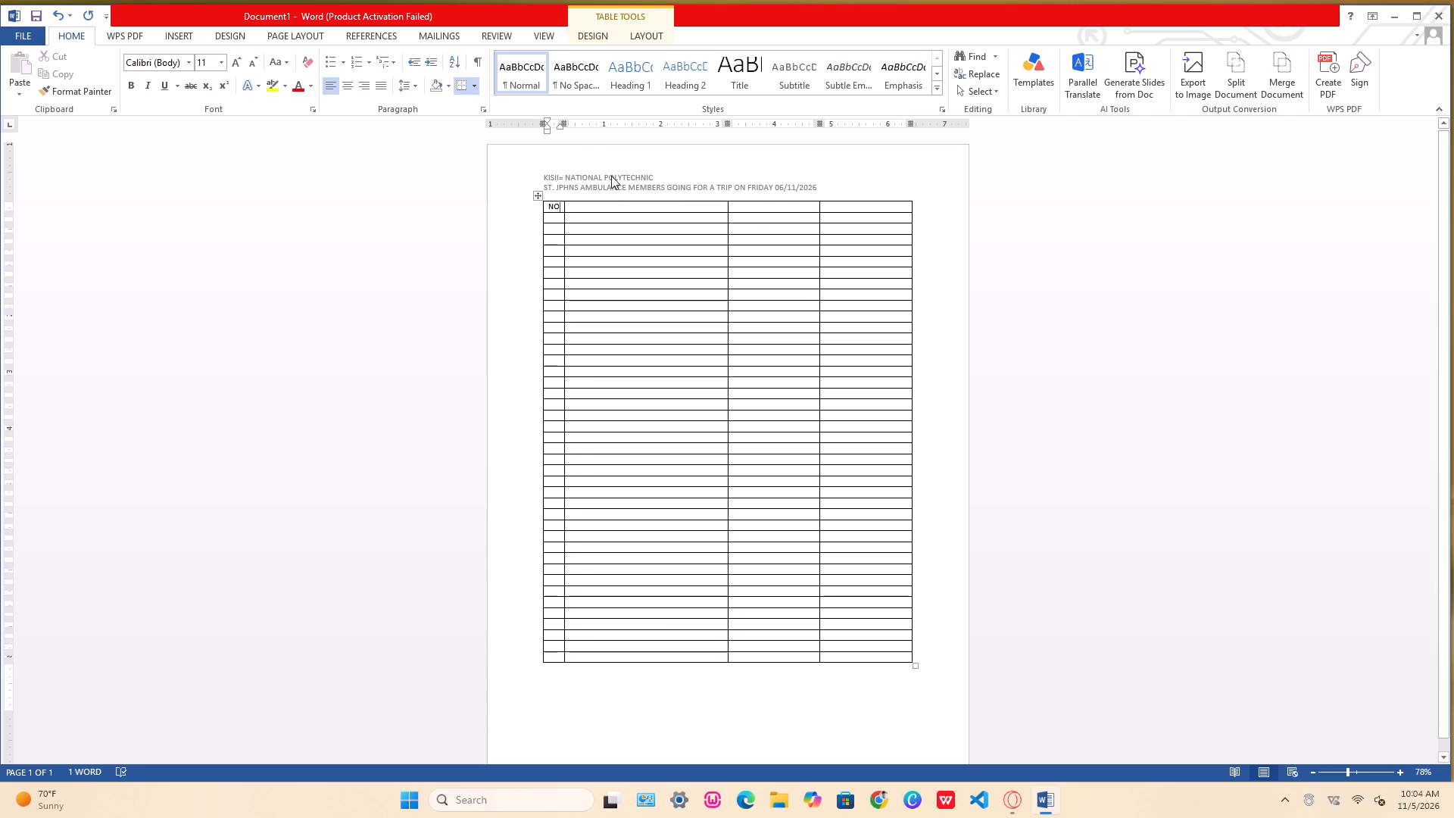
{"action": "left_click", "coordinate": [594, 205]}
{"action": "type", "text": "NAME"}
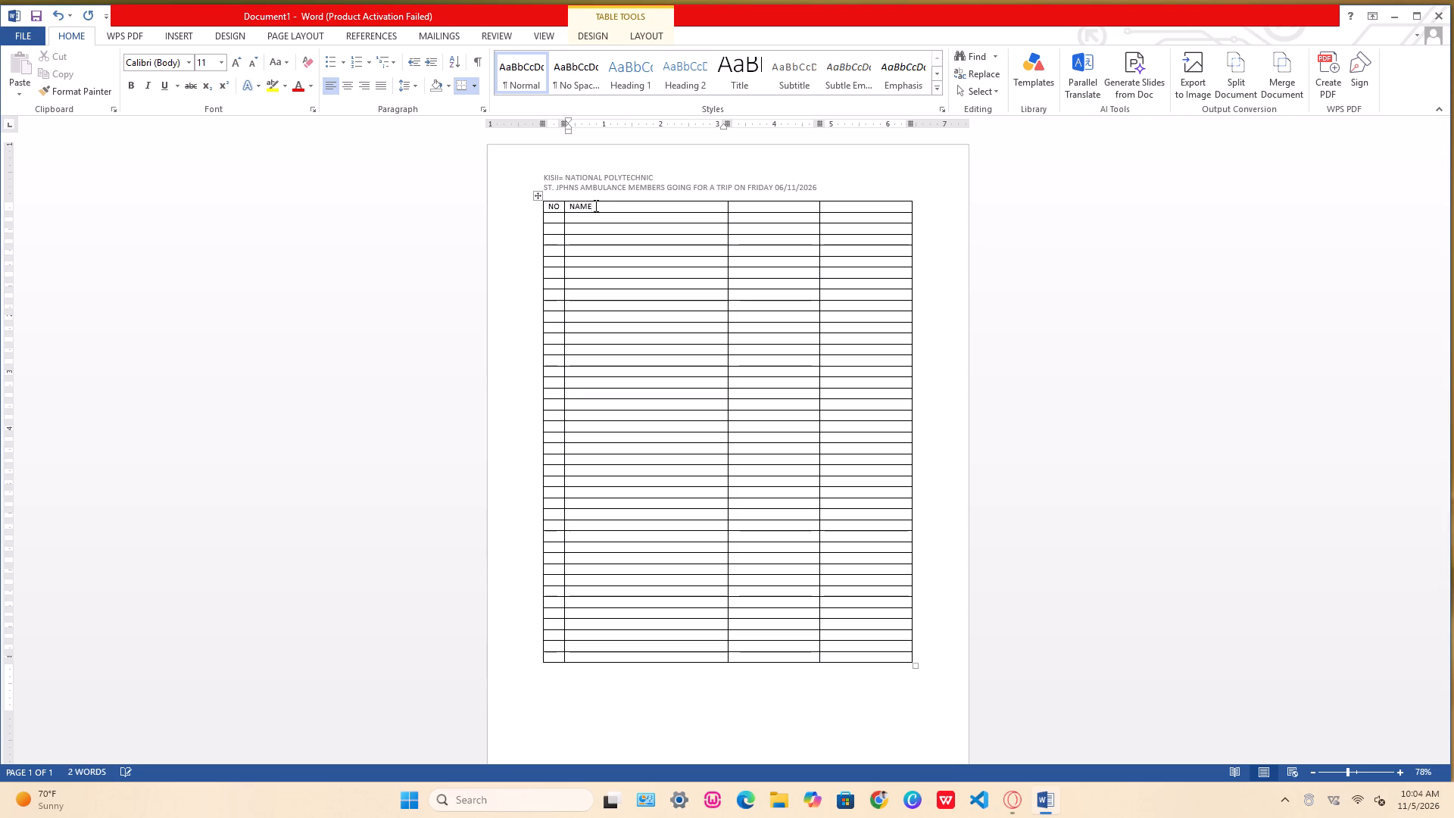
{"action": "left_click", "coordinate": [752, 212]}
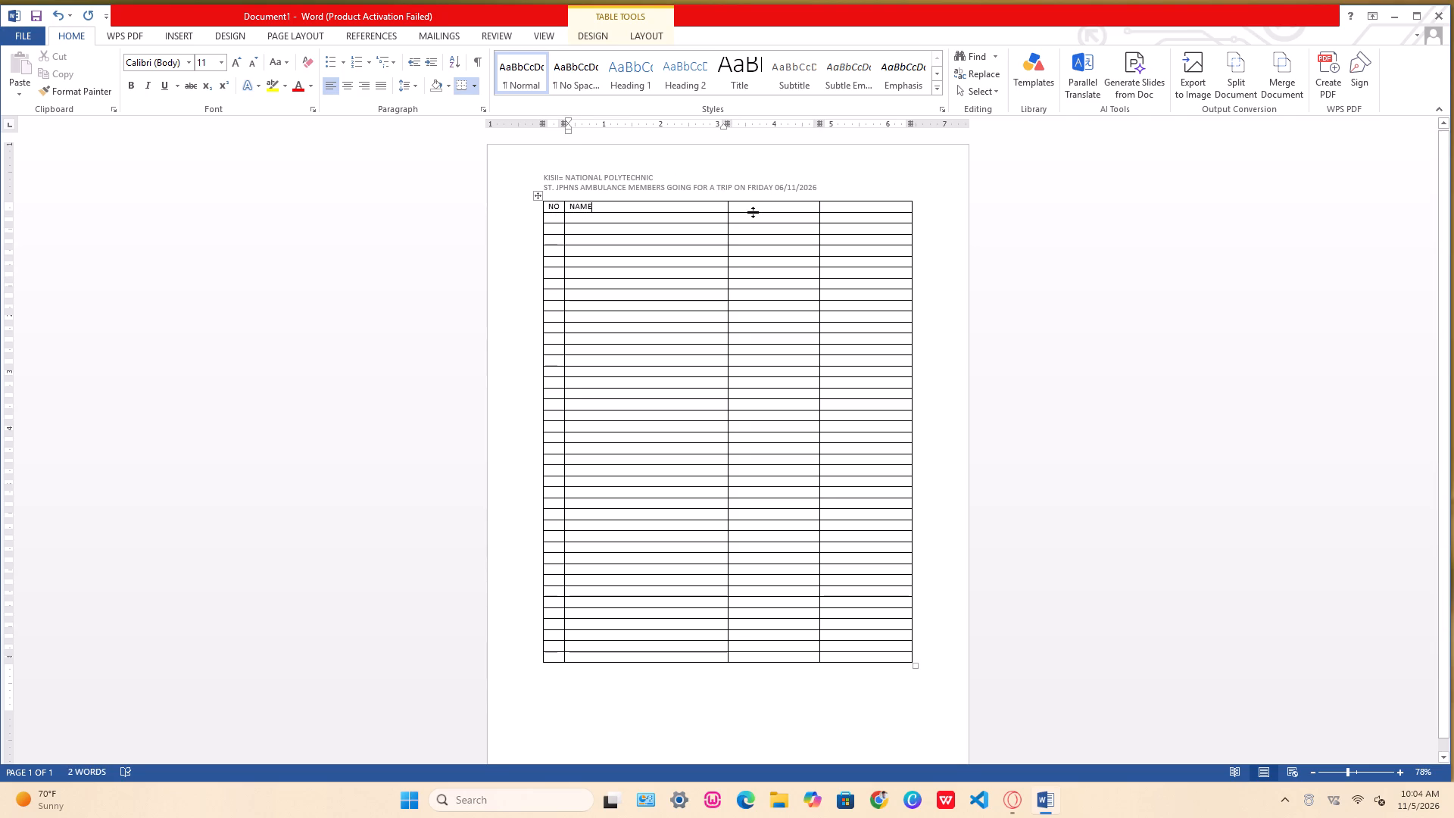
{"action": "left_click", "coordinate": [754, 209]}
{"action": "type", "text": "ADM"}
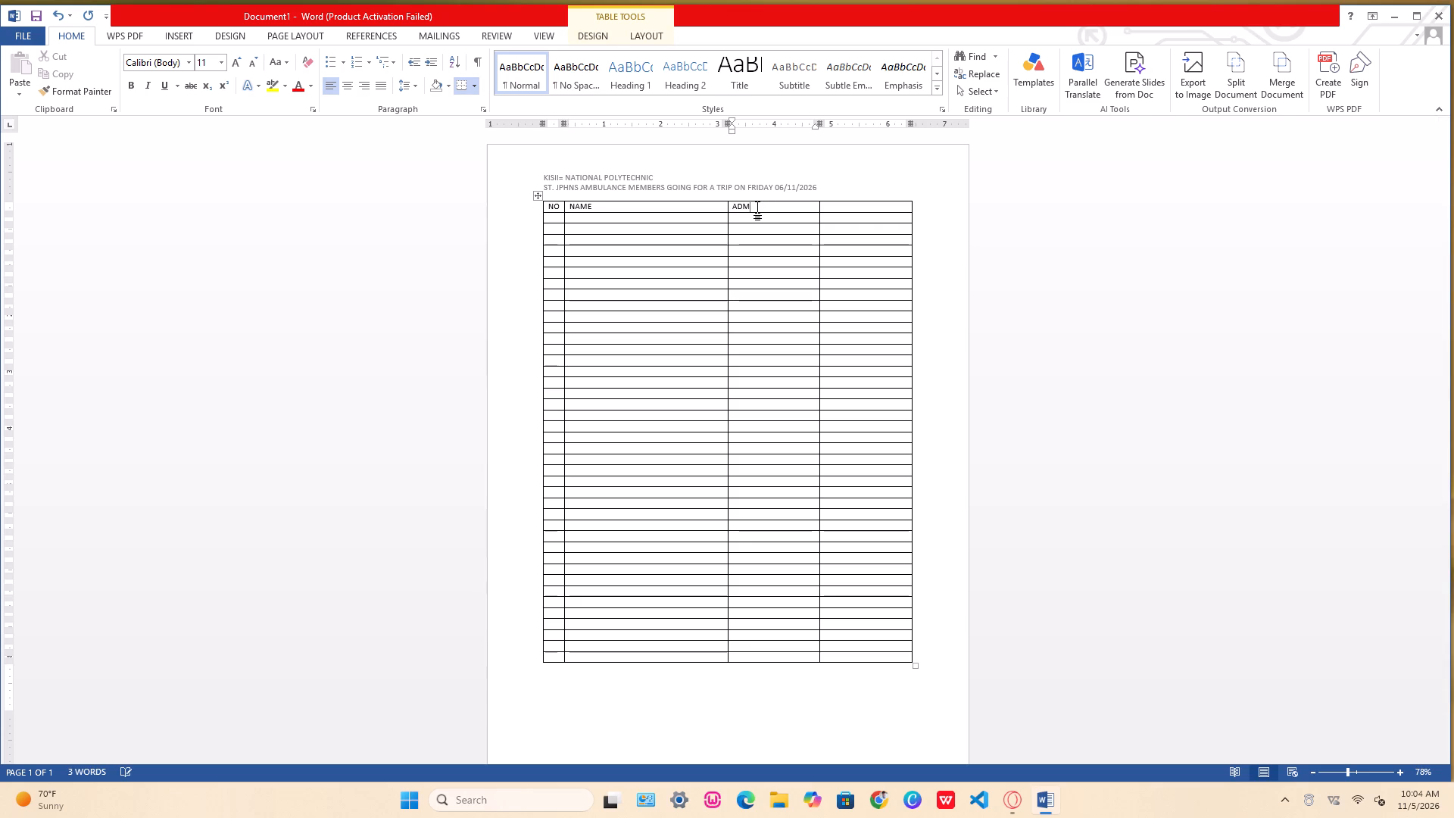
{"action": "type", "text": "."}
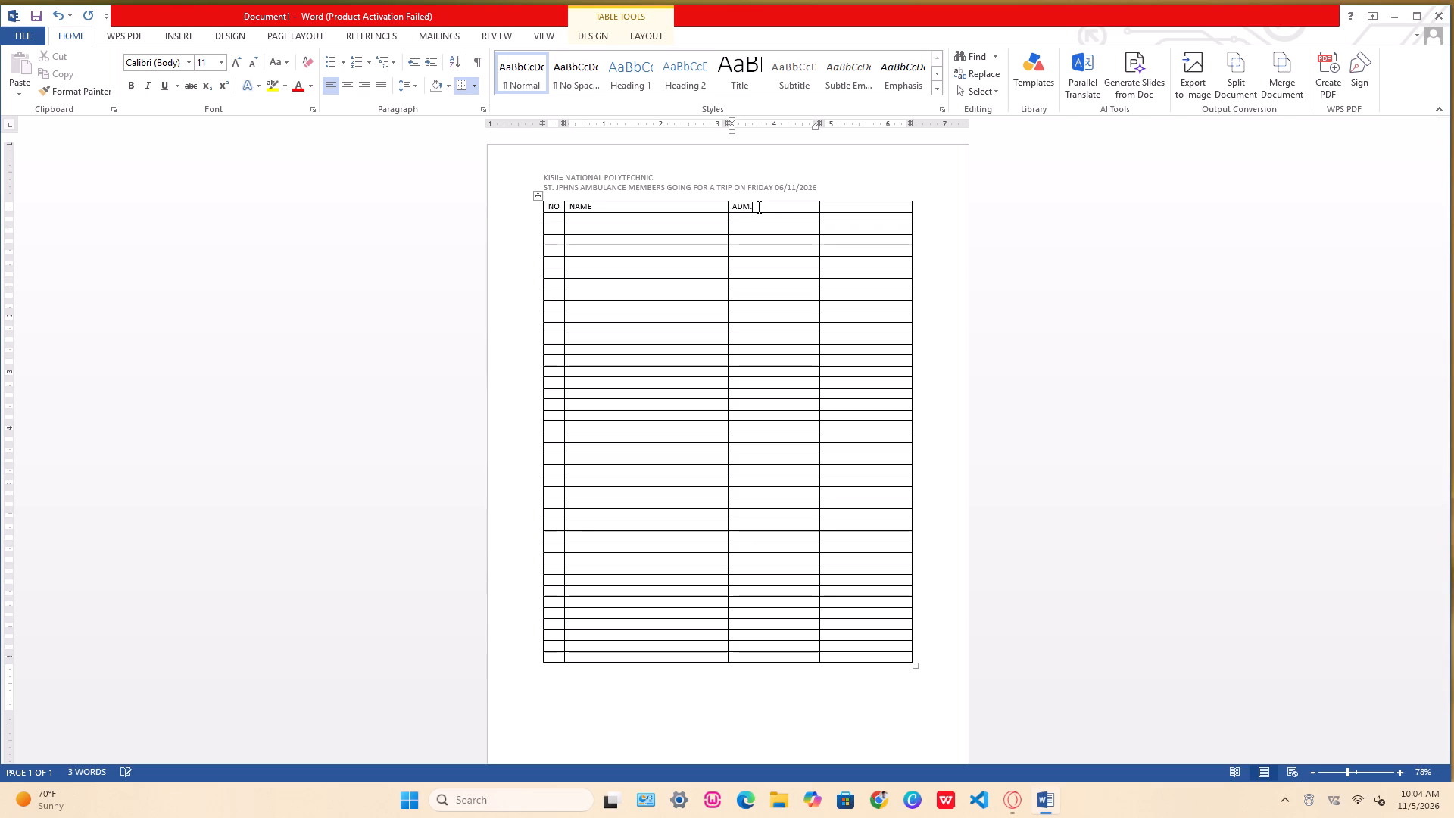
{"action": "key", "text": "space"}
{"action": "type", "text": "NUMBER"}
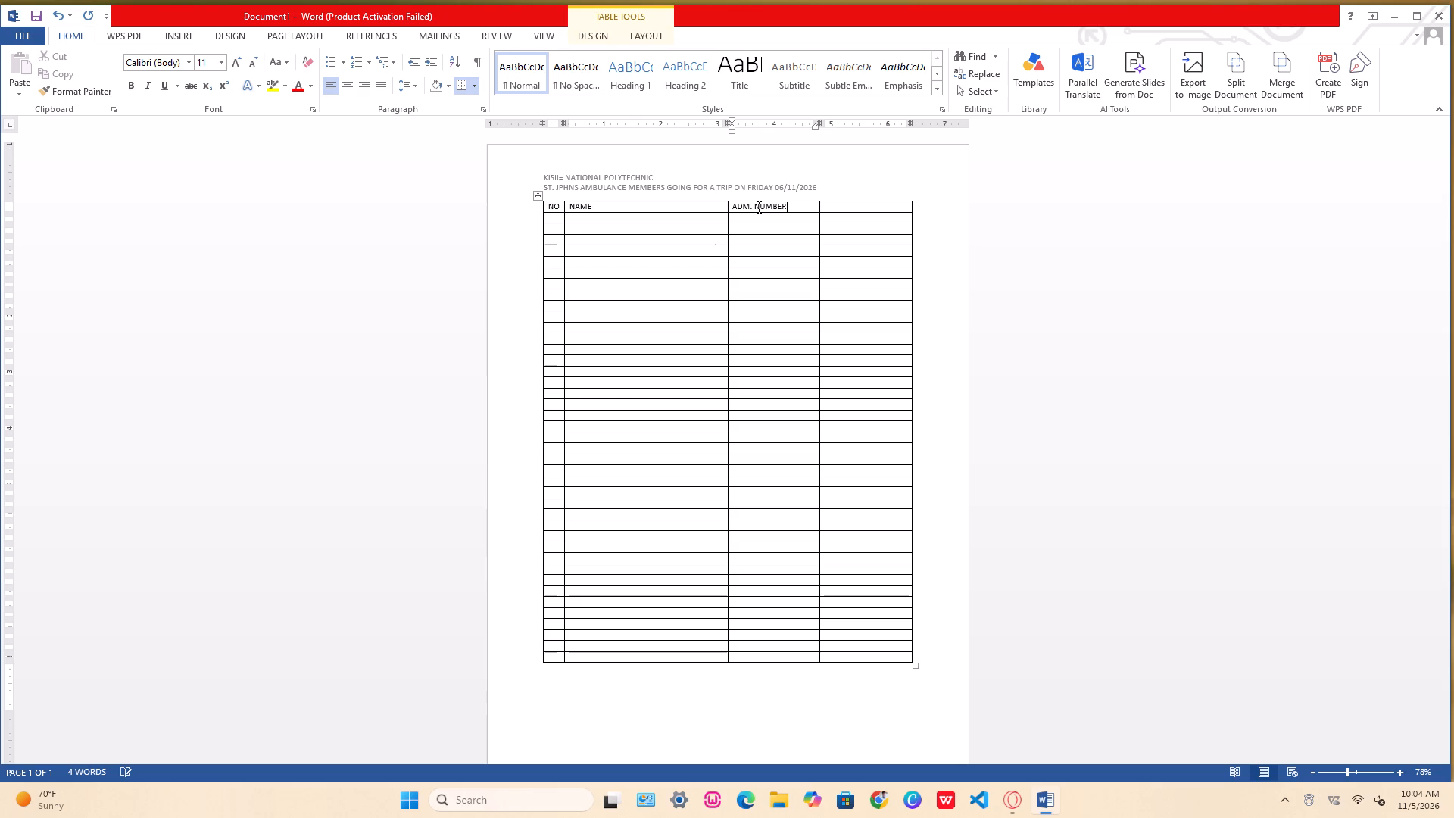
{"action": "left_click", "coordinate": [838, 208]}
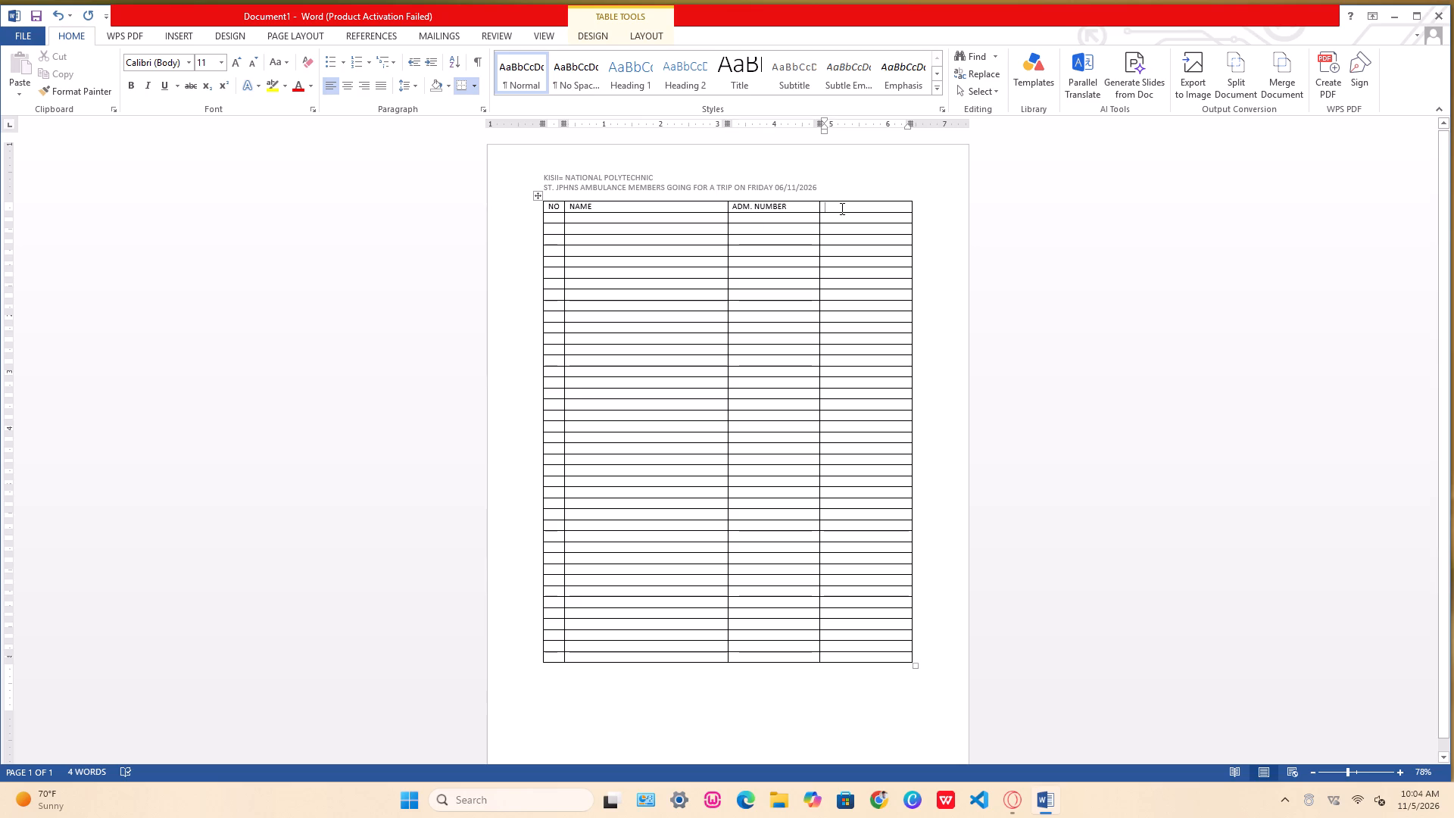
{"action": "type", "text": "CONTACT"}
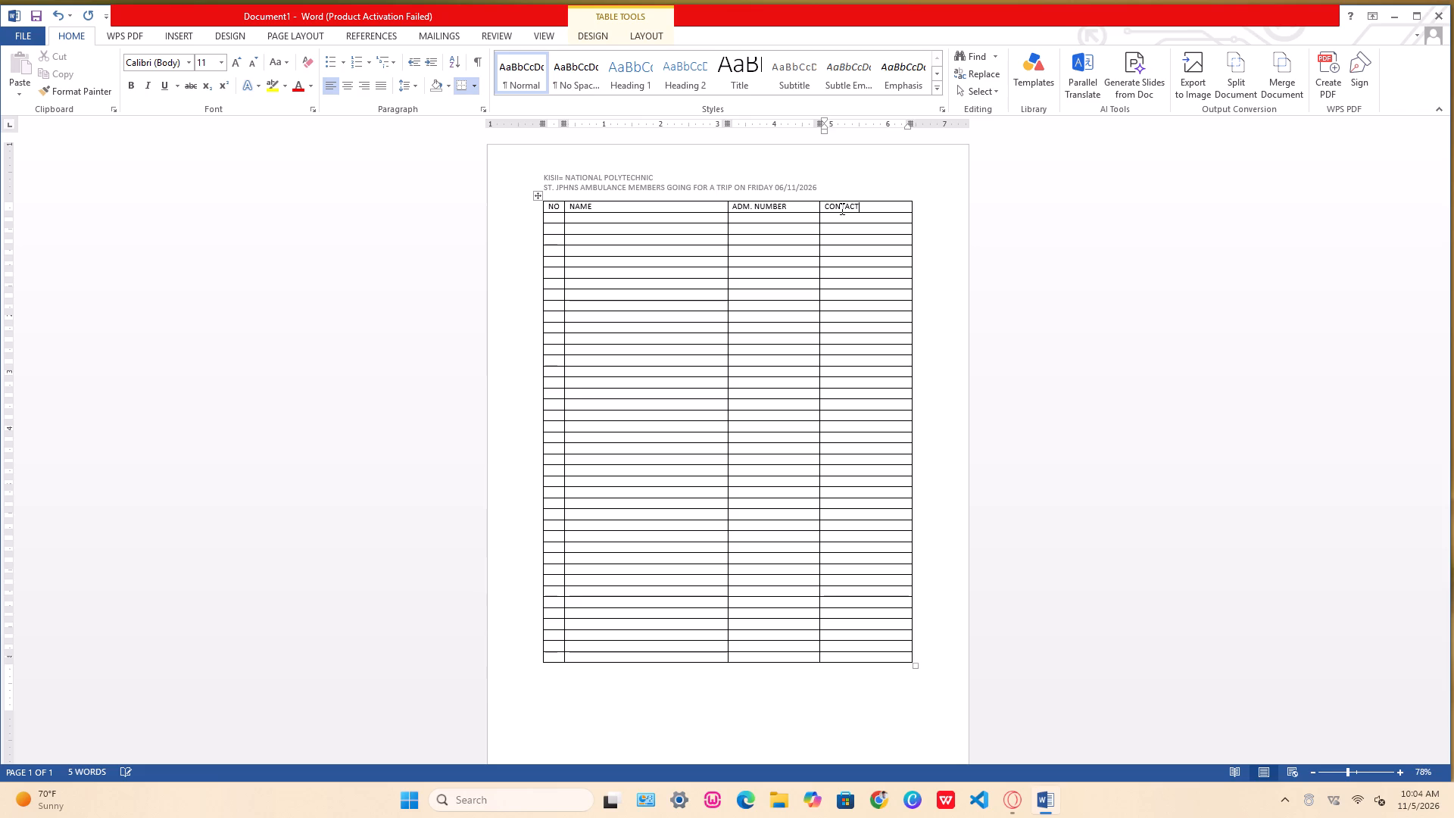
Enter 1 in the NO column of the first row below the headings and move to its NAME cell.
{"action": "left_click", "coordinate": [554, 217]}
{"action": "key", "text": "1"}
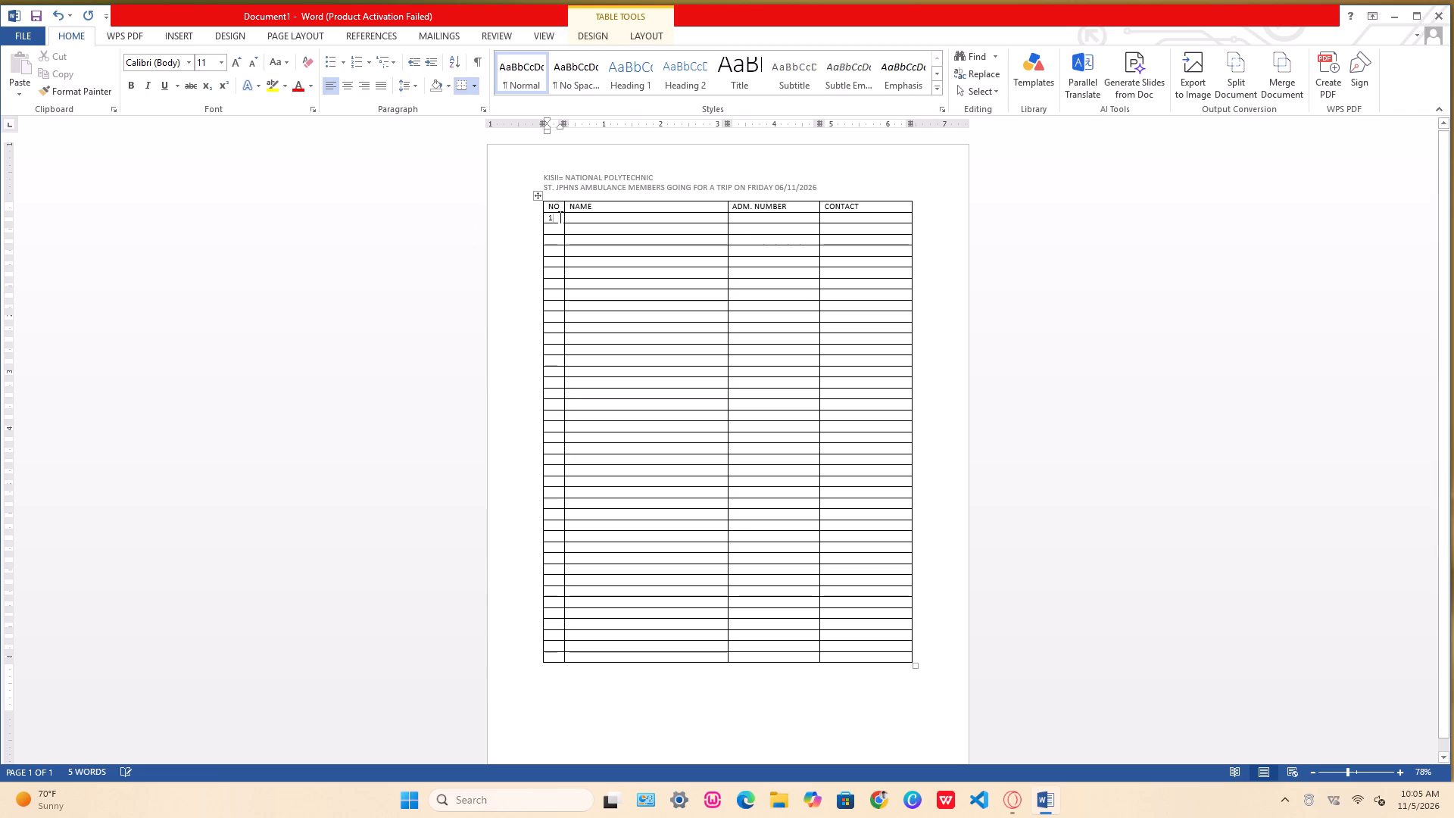
{"action": "left_click", "coordinate": [582, 215]}
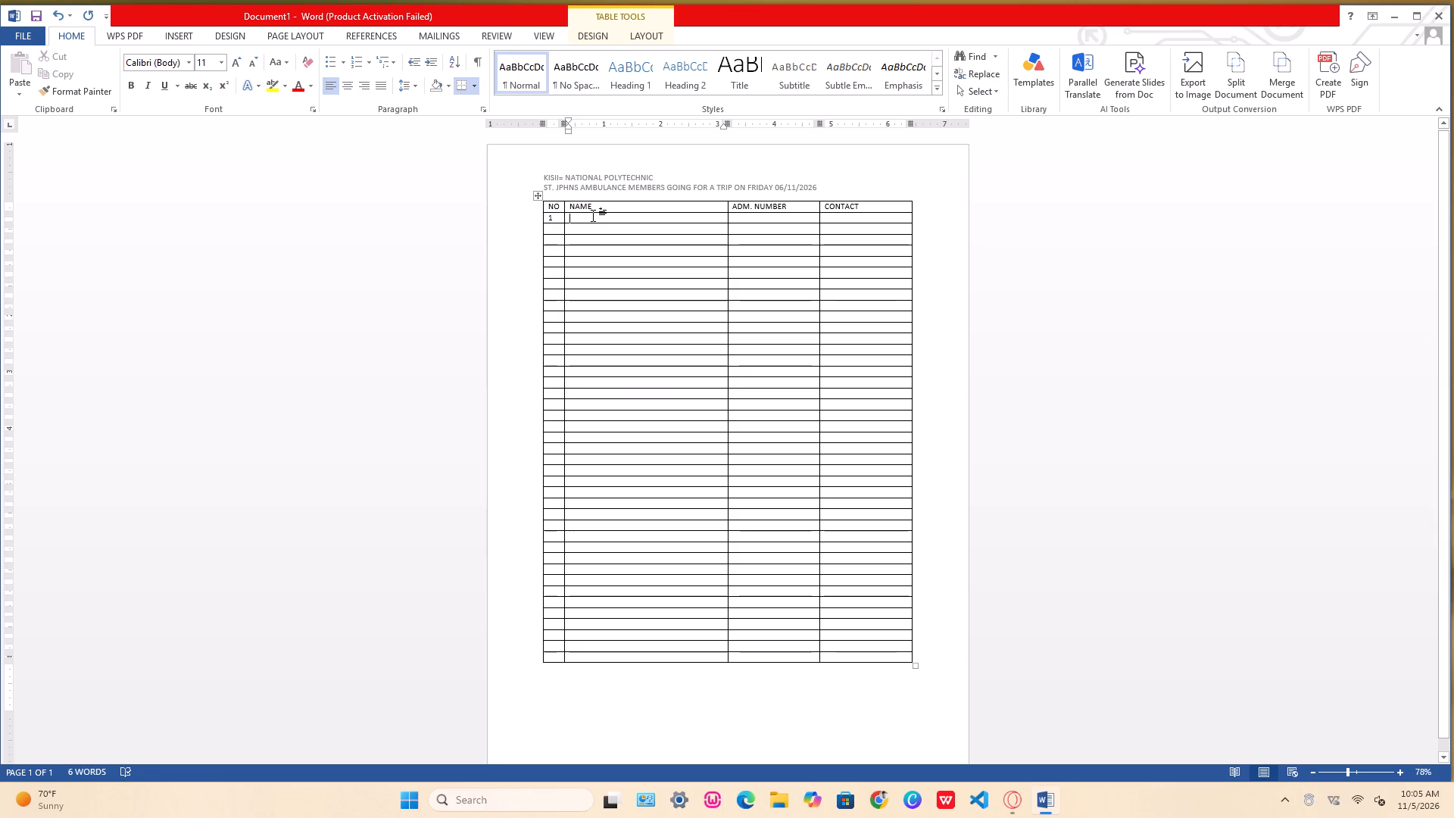
Save the document to the computer's Desktop folder as a Word Document named "ST JOHNS".
{"action": "key", "text": "ctrl+s"}
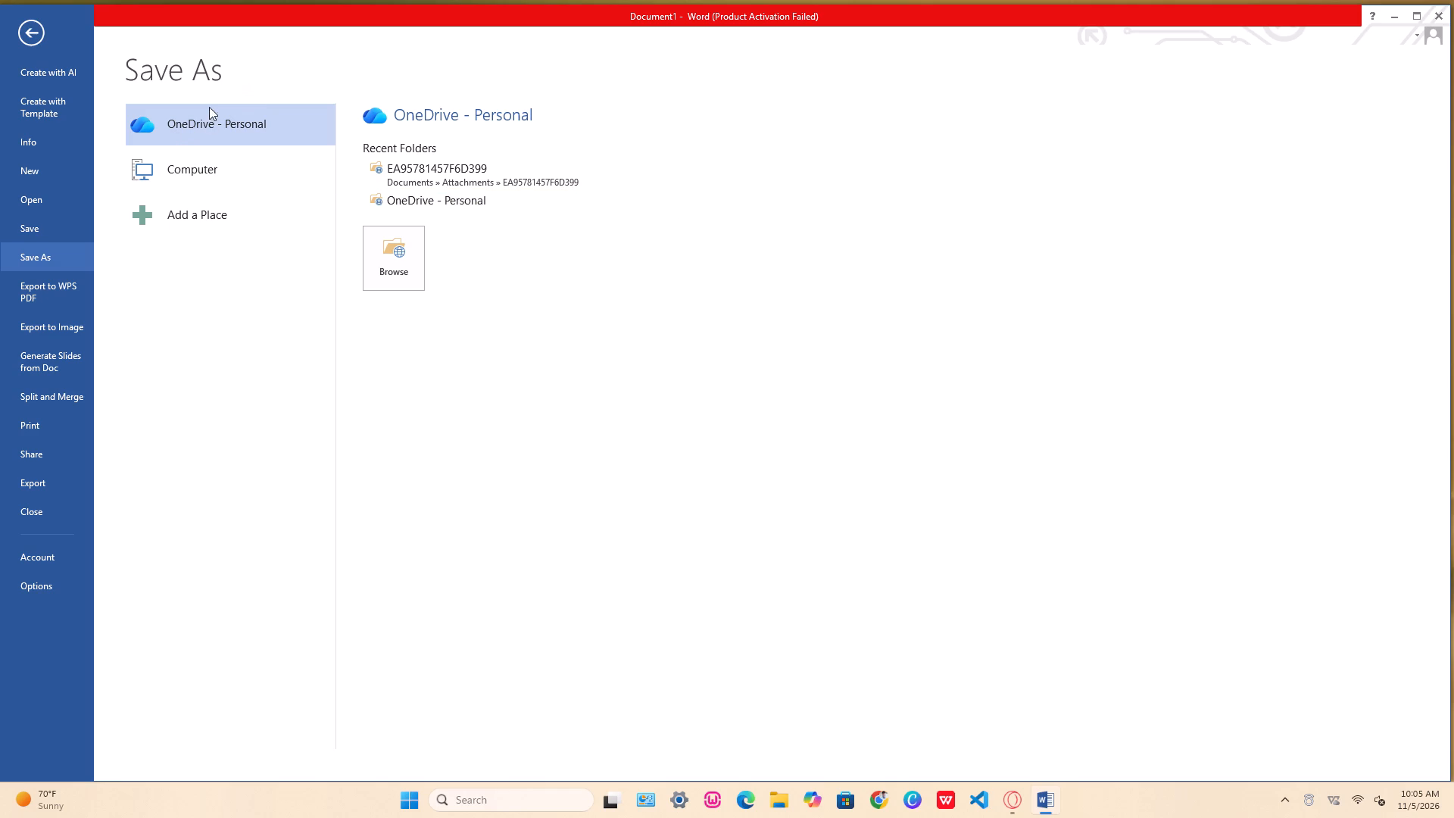
{"action": "left_click", "coordinate": [263, 157]}
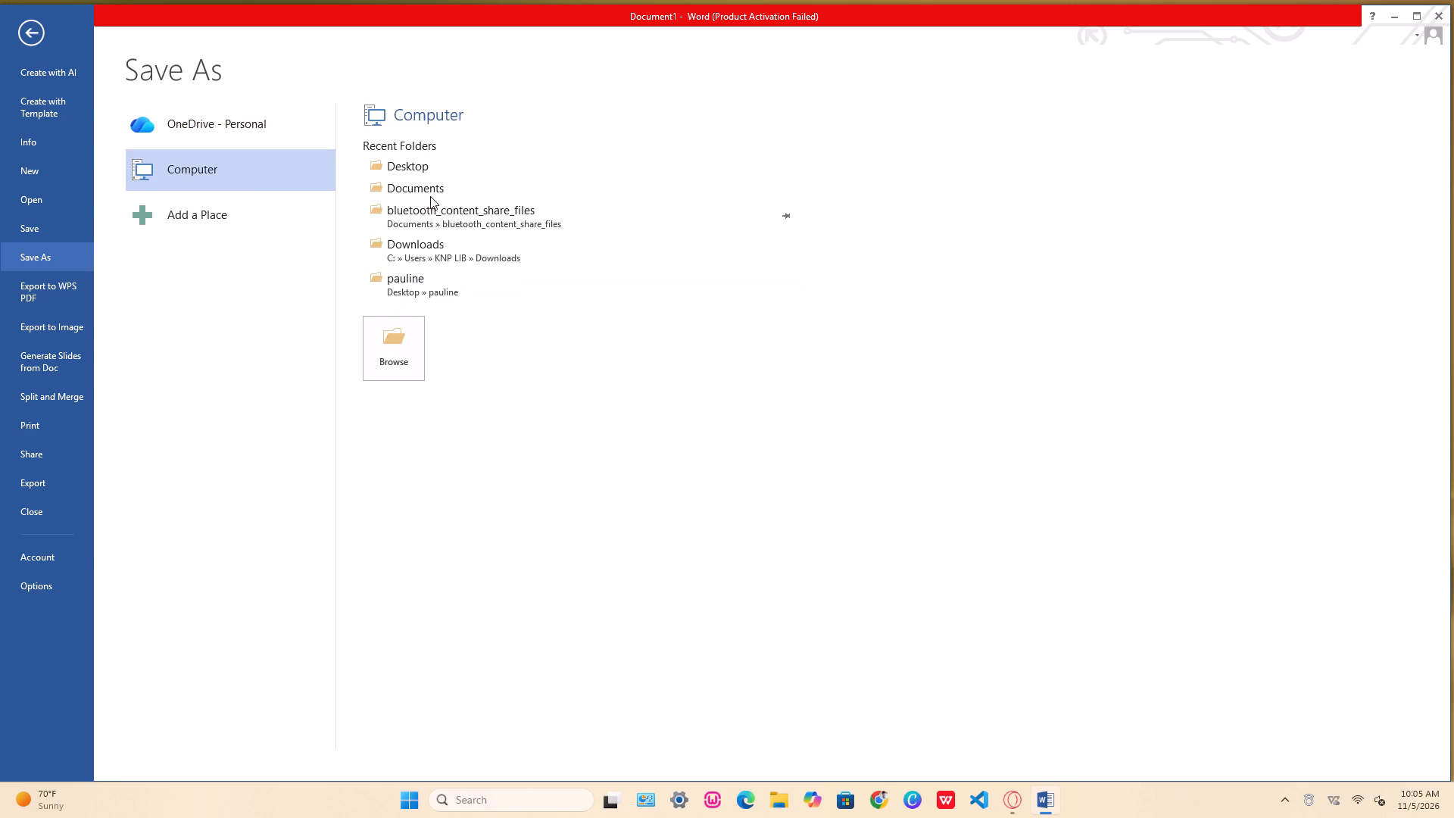
{"action": "left_click", "coordinate": [434, 168]}
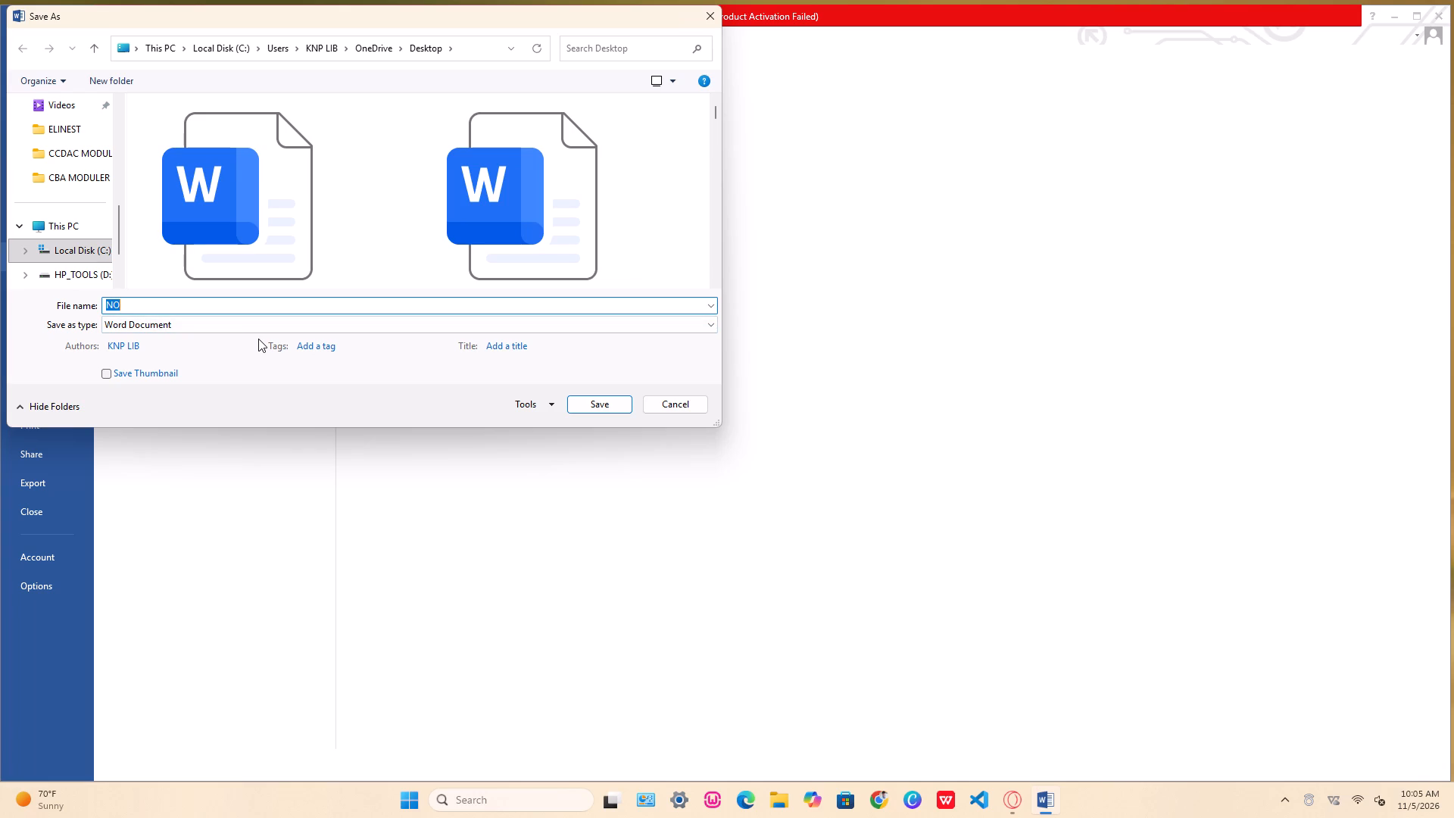
{"action": "key", "text": "BackSpace"}
{"action": "type", "text": "ST"}
{"action": "key", "text": "space"}
{"action": "type", "text": "JP"}
{"action": "key", "text": "BackSpace"}
{"action": "key", "text": "o"}
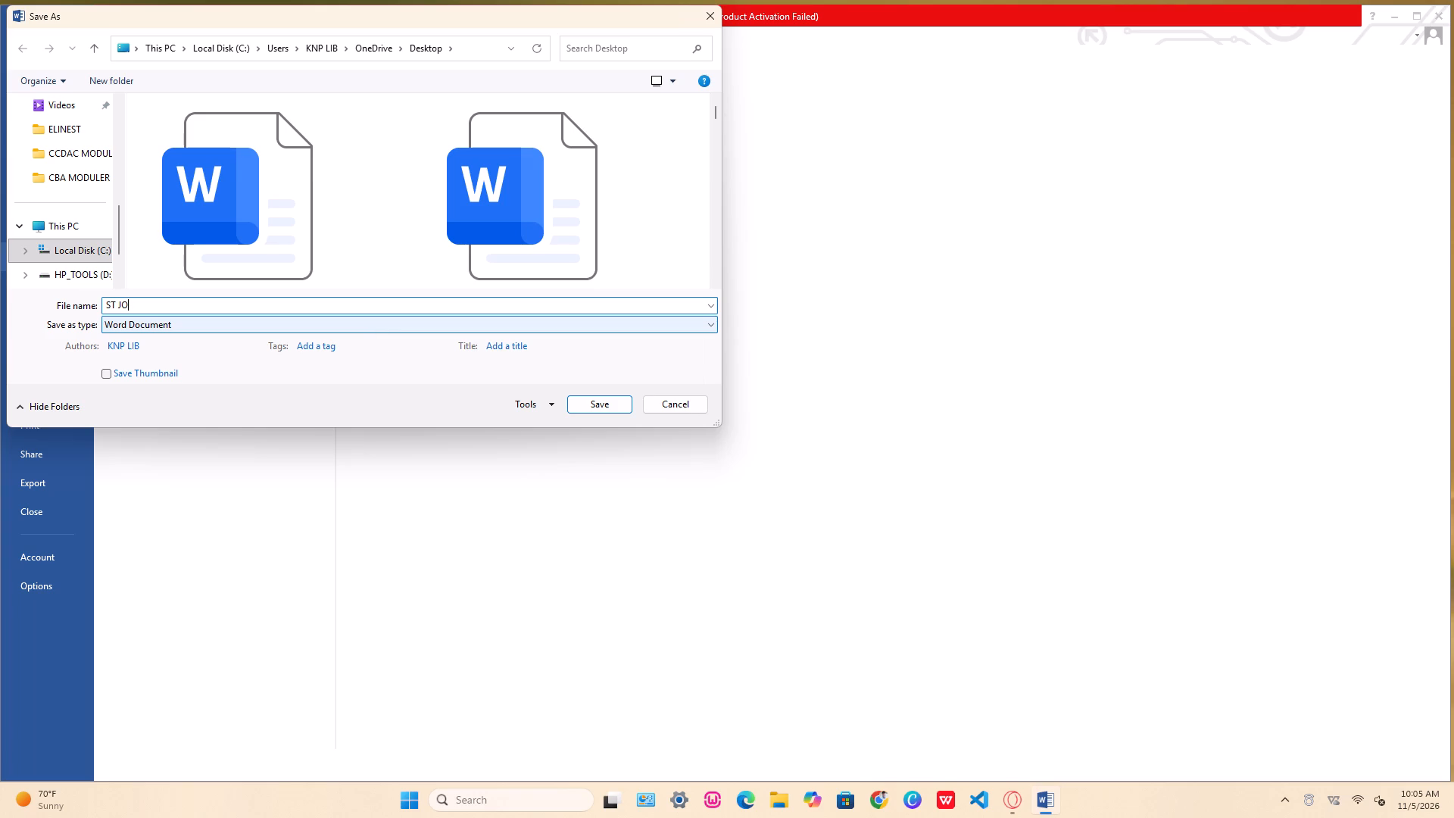
{"action": "key", "text": "n"}
{"action": "key", "text": "BackSpace"}
{"action": "type", "text": "HNS"}
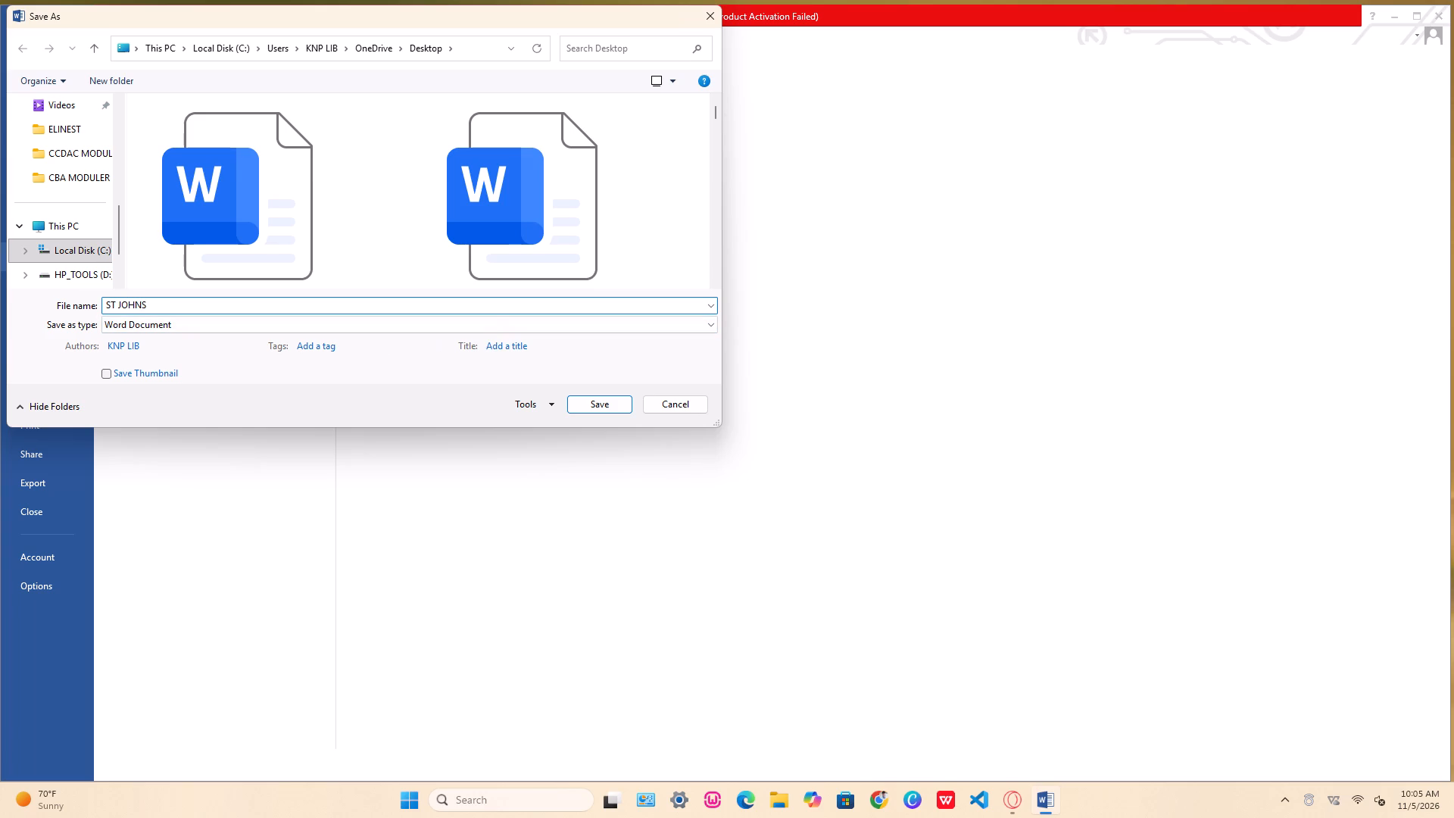
{"action": "left_click", "coordinate": [614, 410]}
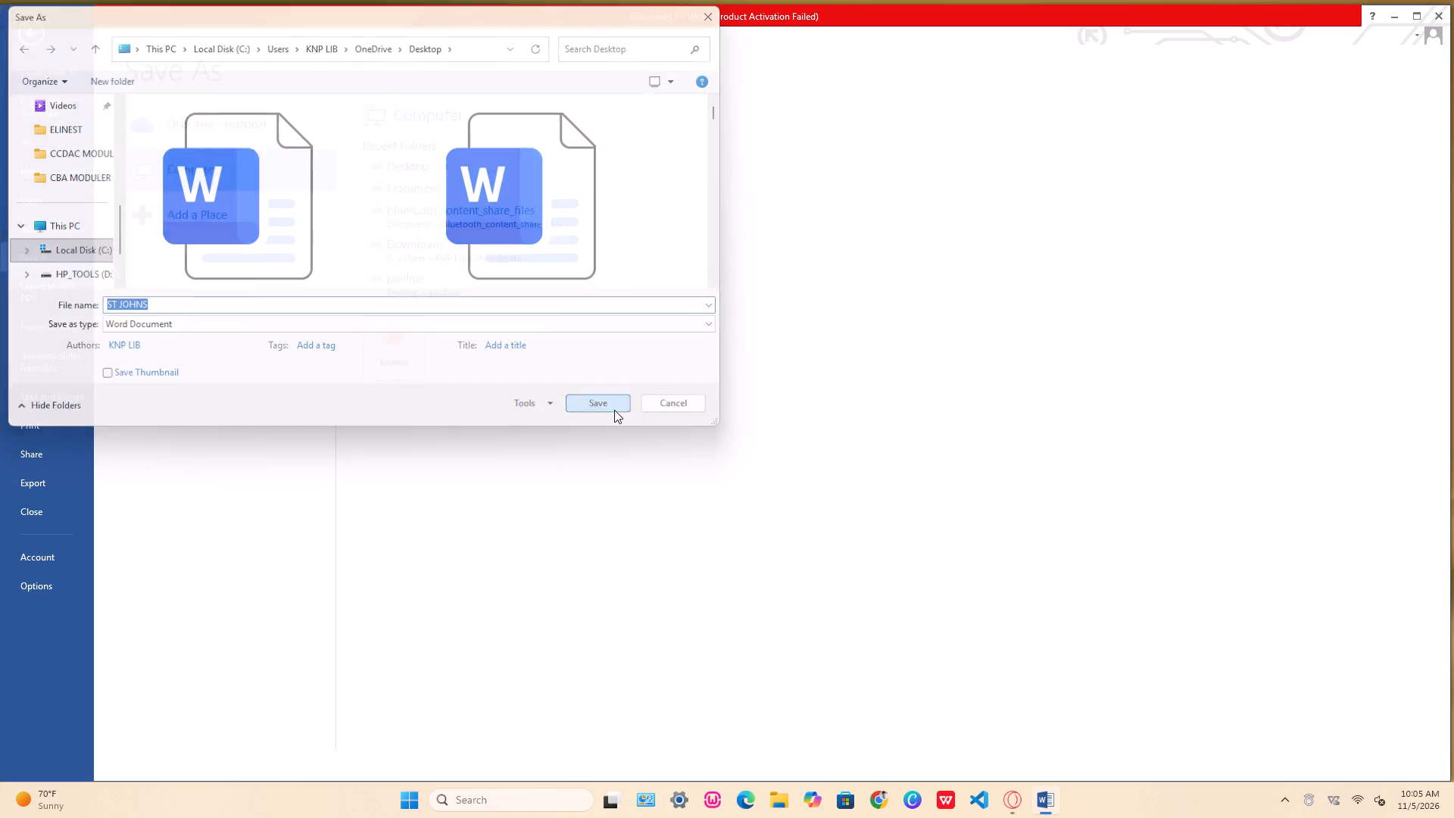
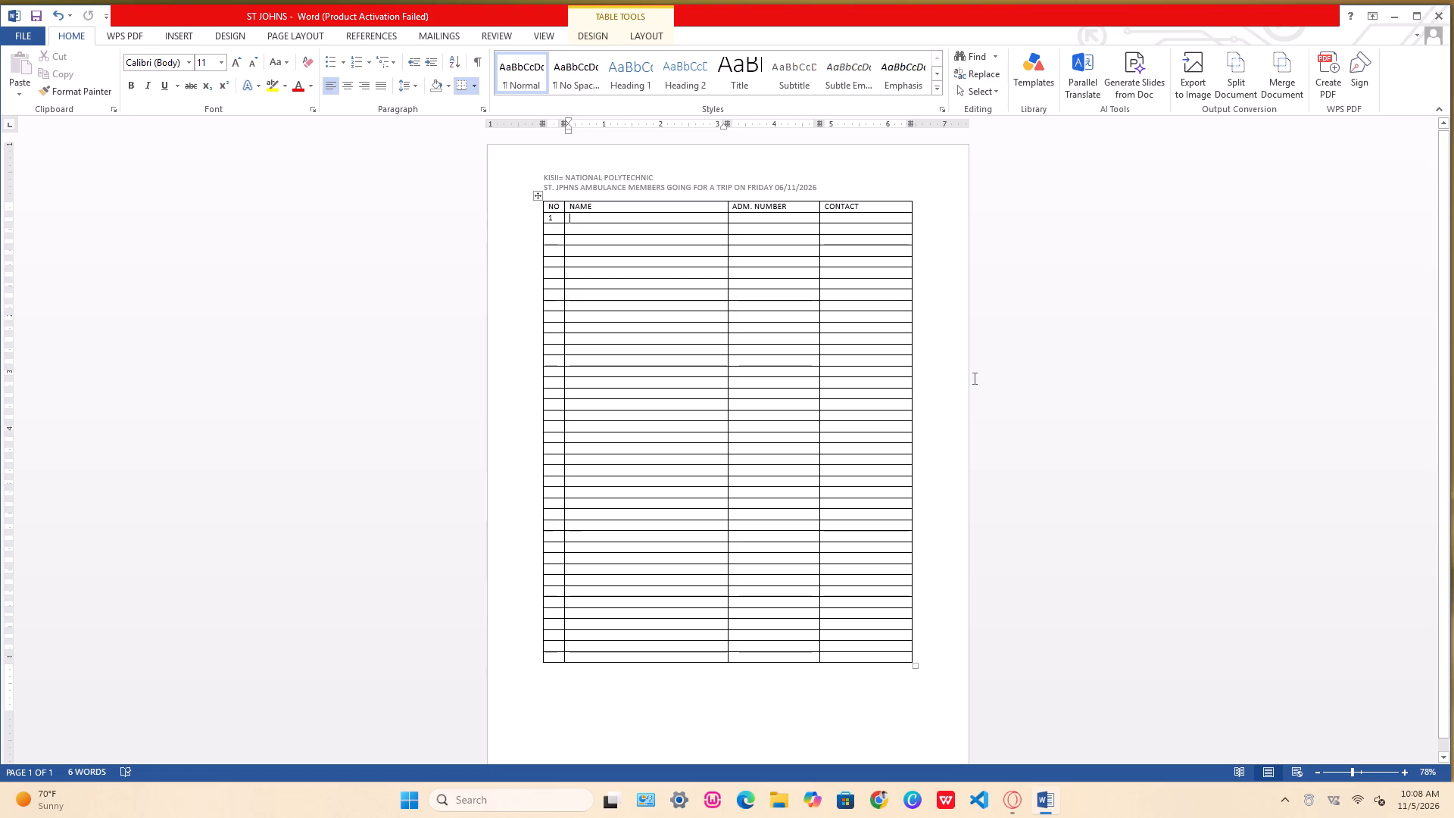
Enter the first member's full name in capital letters in the NAME cell of row 1.
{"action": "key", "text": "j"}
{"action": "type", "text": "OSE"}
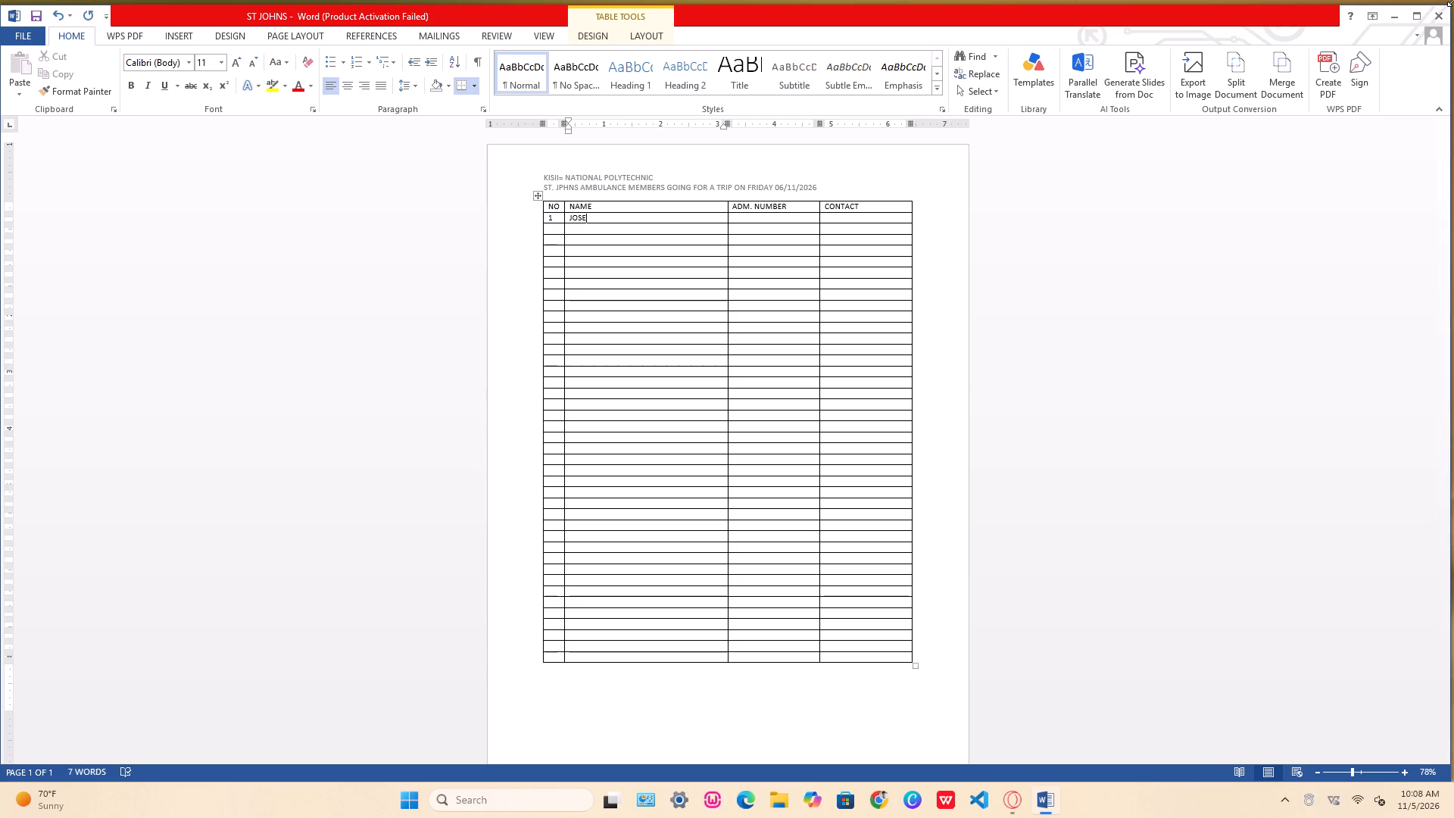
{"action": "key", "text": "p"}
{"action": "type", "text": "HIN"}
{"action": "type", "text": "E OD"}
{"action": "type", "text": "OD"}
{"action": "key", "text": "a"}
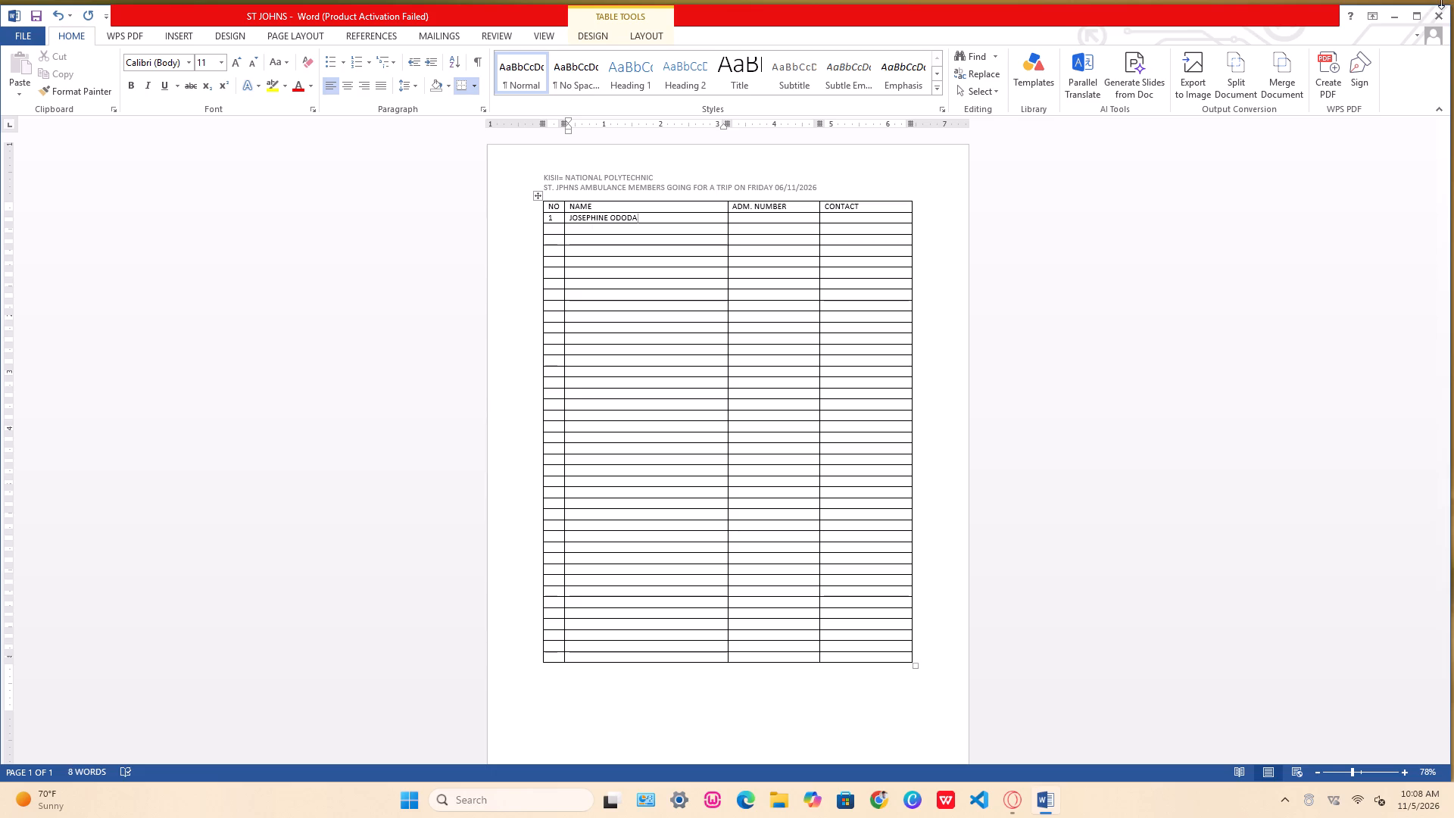
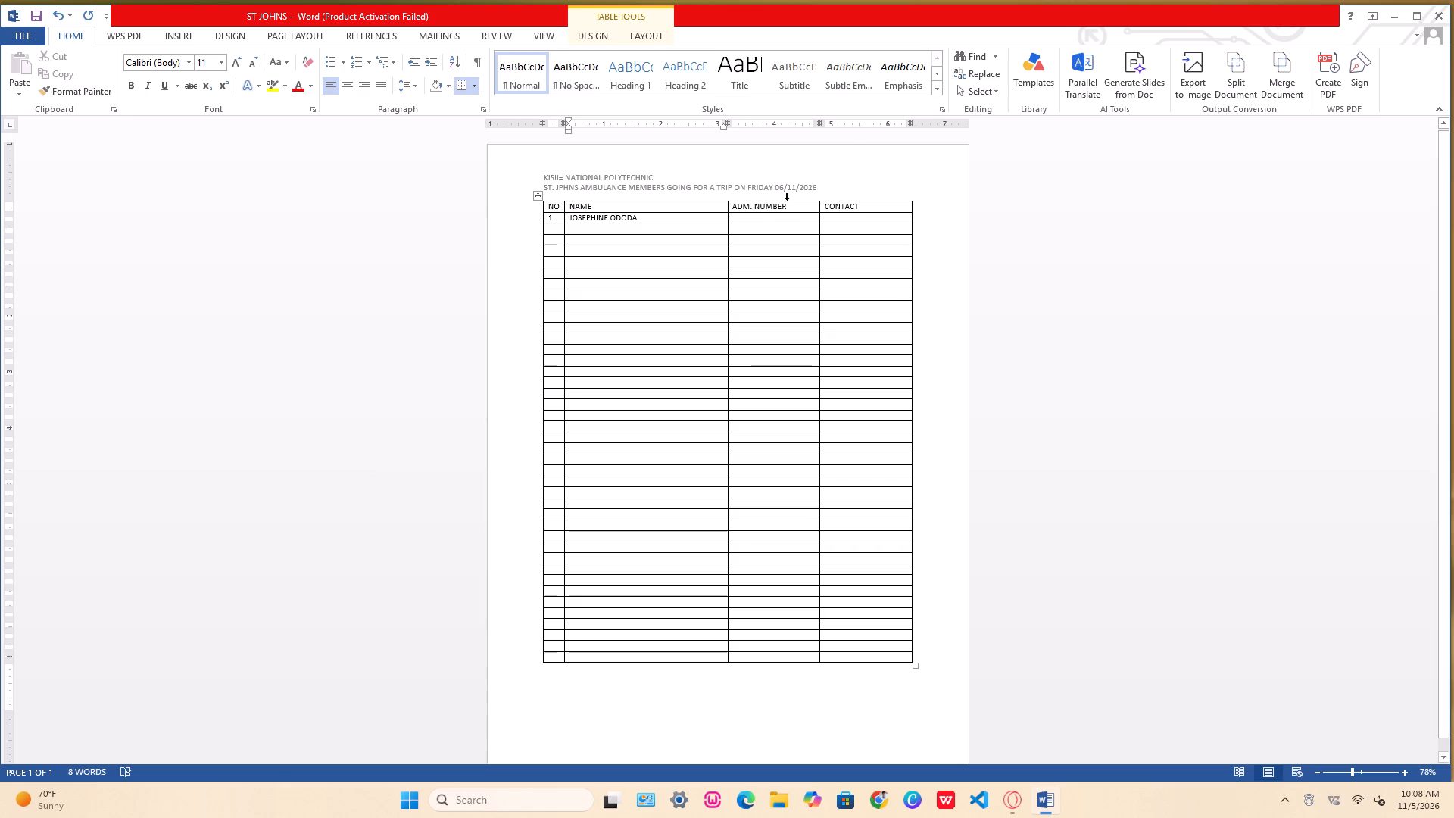
Enter the first member's admission number in the ADM. NUMBER cell of row 1.
{"action": "left_click", "coordinate": [735, 219]}
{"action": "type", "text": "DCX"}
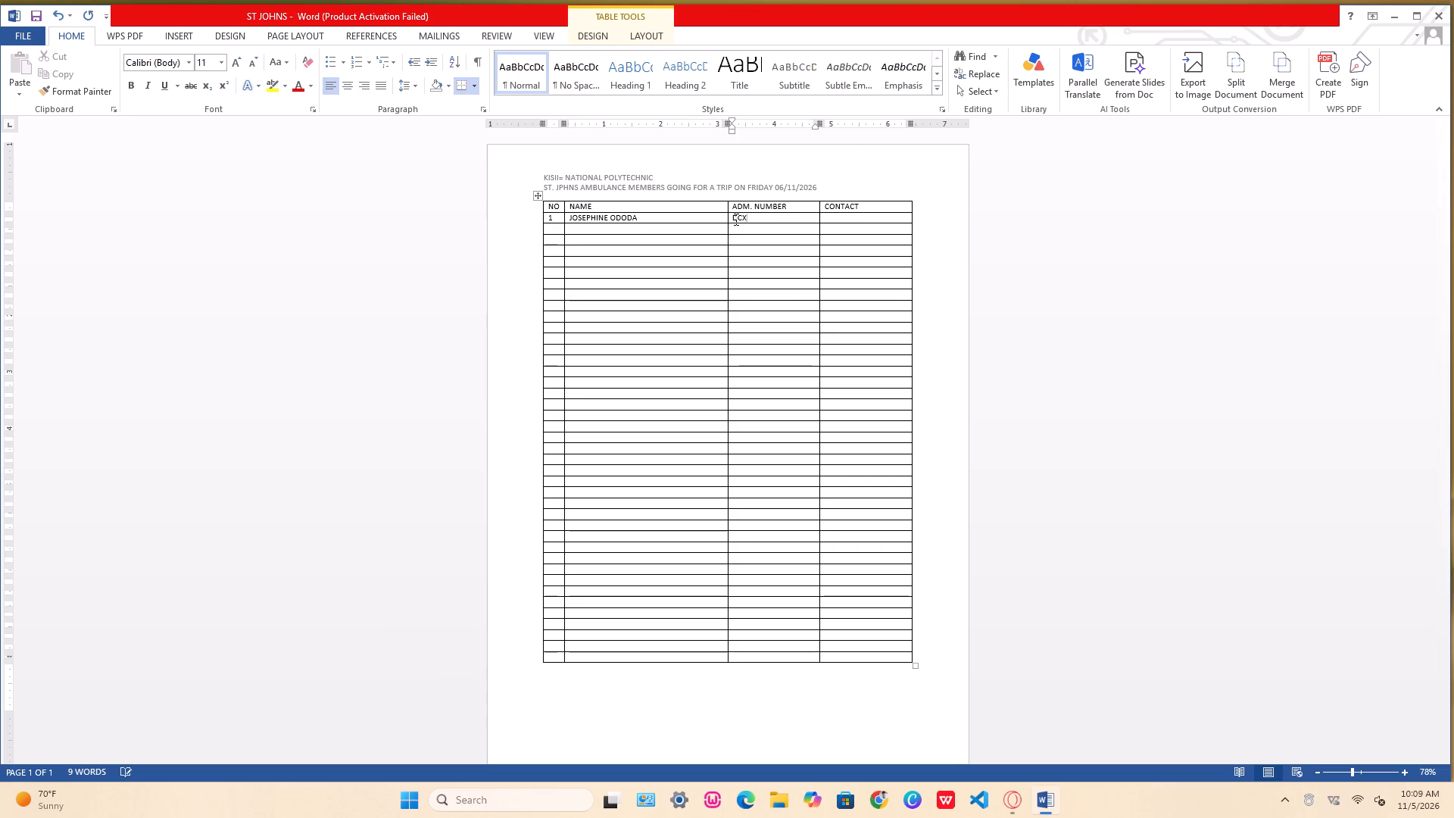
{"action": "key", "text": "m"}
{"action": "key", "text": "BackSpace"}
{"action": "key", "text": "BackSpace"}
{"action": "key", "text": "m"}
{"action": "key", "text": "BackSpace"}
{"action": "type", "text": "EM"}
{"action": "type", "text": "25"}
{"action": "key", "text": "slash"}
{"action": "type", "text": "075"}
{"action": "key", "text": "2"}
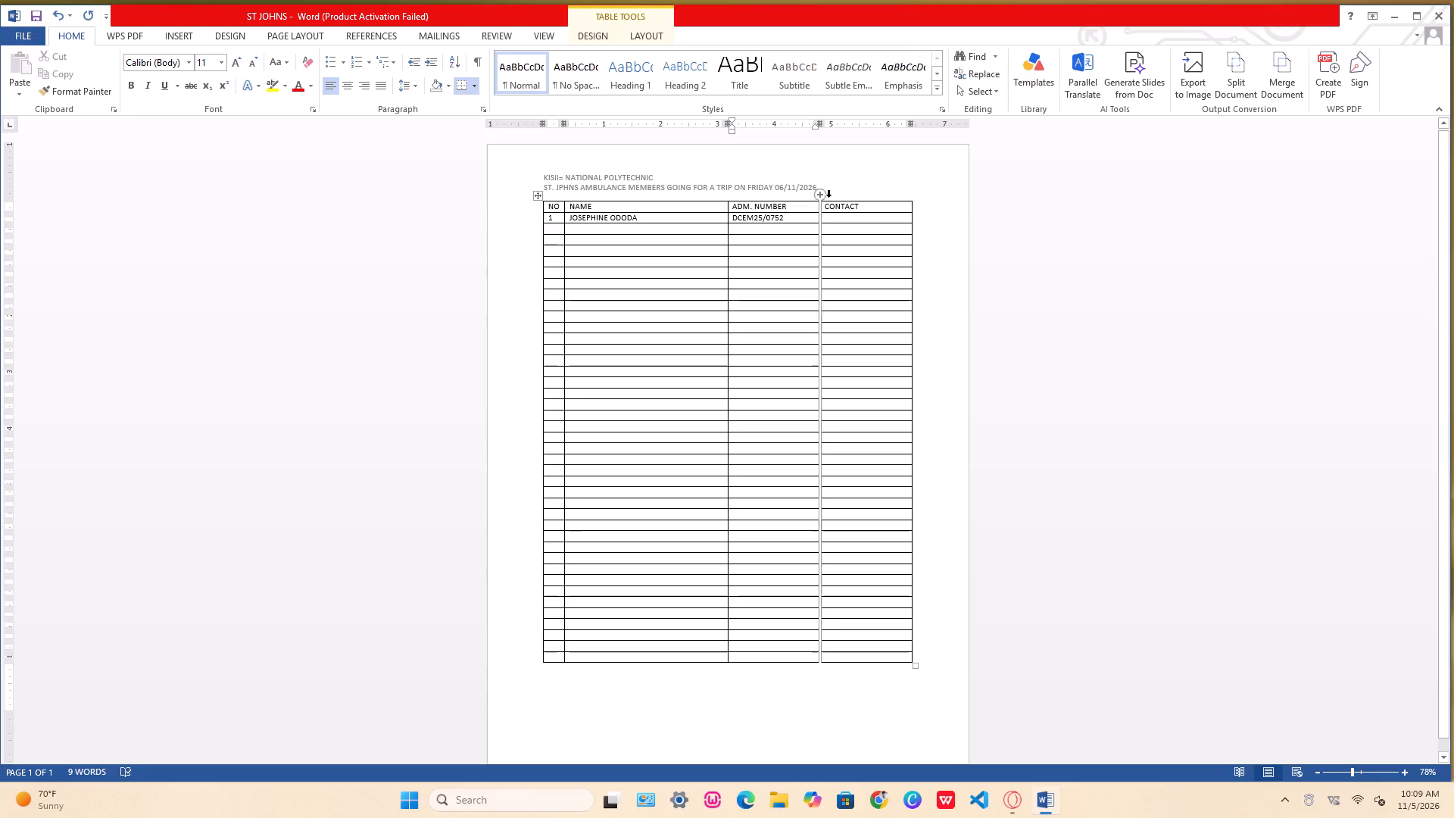
Enter the first member's phone number in the CONTACT cell of row 1.
{"action": "left_click", "coordinate": [832, 217]}
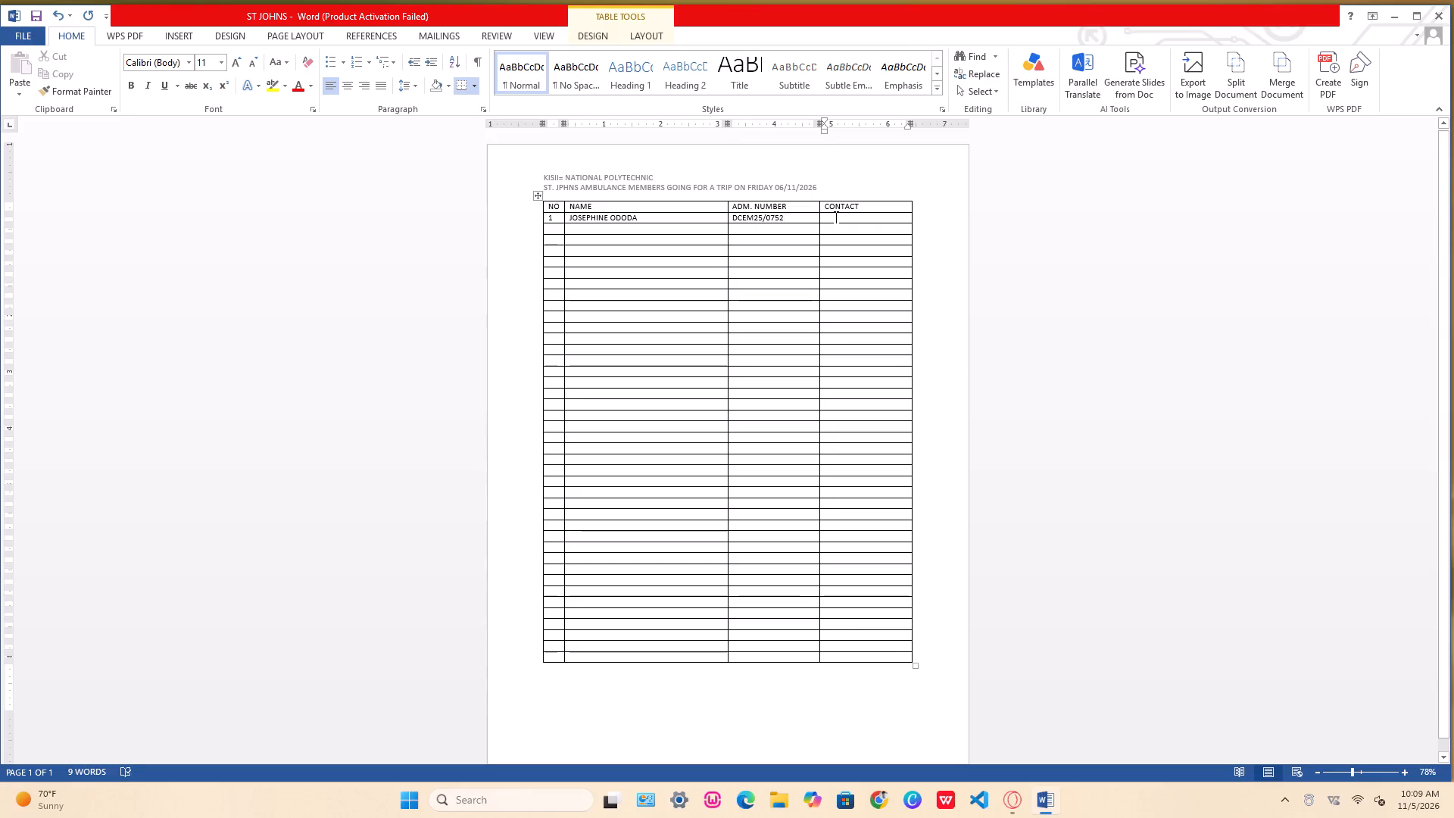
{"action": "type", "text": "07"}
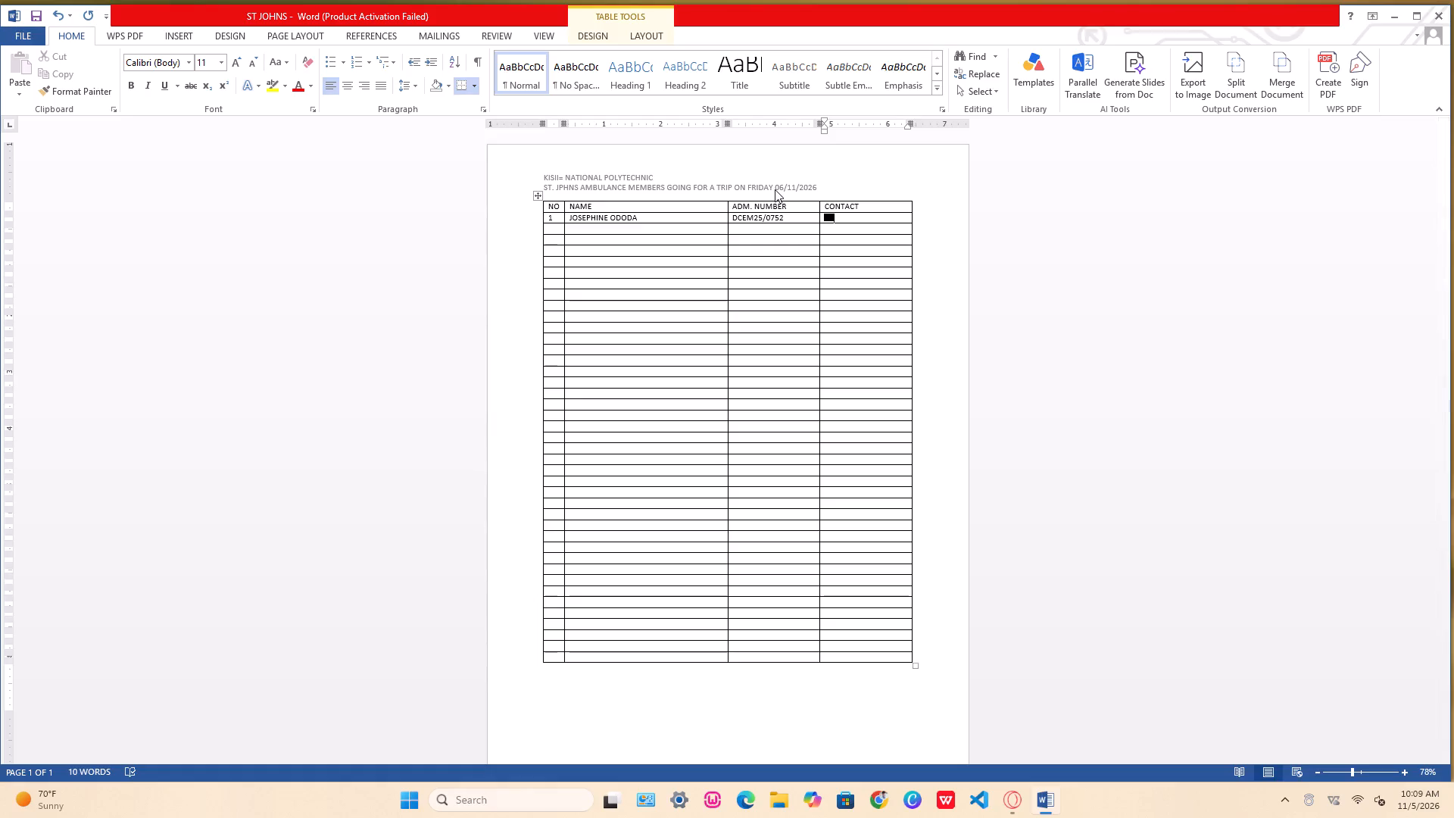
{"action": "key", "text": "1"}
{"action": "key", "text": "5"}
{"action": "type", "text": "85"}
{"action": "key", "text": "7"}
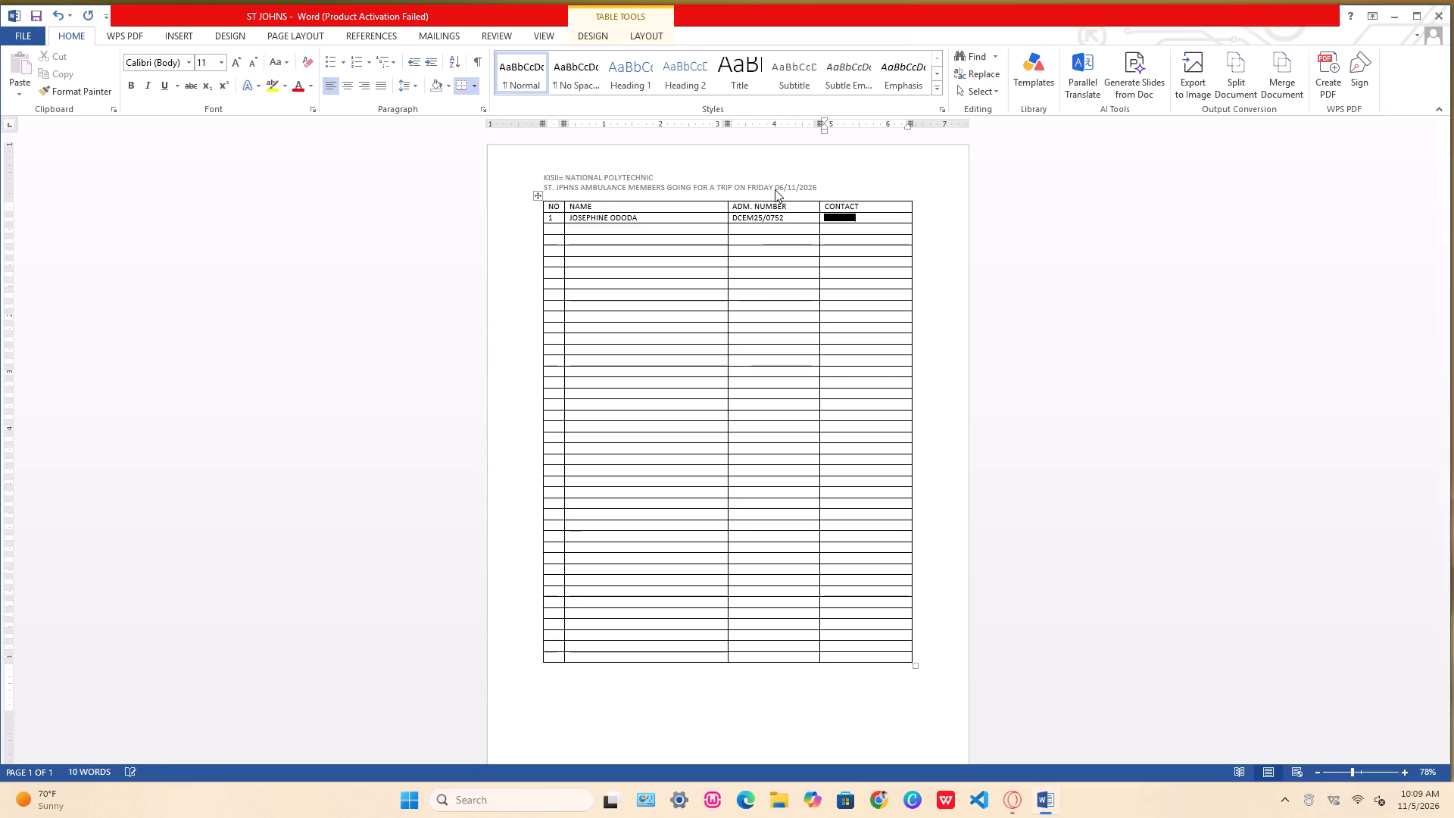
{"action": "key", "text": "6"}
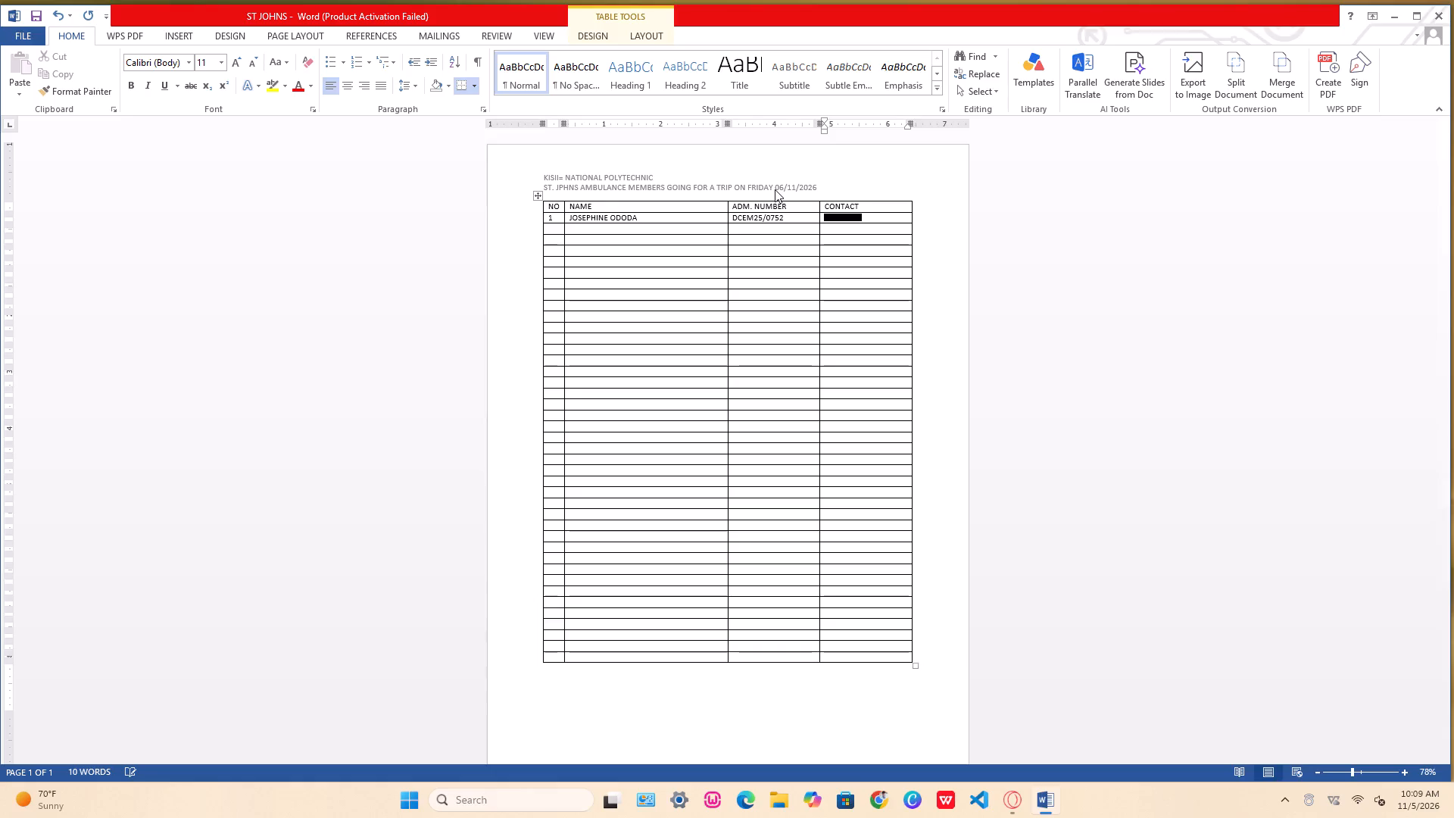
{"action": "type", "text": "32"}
Number the second member row 2 and enter the second member's full name in capital letters in its NAME cell.
{"action": "left_click", "coordinate": [557, 229]}
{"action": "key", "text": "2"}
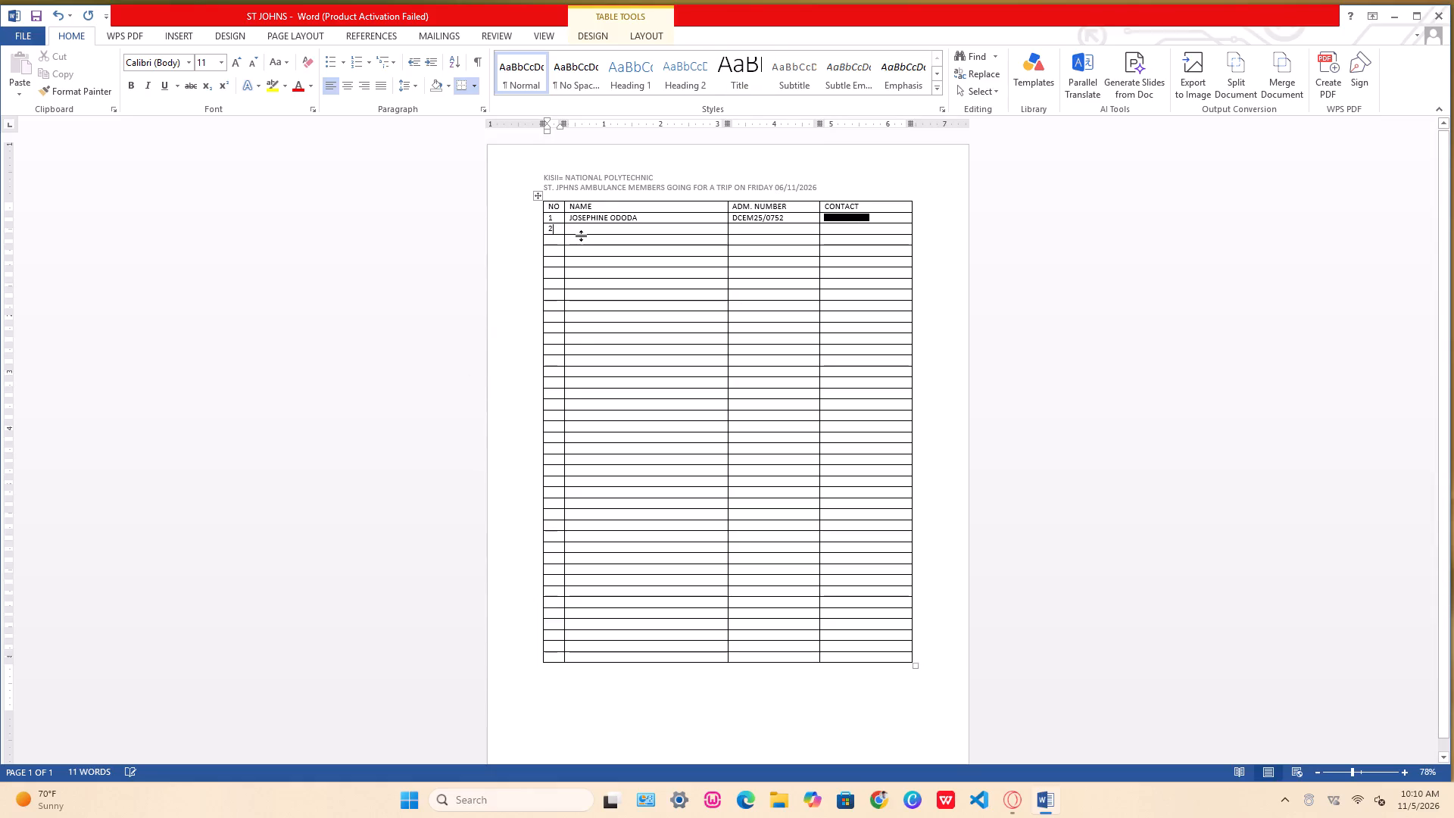
{"action": "left_click", "coordinate": [583, 233]}
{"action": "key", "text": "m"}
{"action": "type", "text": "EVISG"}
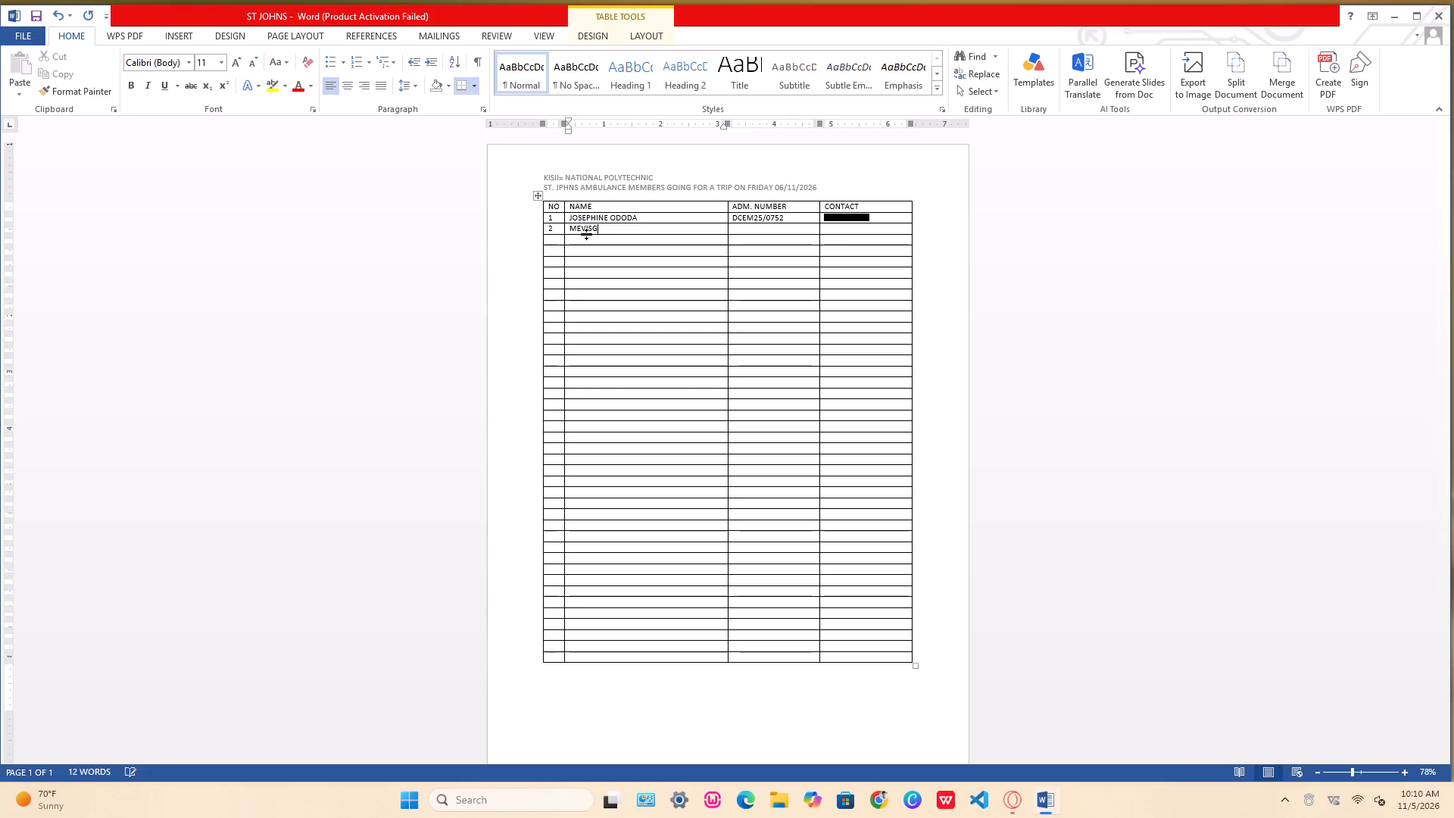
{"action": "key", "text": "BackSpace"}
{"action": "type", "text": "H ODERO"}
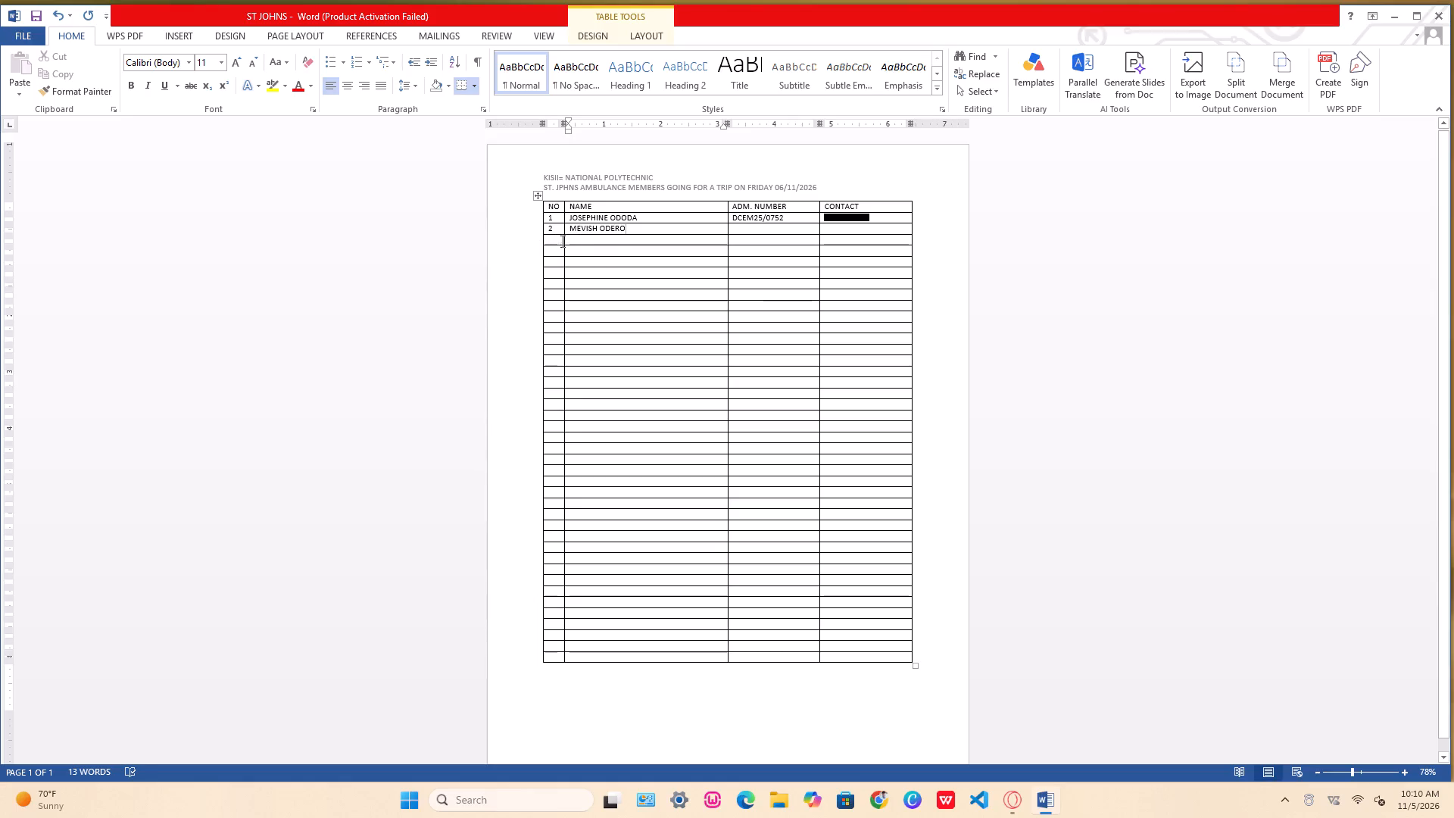
Enter the third member's full name in capital letters in the NAME cell below the second member.
{"action": "left_click", "coordinate": [581, 241]}
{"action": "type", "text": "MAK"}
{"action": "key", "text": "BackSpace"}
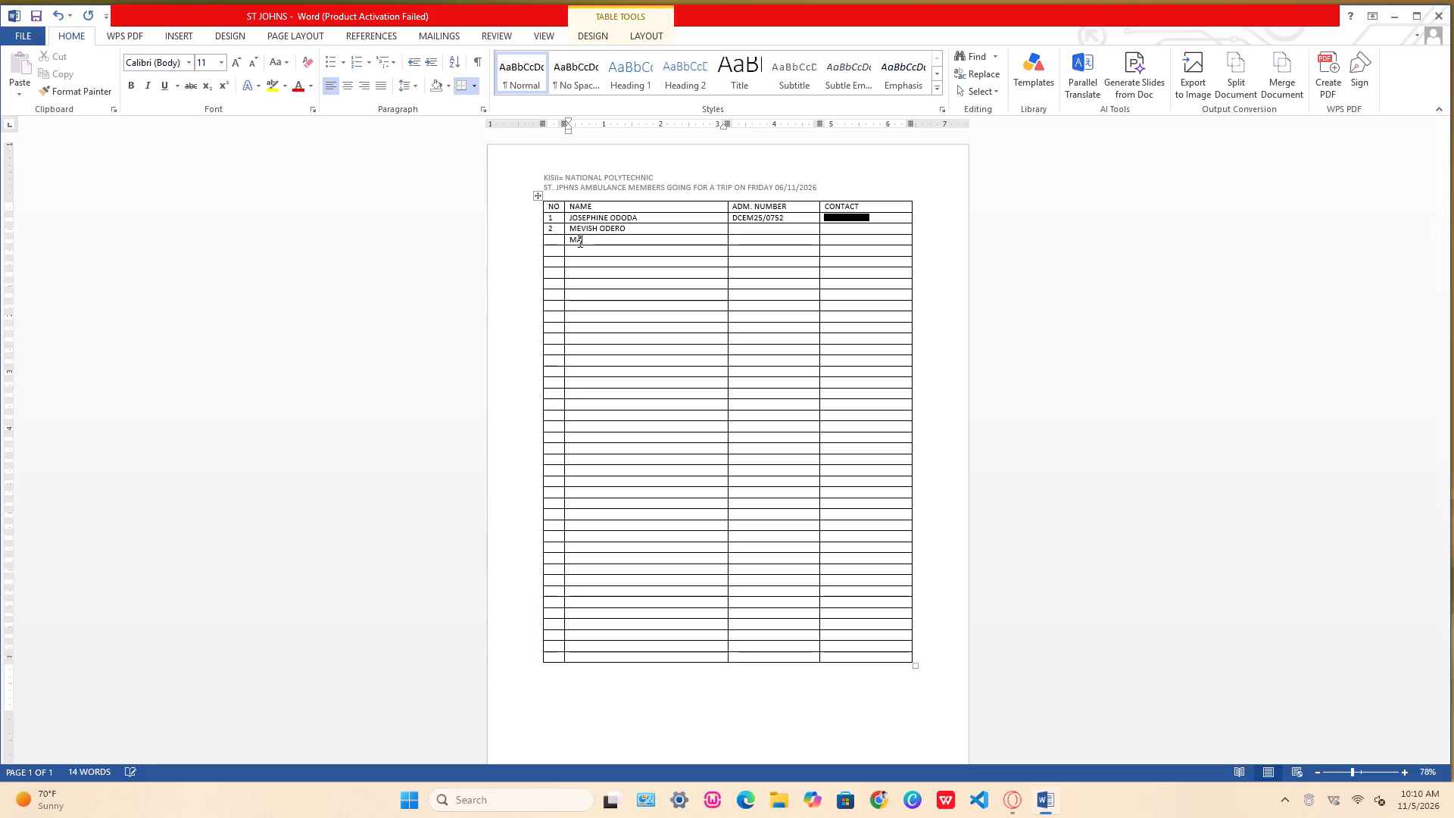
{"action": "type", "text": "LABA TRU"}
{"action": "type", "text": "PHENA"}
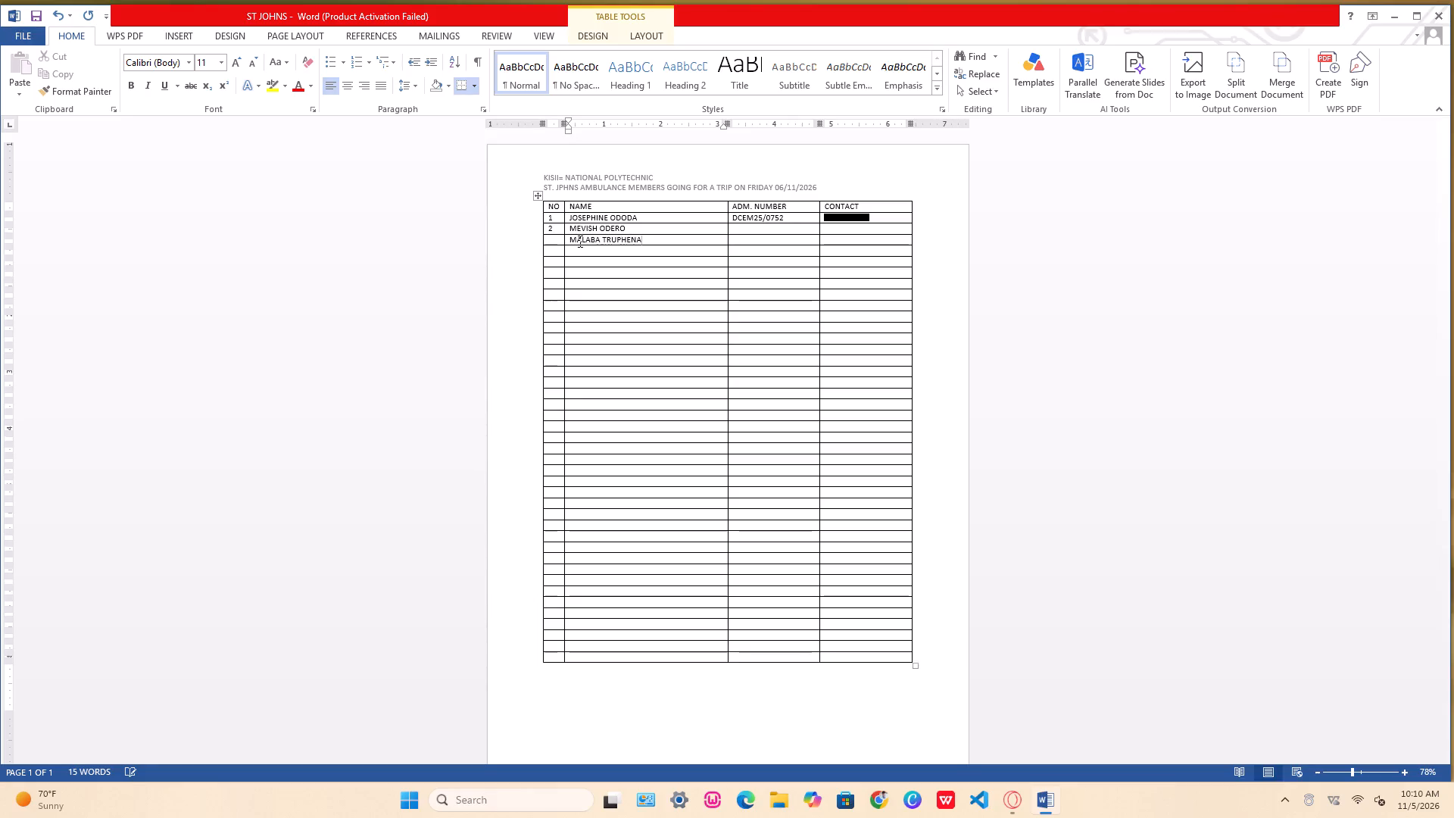
Enter the fourth member's full name in capital letters in the NAME cell below the third member.
{"action": "left_click", "coordinate": [571, 250]}
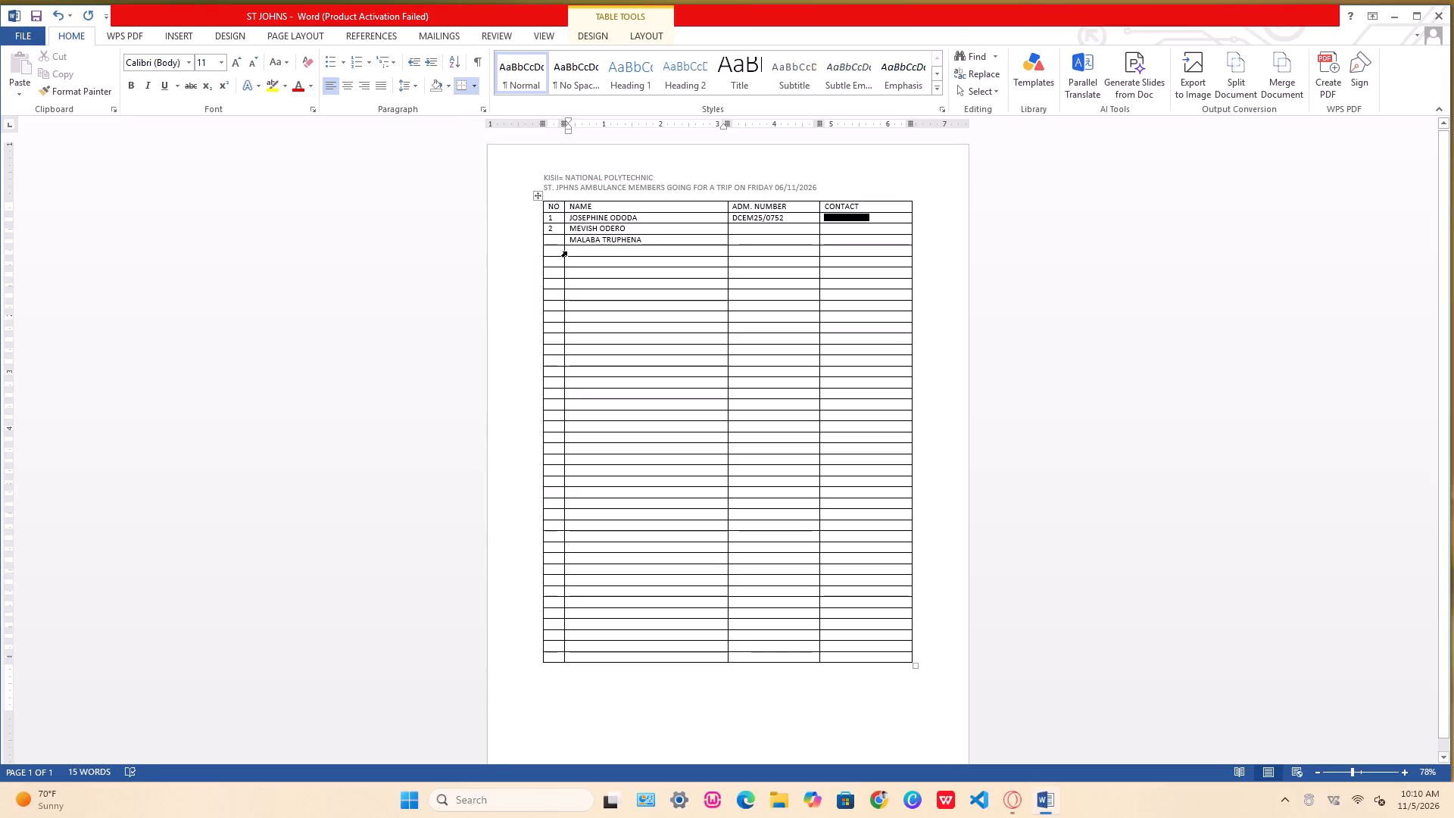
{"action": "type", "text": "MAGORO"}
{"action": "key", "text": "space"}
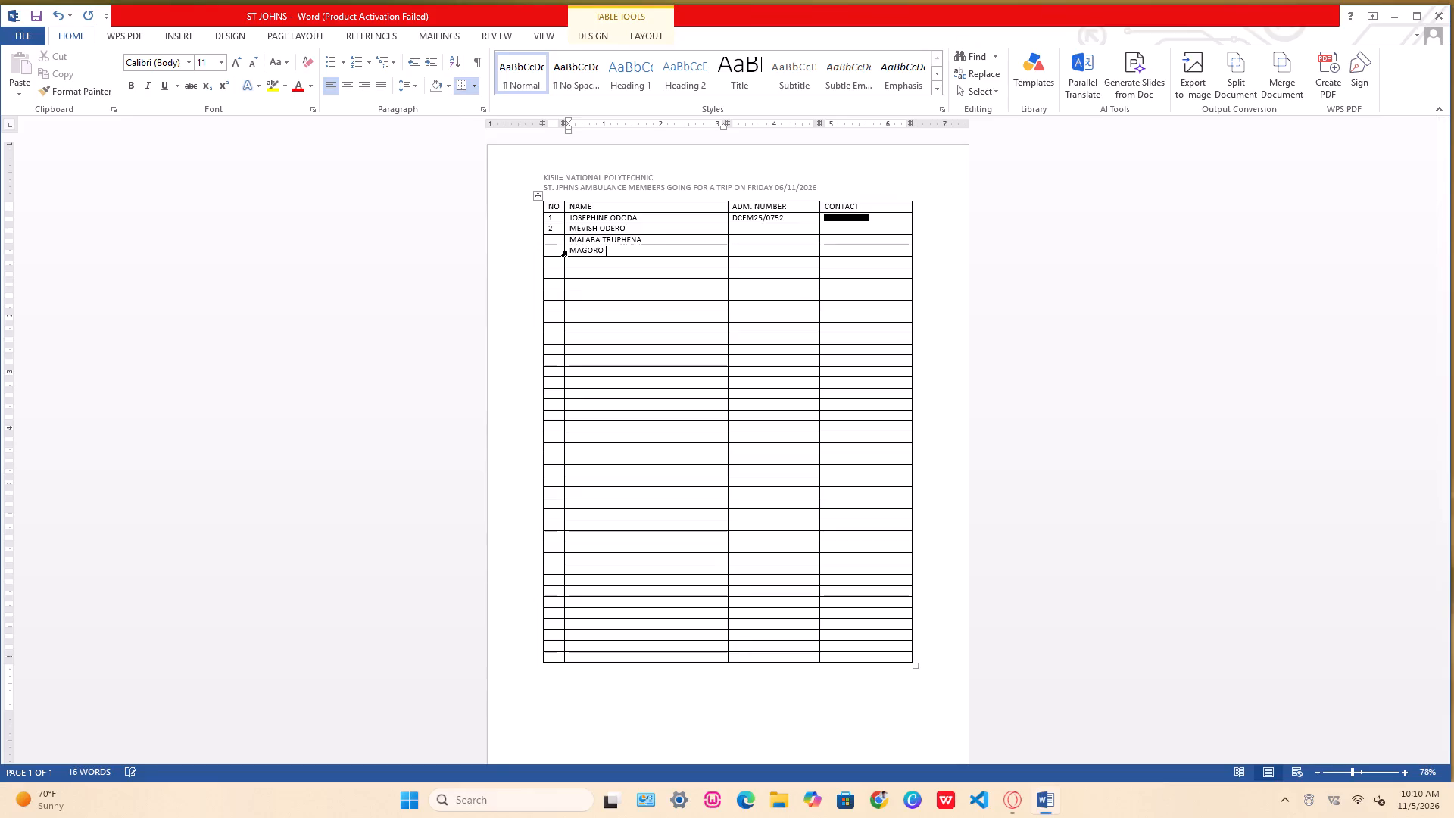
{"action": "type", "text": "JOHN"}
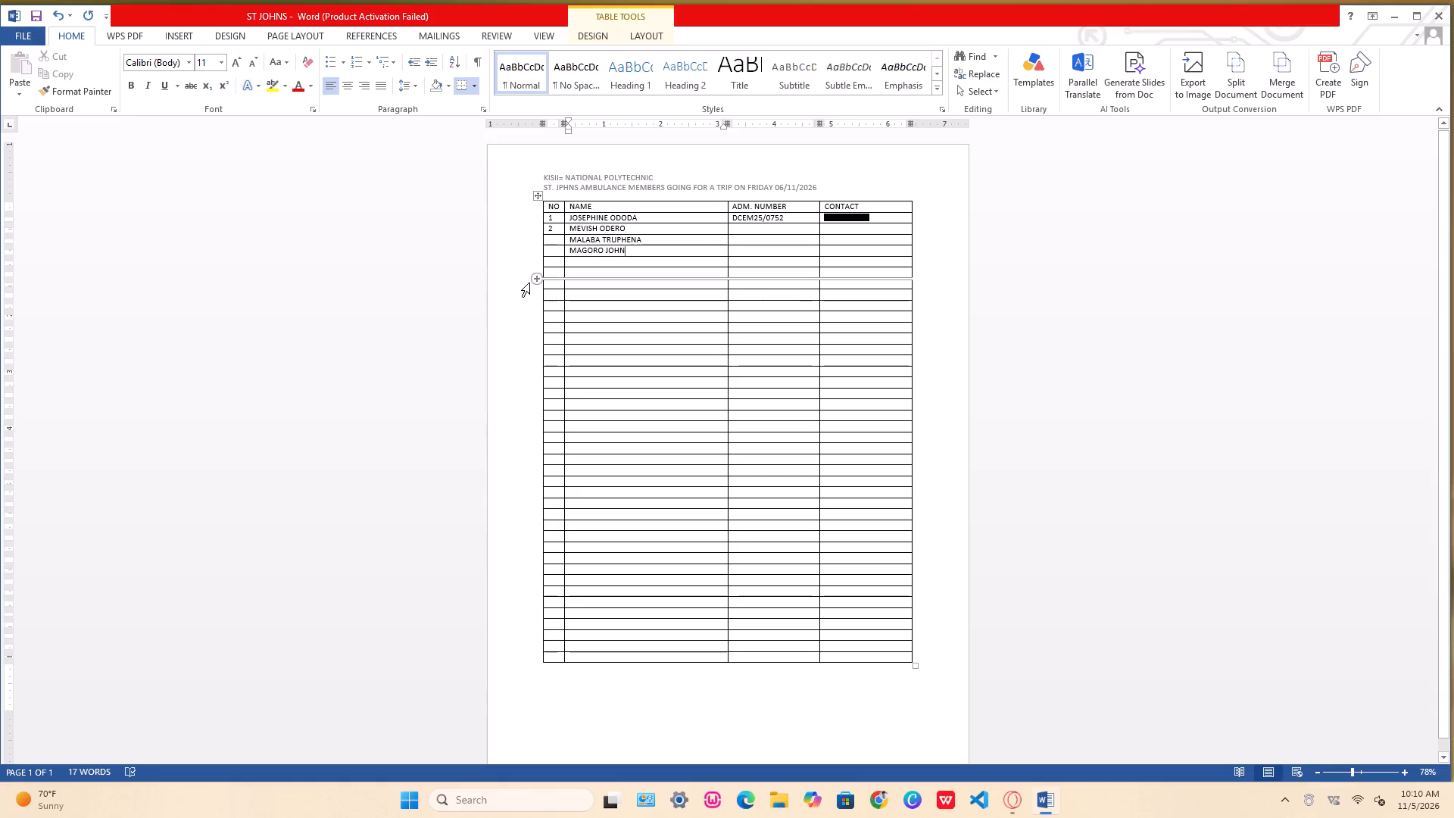
Enter the fifth member's full name in capital letters in the NAME cell below the fourth member.
{"action": "left_click", "coordinate": [573, 264]}
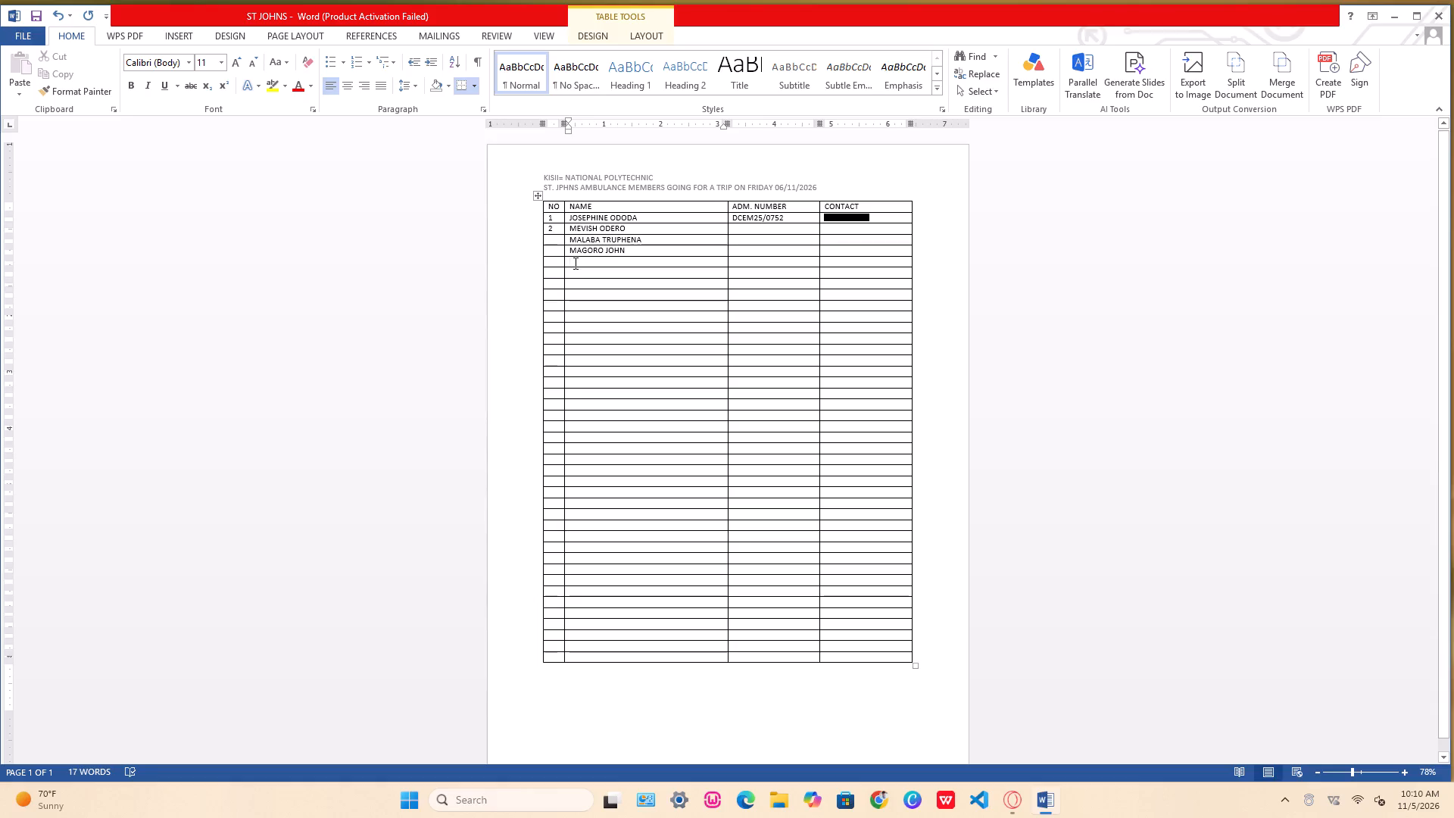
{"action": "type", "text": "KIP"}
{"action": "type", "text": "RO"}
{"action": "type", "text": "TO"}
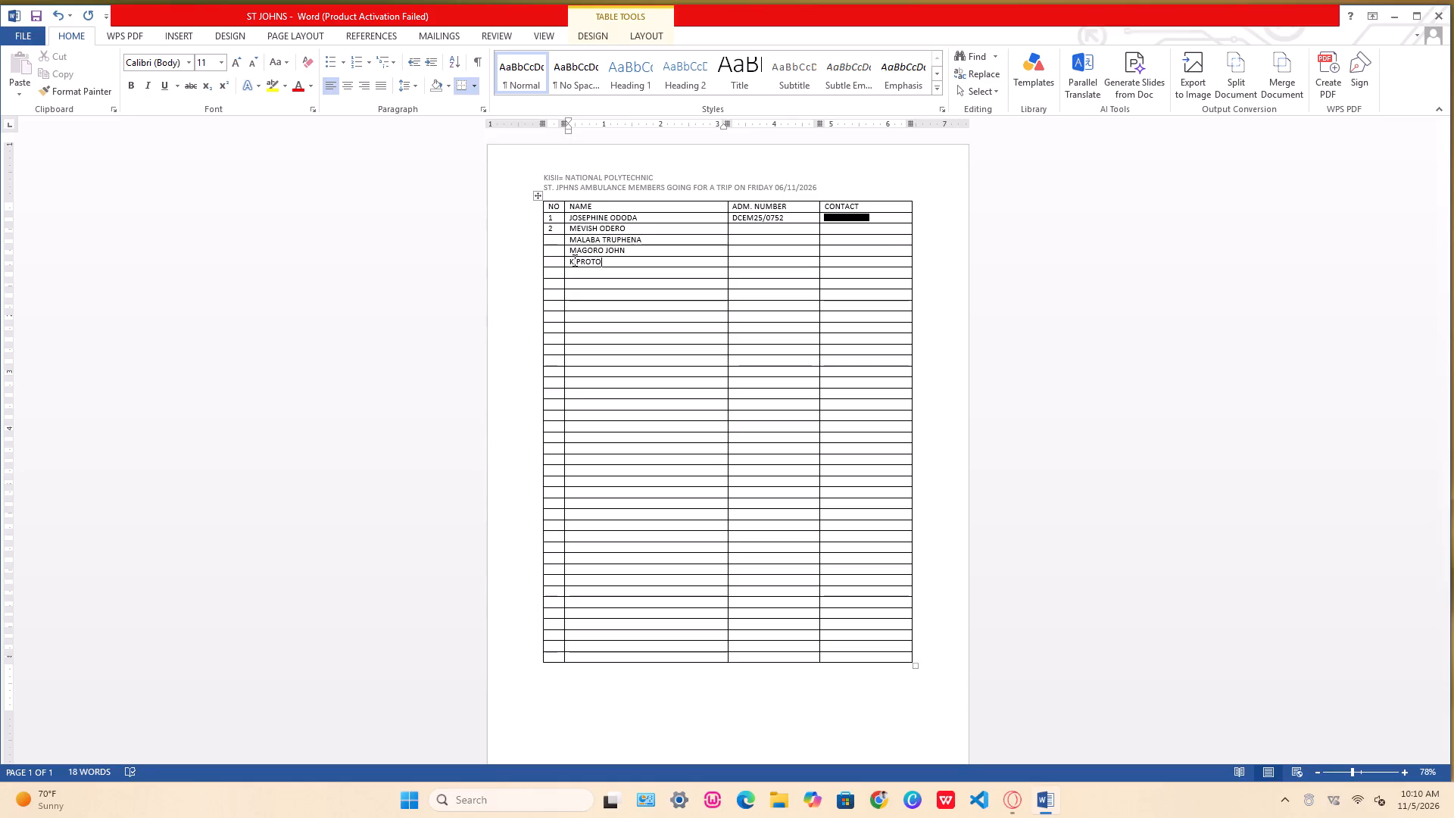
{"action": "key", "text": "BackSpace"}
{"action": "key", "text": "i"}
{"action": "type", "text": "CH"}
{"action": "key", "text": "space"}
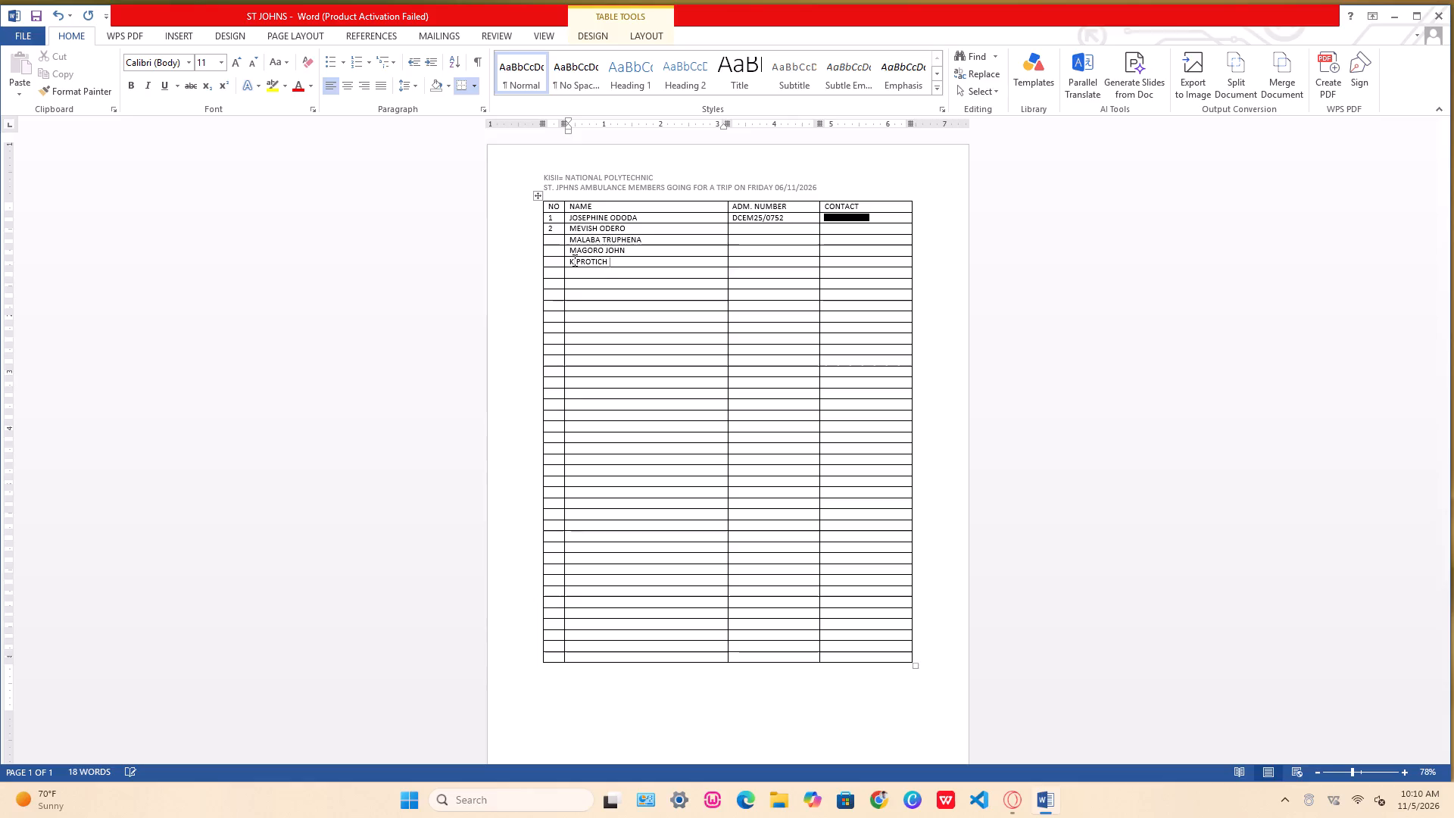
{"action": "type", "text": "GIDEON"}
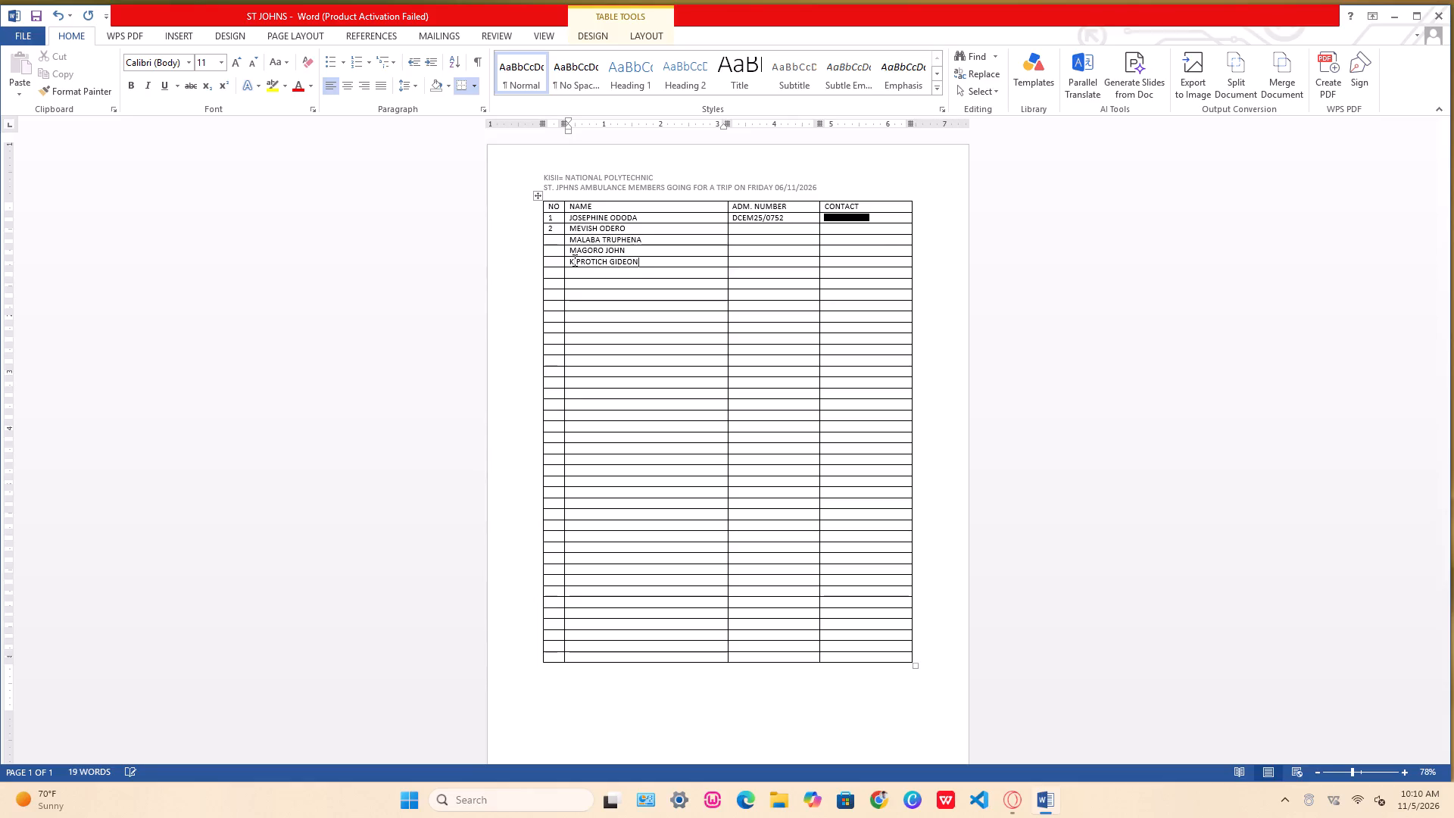
Enter the sixth member's full name in capital letters in the NAME cell below the fifth member.
{"action": "left_click", "coordinate": [565, 275]}
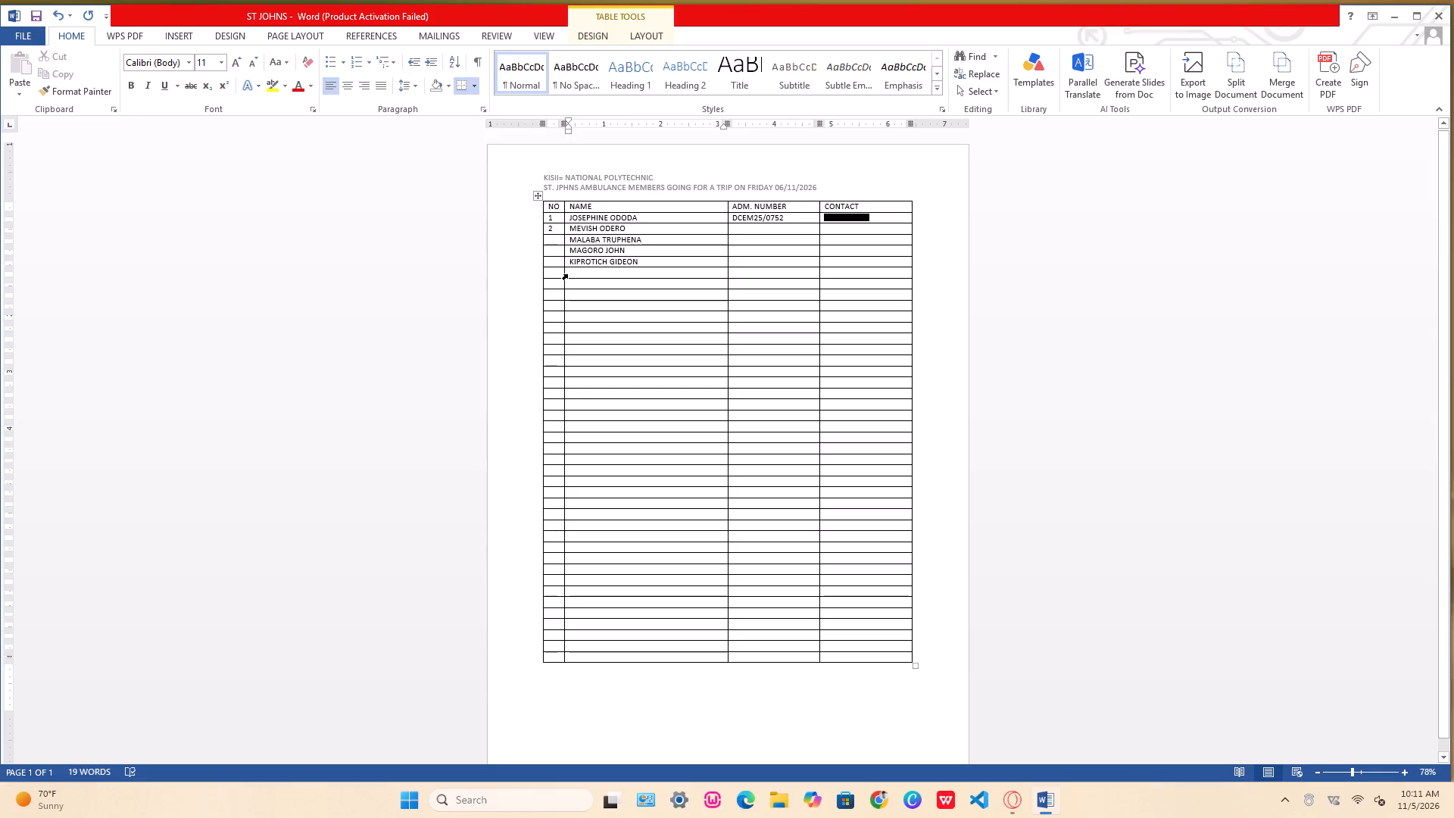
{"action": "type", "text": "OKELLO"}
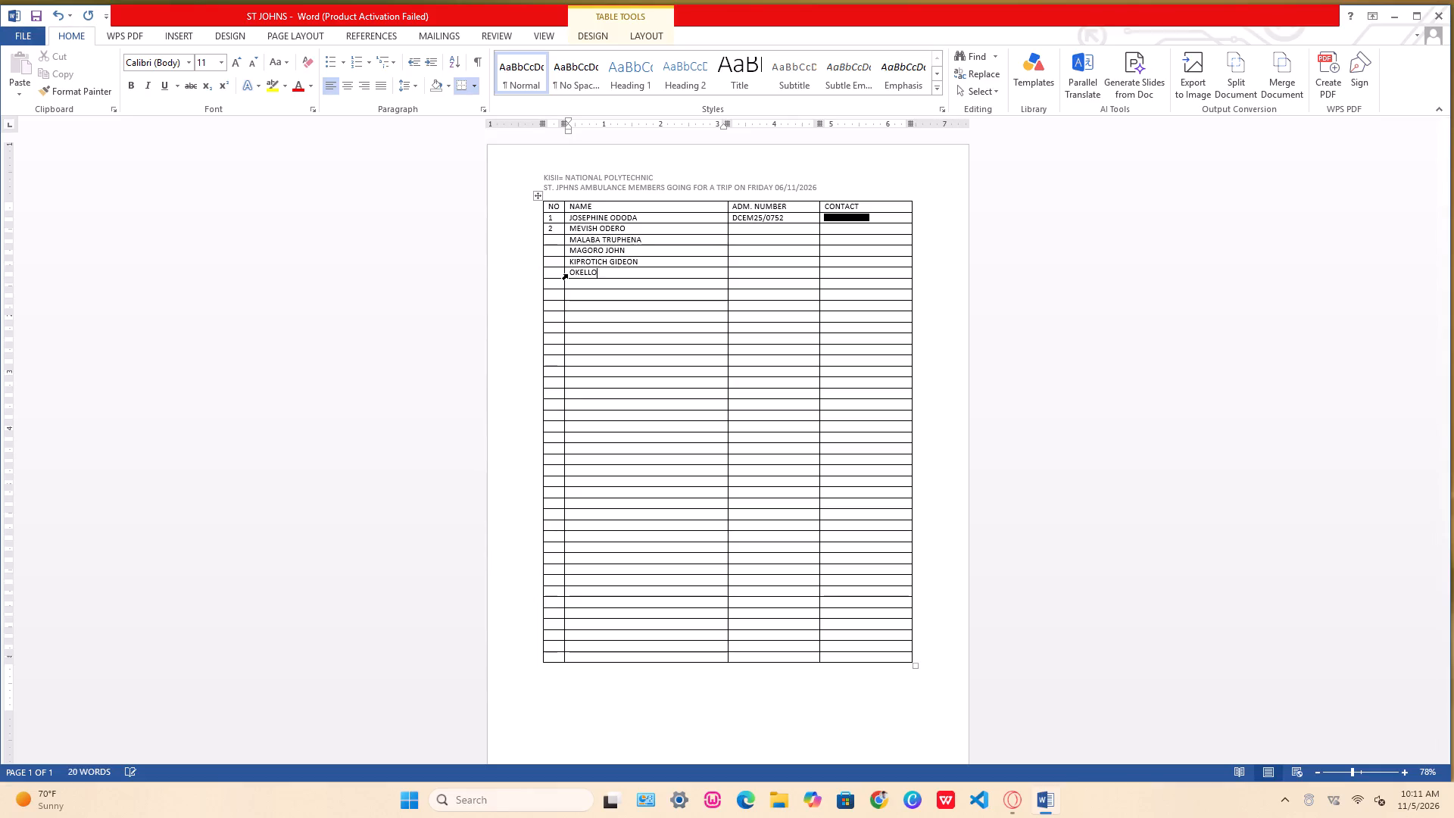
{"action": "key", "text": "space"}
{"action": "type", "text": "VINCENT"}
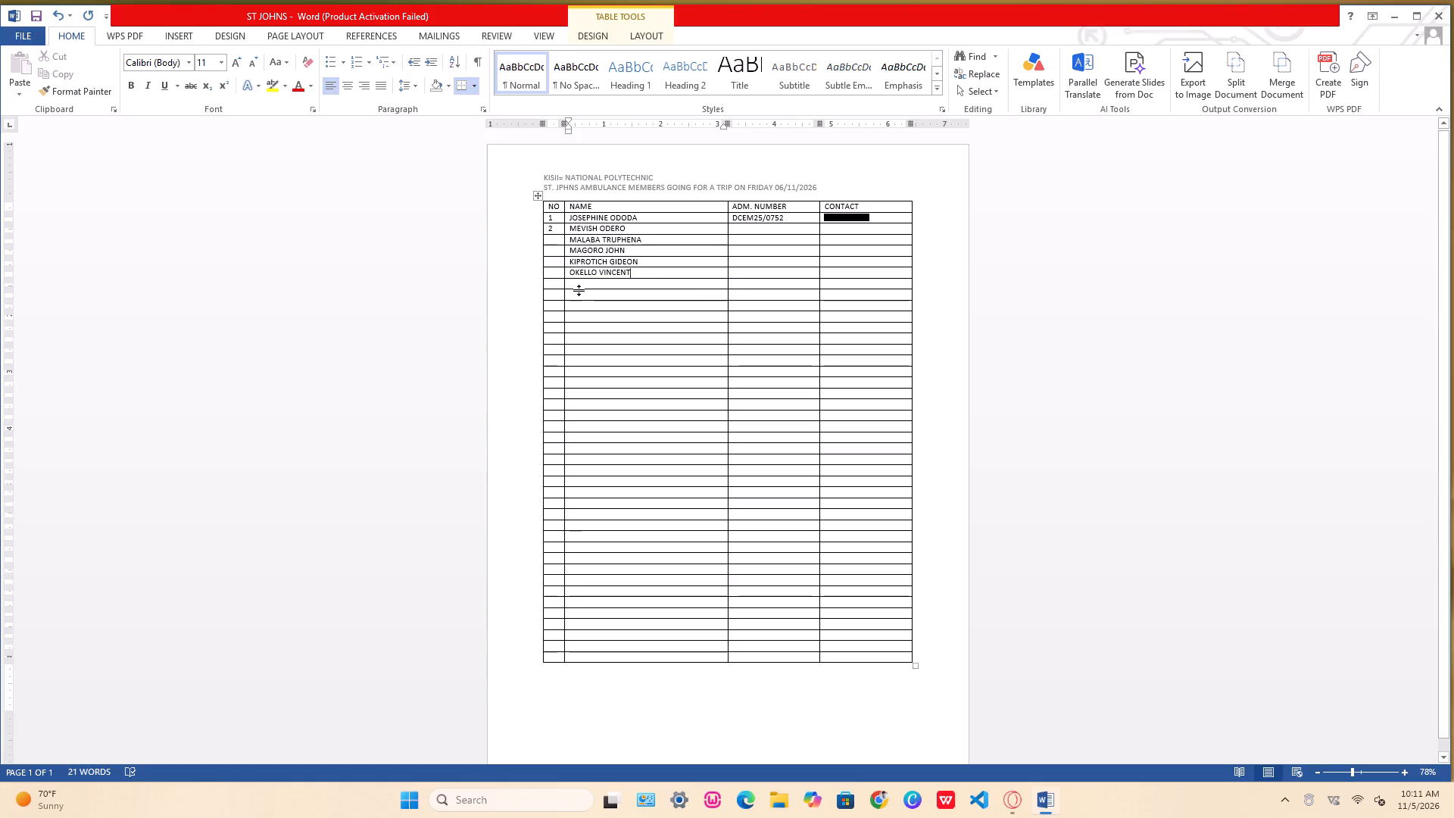
Enter the seventh member's full name in capital letters in the NAME cell below the sixth member.
{"action": "left_click", "coordinate": [575, 286]}
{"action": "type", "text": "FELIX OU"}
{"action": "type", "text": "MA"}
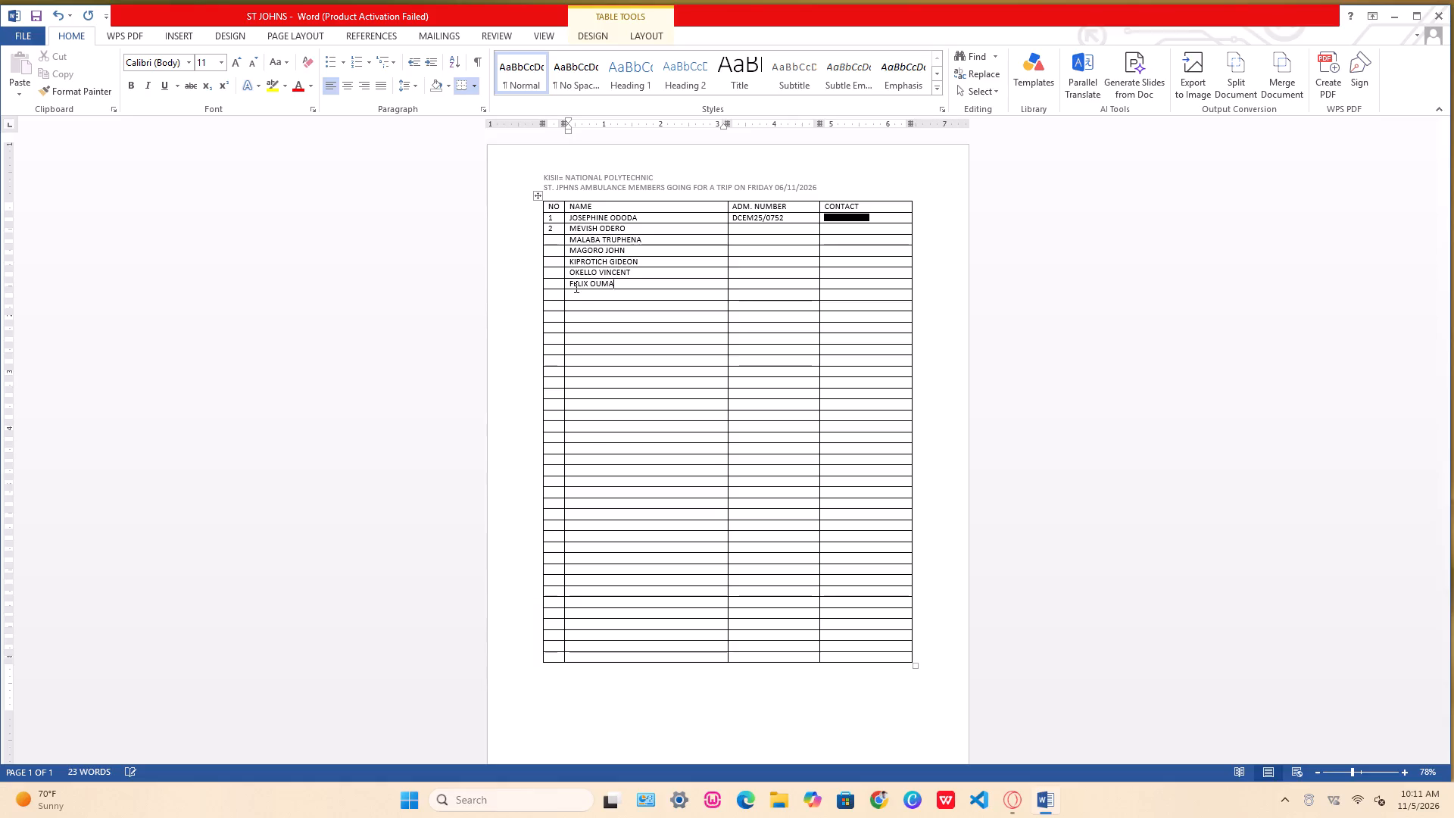
Enter the eighth member's full name in capital letters in the NAME cell below the seventh member.
{"action": "left_click", "coordinate": [576, 297]}
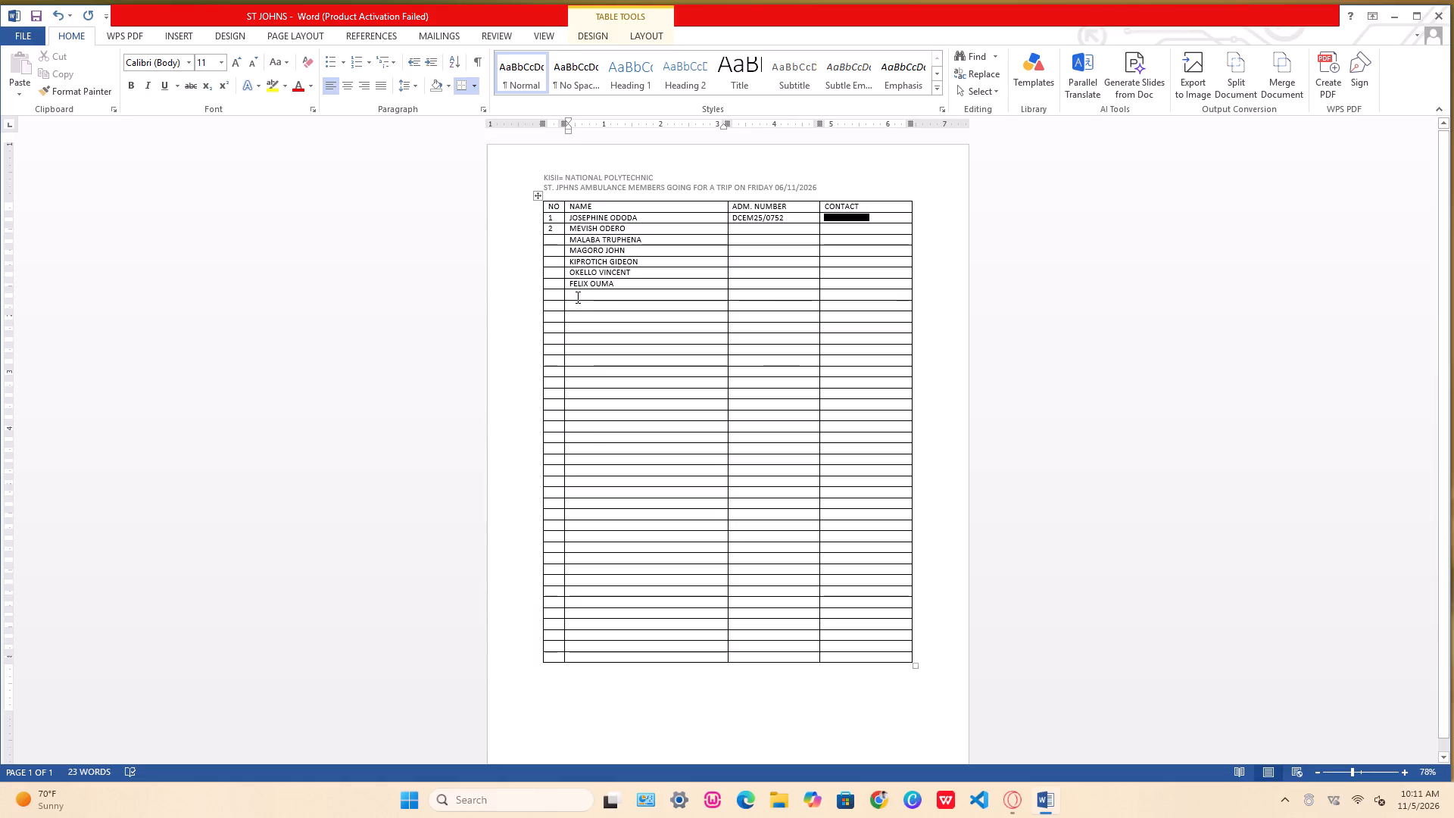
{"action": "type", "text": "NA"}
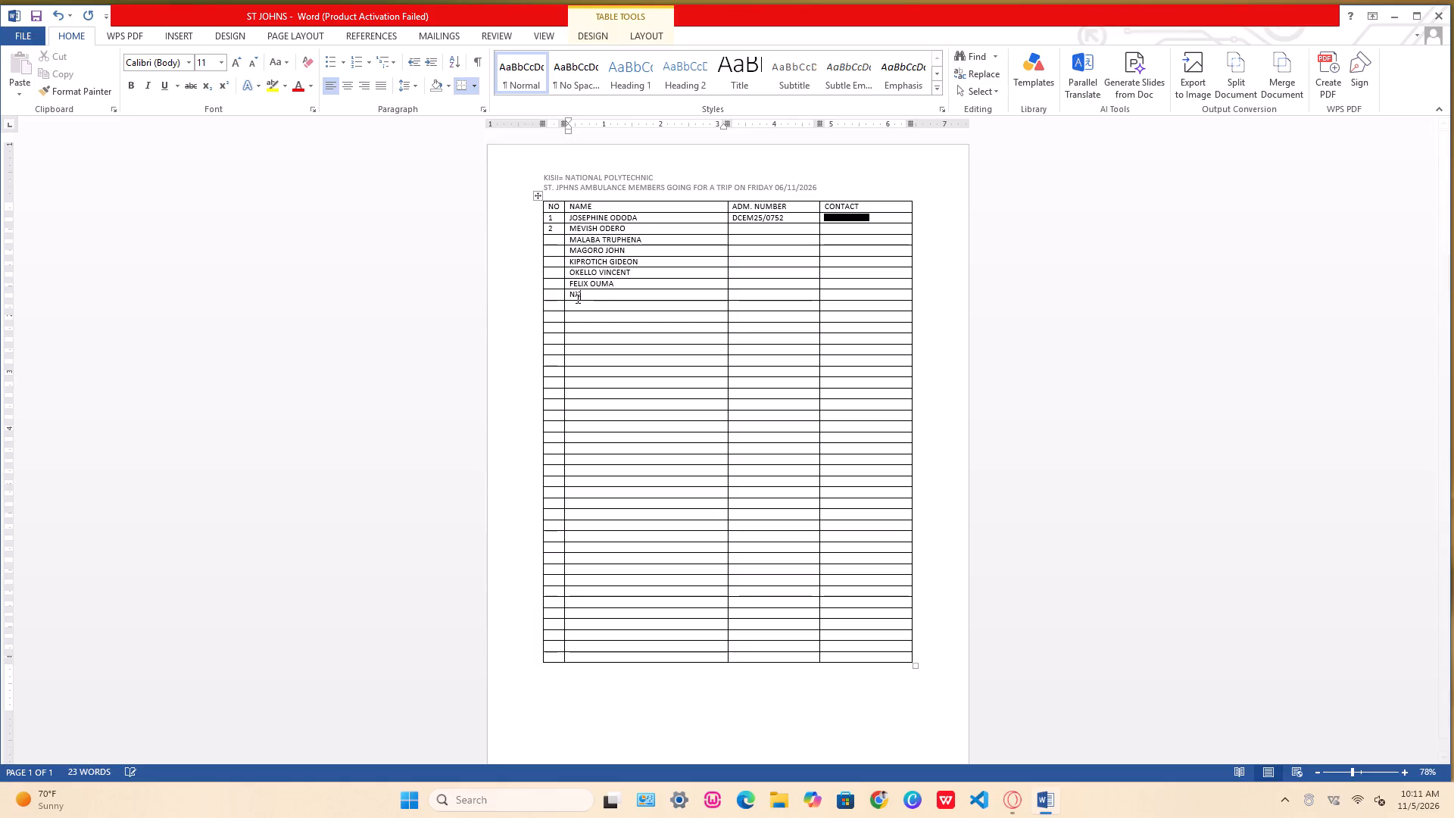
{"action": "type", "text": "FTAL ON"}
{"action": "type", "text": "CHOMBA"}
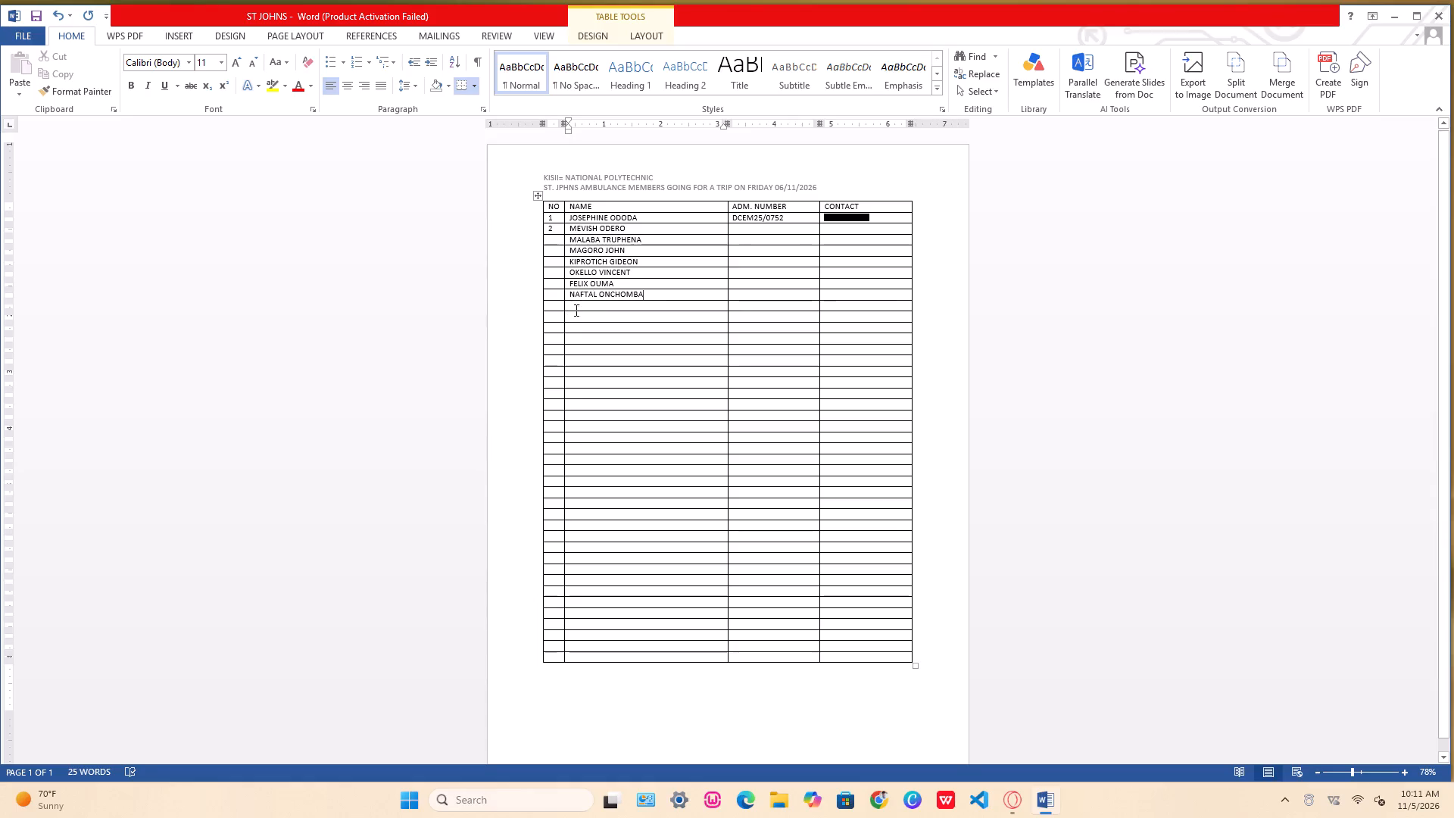
Enter the ninth member's full name in capital letters in the NAME cell below the eighth member.
{"action": "left_click", "coordinate": [575, 307]}
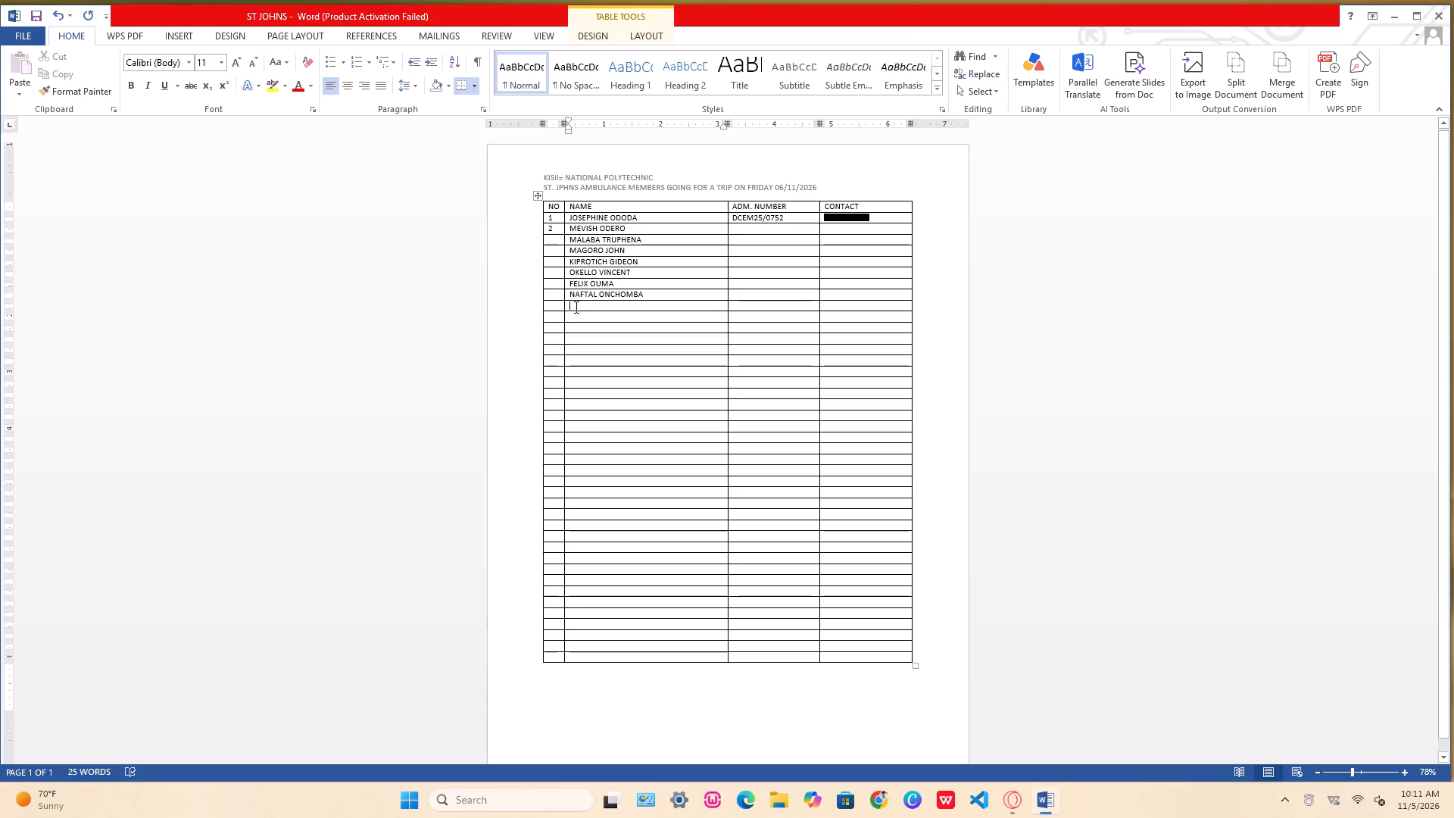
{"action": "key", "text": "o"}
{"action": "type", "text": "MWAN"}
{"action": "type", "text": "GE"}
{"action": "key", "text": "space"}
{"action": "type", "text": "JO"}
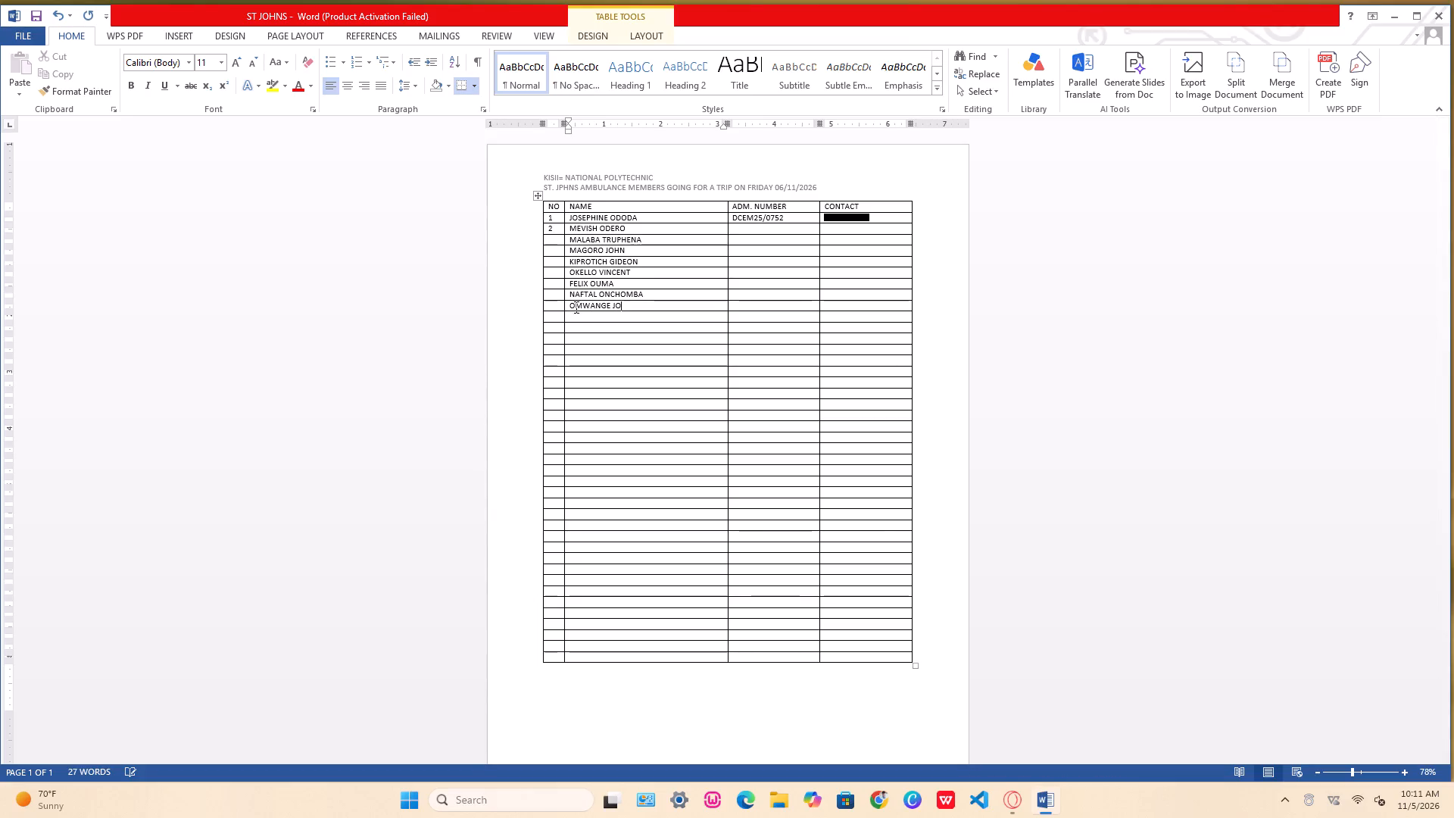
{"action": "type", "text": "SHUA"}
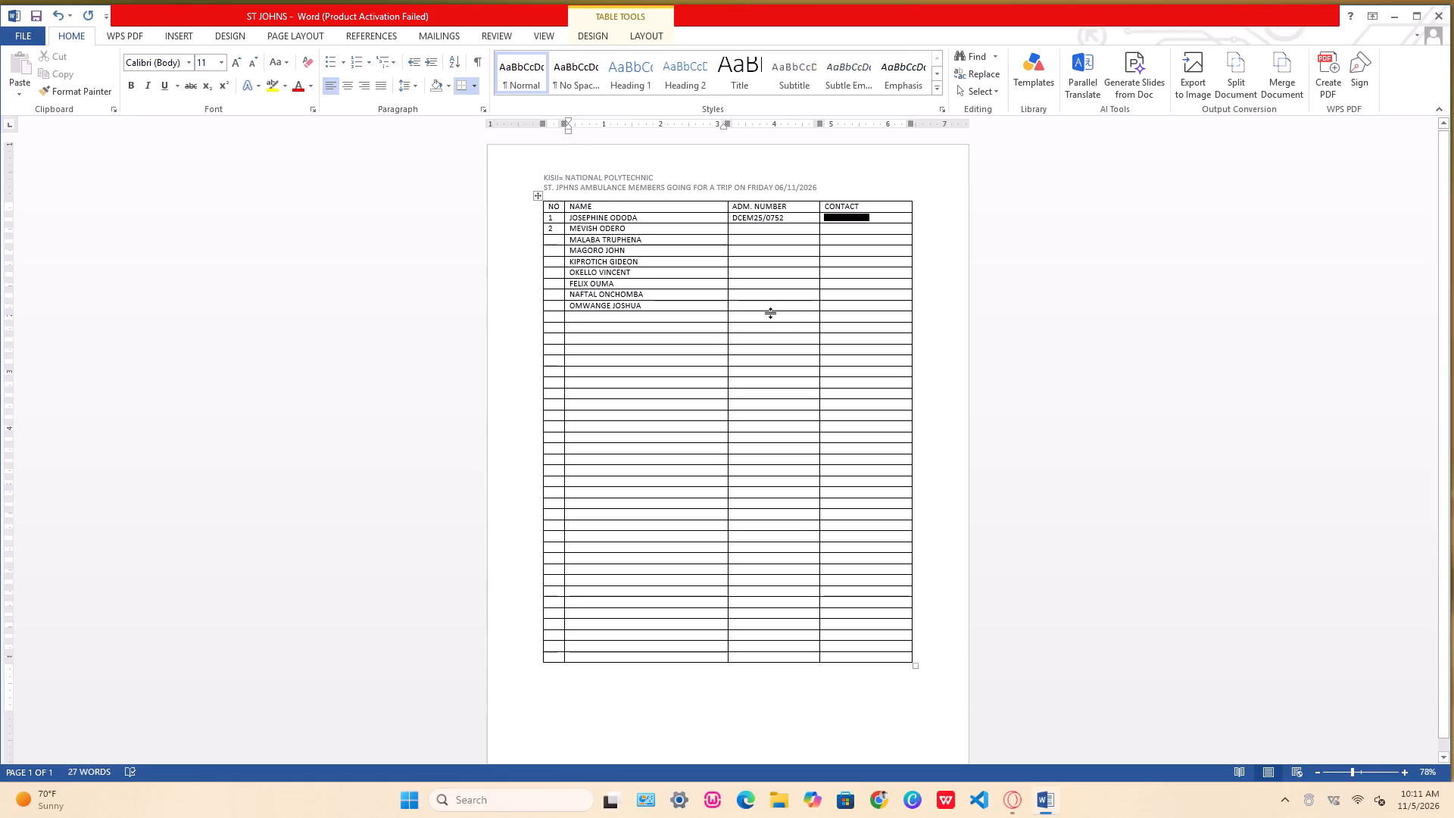
Enter the ninth member's admission number in the ADM. NUMBER cell of the same row.
{"action": "left_click", "coordinate": [763, 308]}
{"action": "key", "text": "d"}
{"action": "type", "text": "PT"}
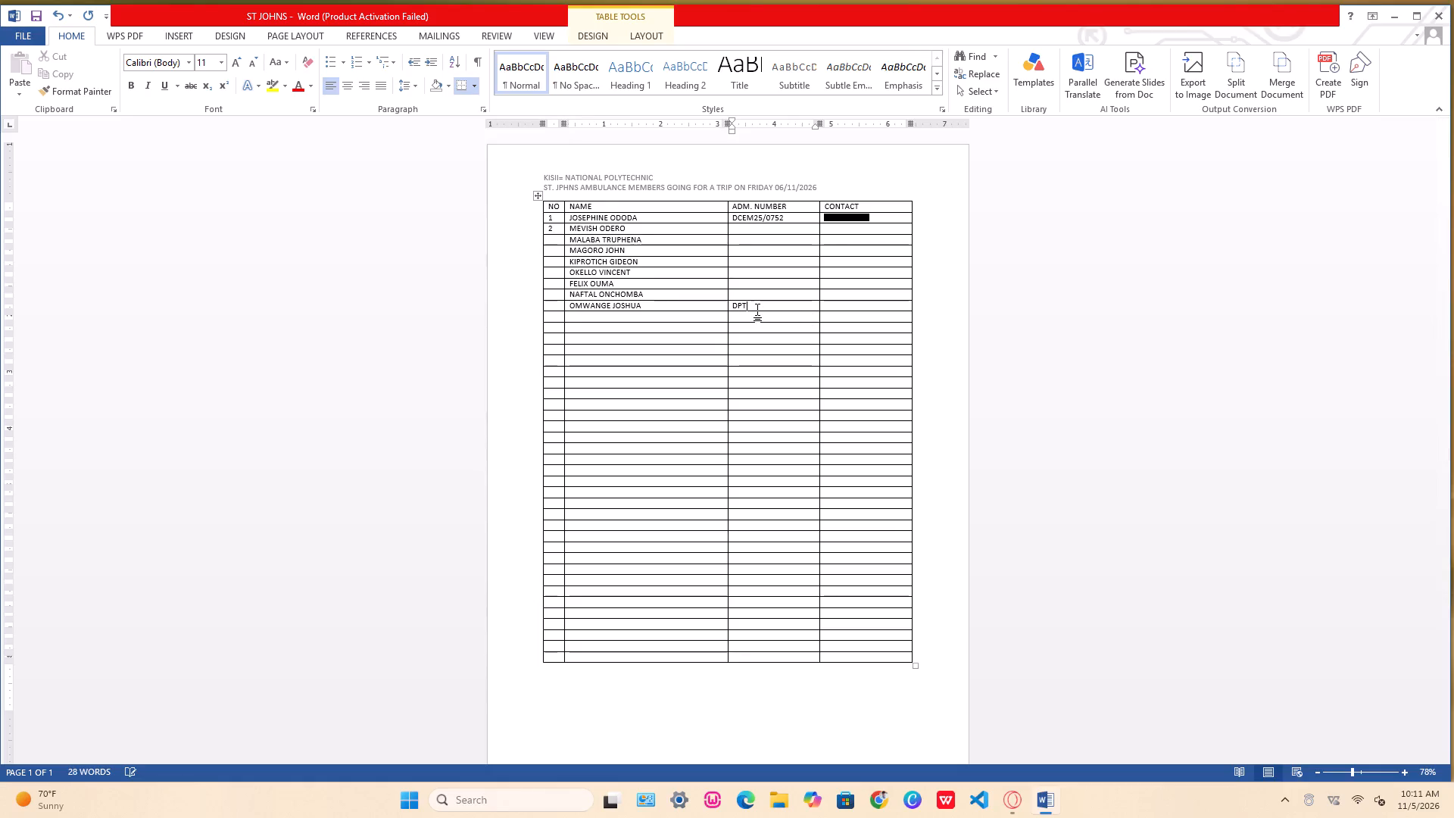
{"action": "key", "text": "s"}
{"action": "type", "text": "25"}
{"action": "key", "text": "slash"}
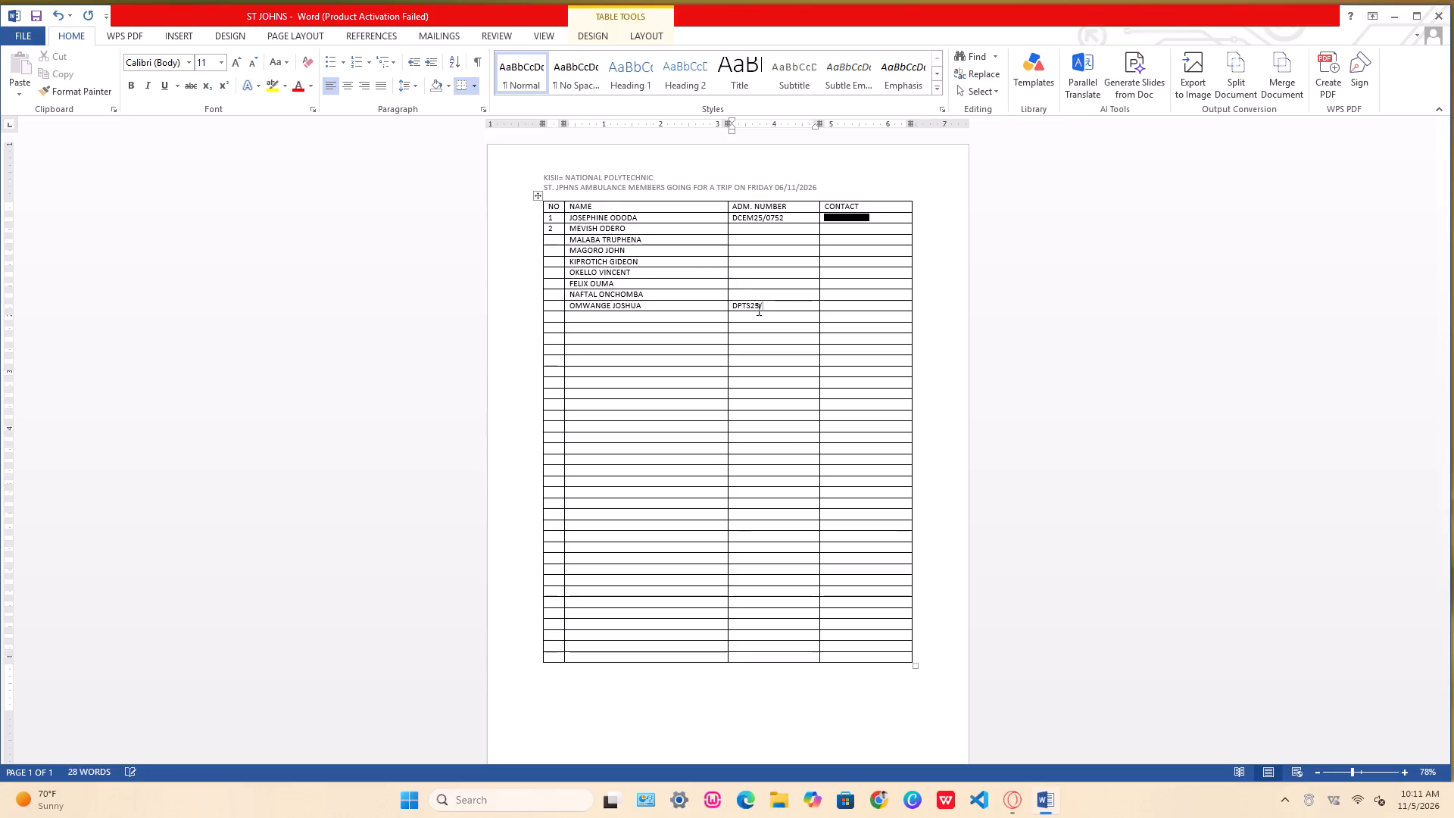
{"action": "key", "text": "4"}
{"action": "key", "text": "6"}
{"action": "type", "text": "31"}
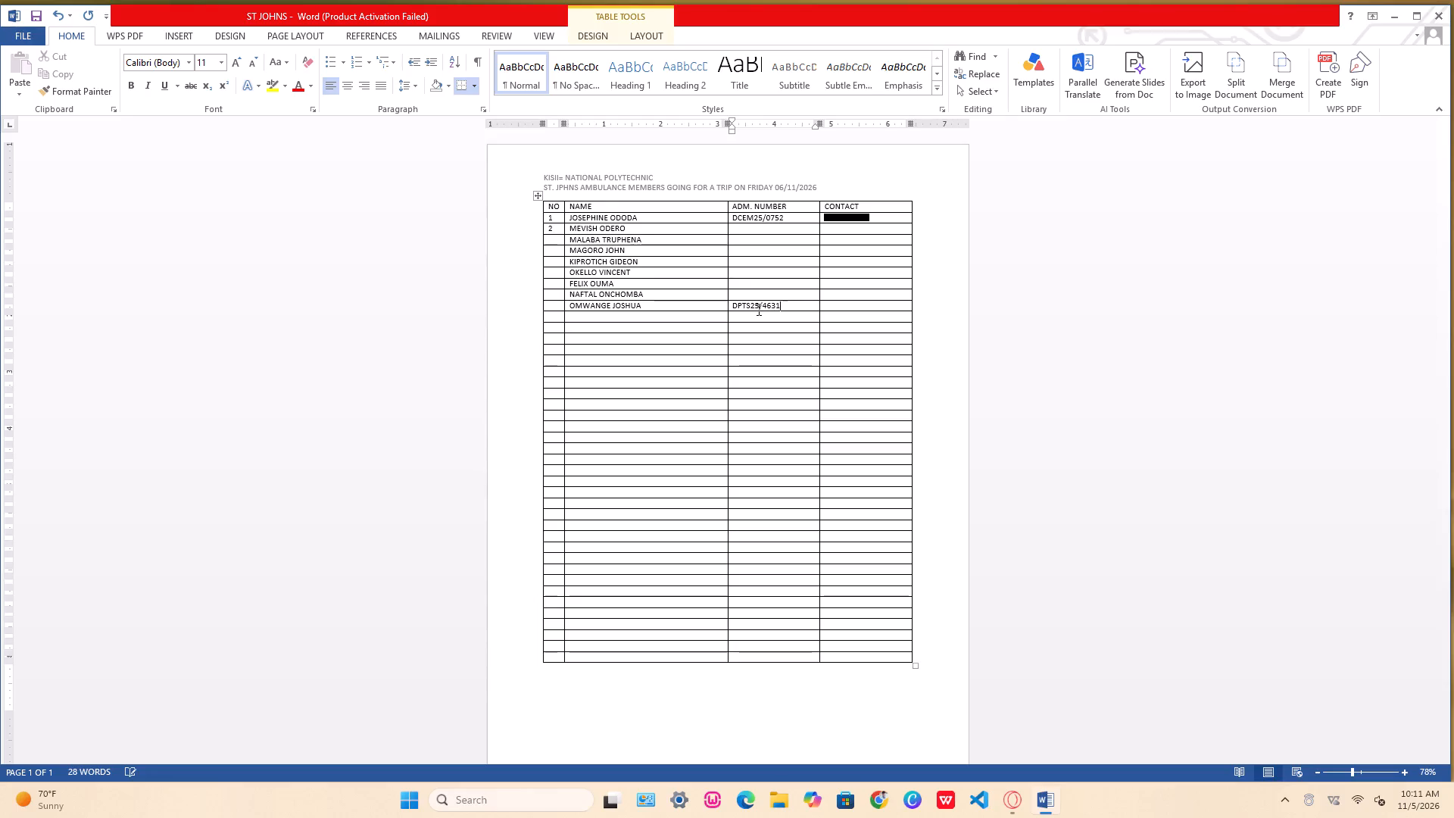
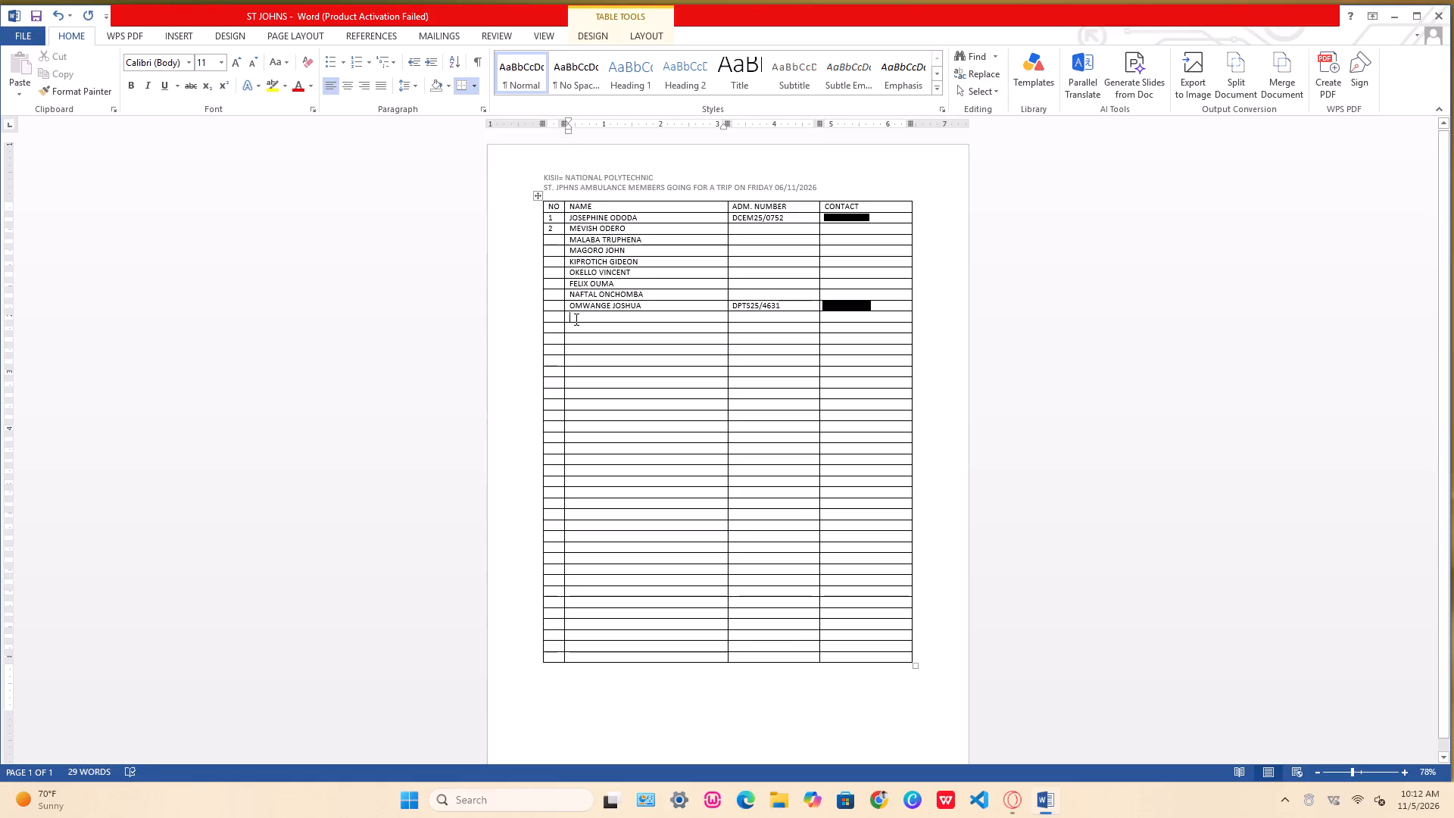
Enter the tenth and eleventh members' full names in capital letters in the two NAME cells below the ninth member.
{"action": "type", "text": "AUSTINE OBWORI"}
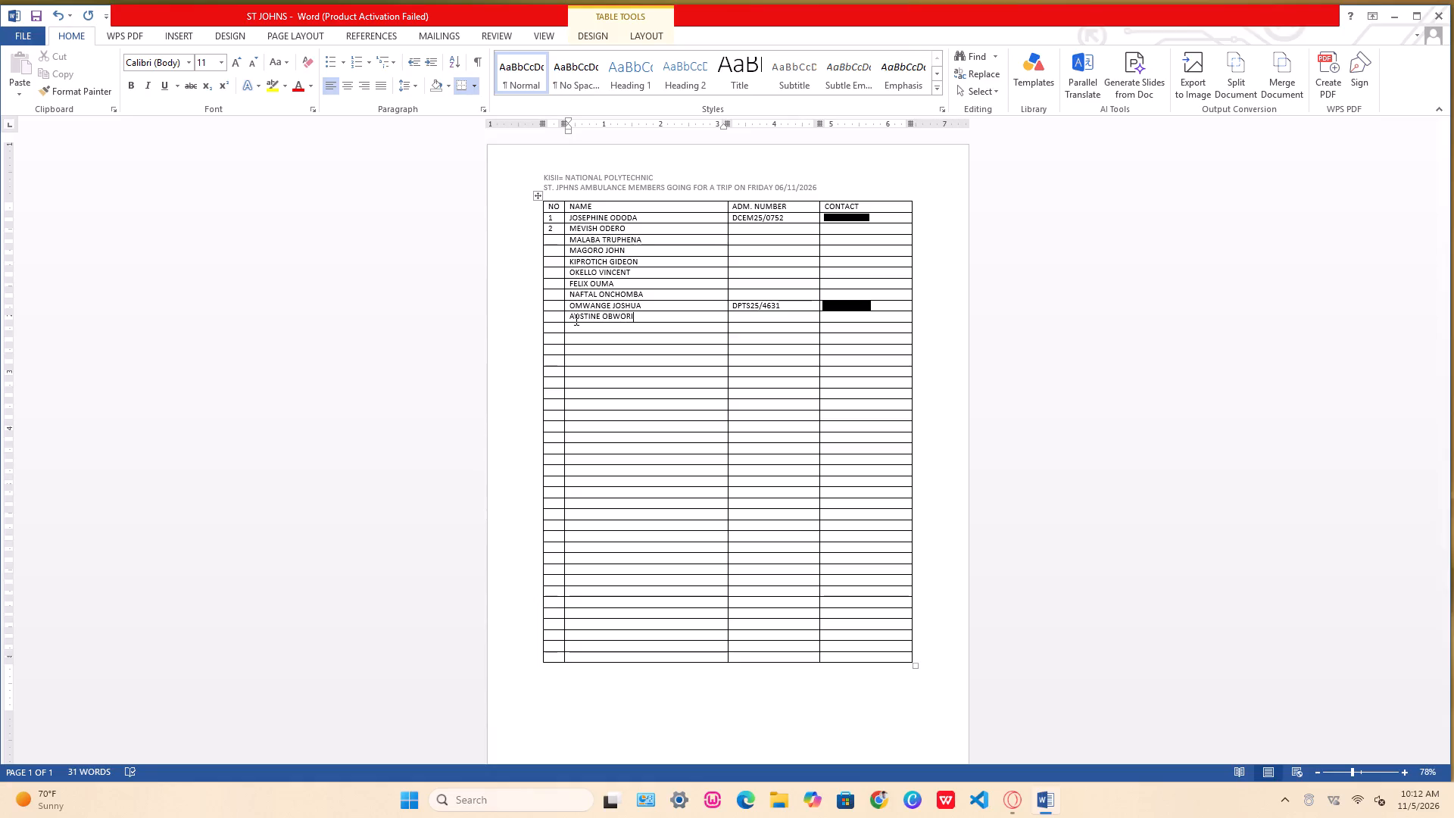
{"action": "left_click", "coordinate": [575, 330]}
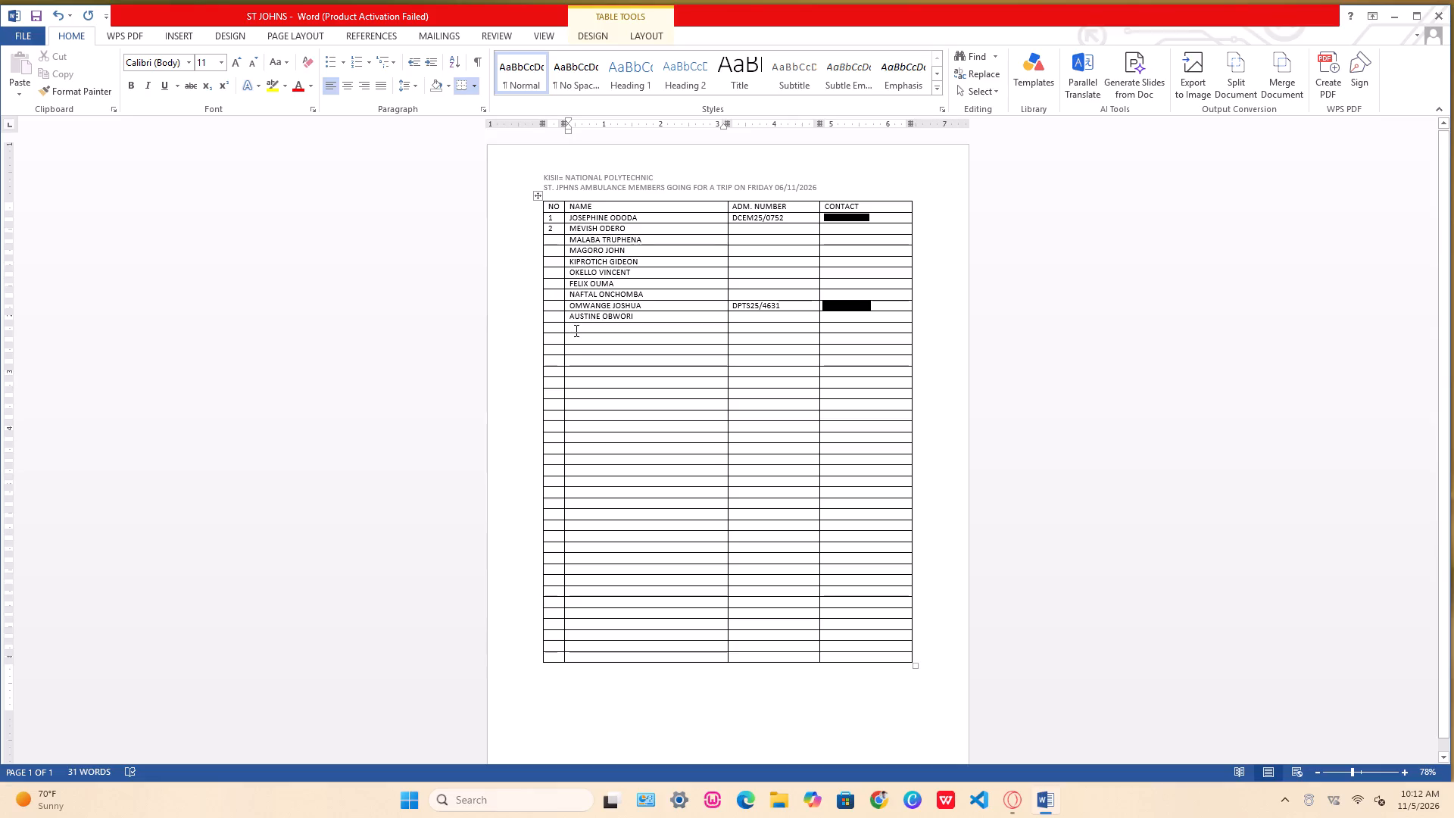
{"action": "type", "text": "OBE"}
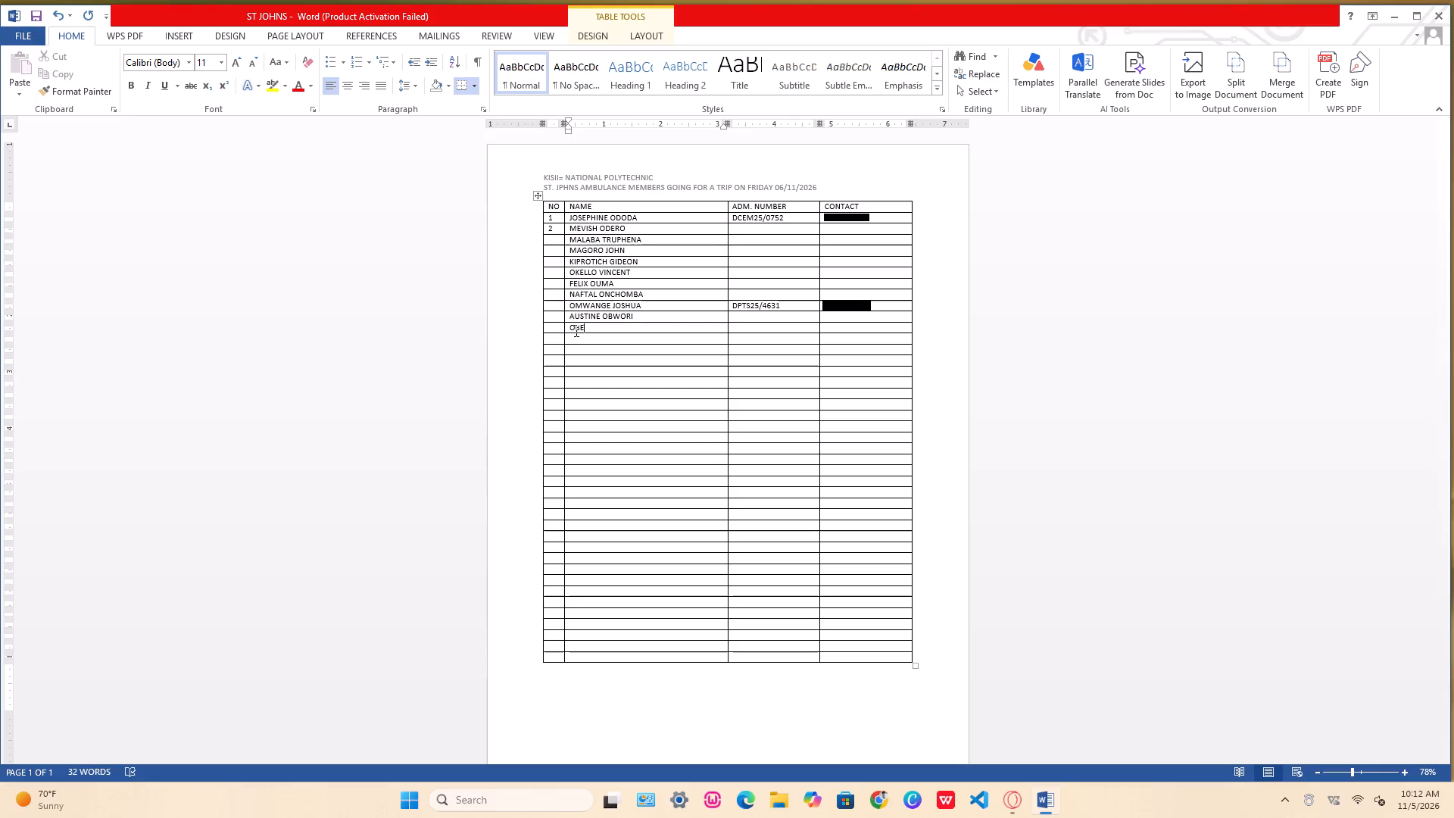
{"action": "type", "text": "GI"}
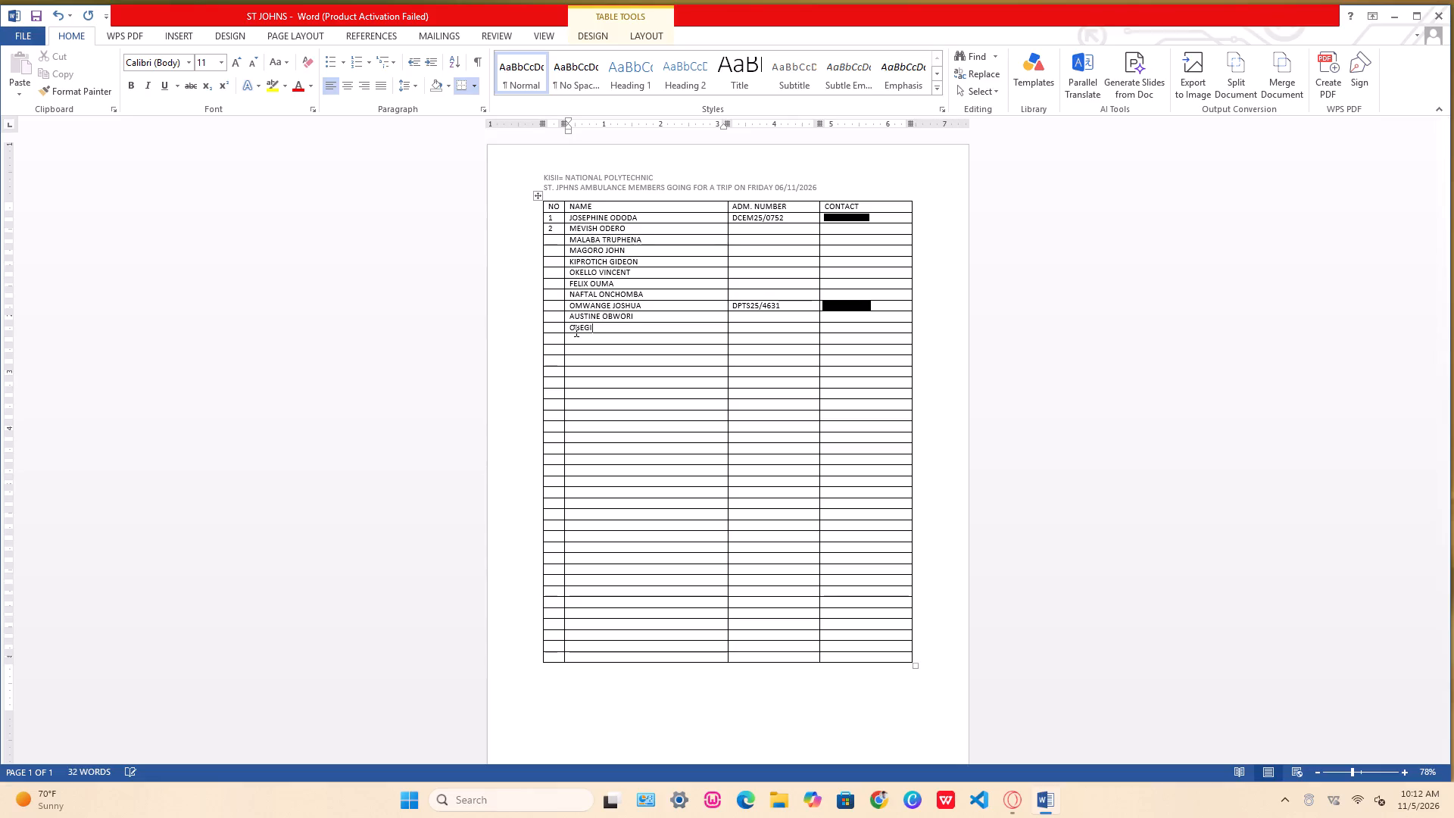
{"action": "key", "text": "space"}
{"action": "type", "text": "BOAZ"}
Enter the twelfth and thirteenth members' full names in capital letters in the two NAME cells below the eleventh member.
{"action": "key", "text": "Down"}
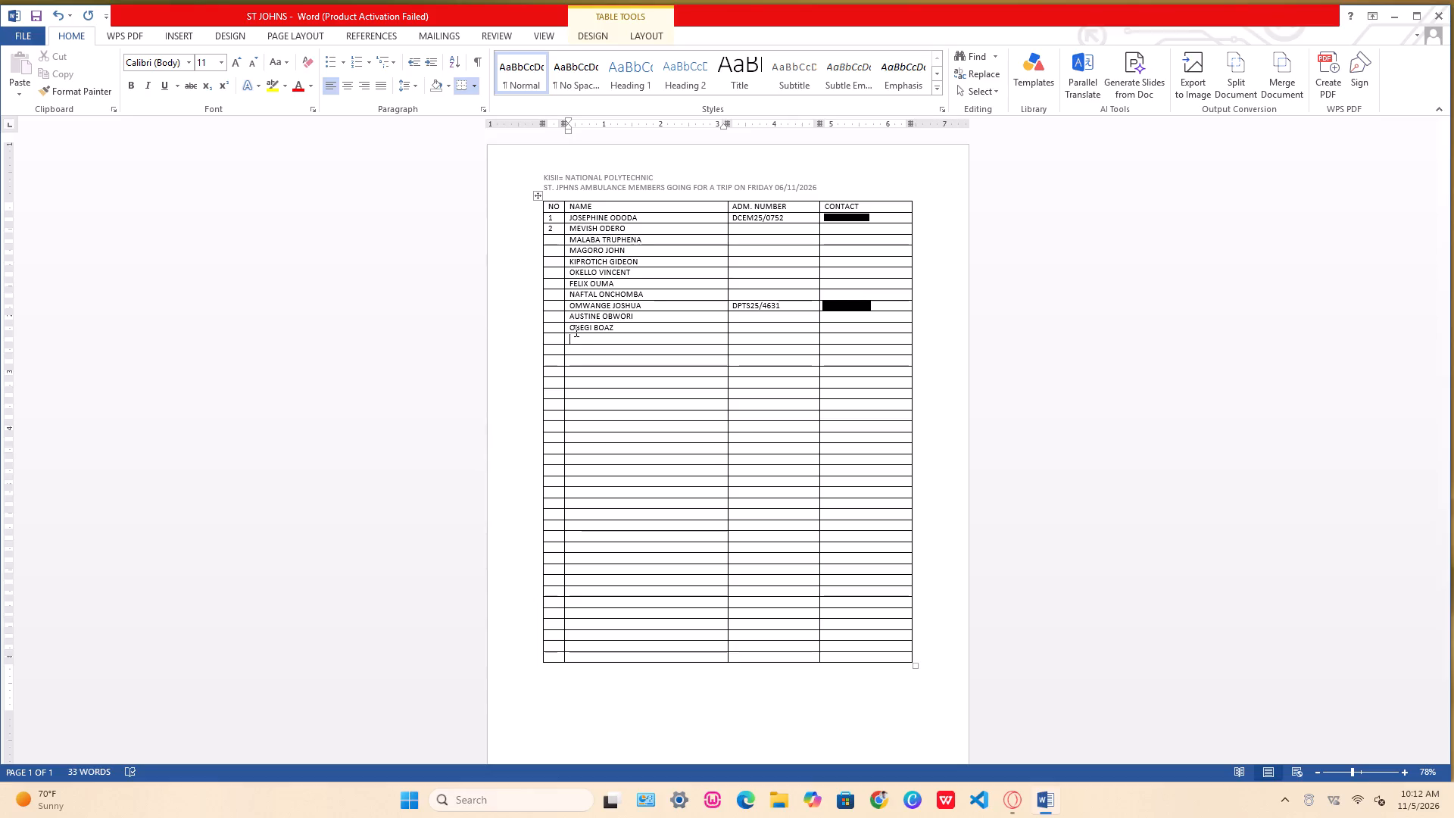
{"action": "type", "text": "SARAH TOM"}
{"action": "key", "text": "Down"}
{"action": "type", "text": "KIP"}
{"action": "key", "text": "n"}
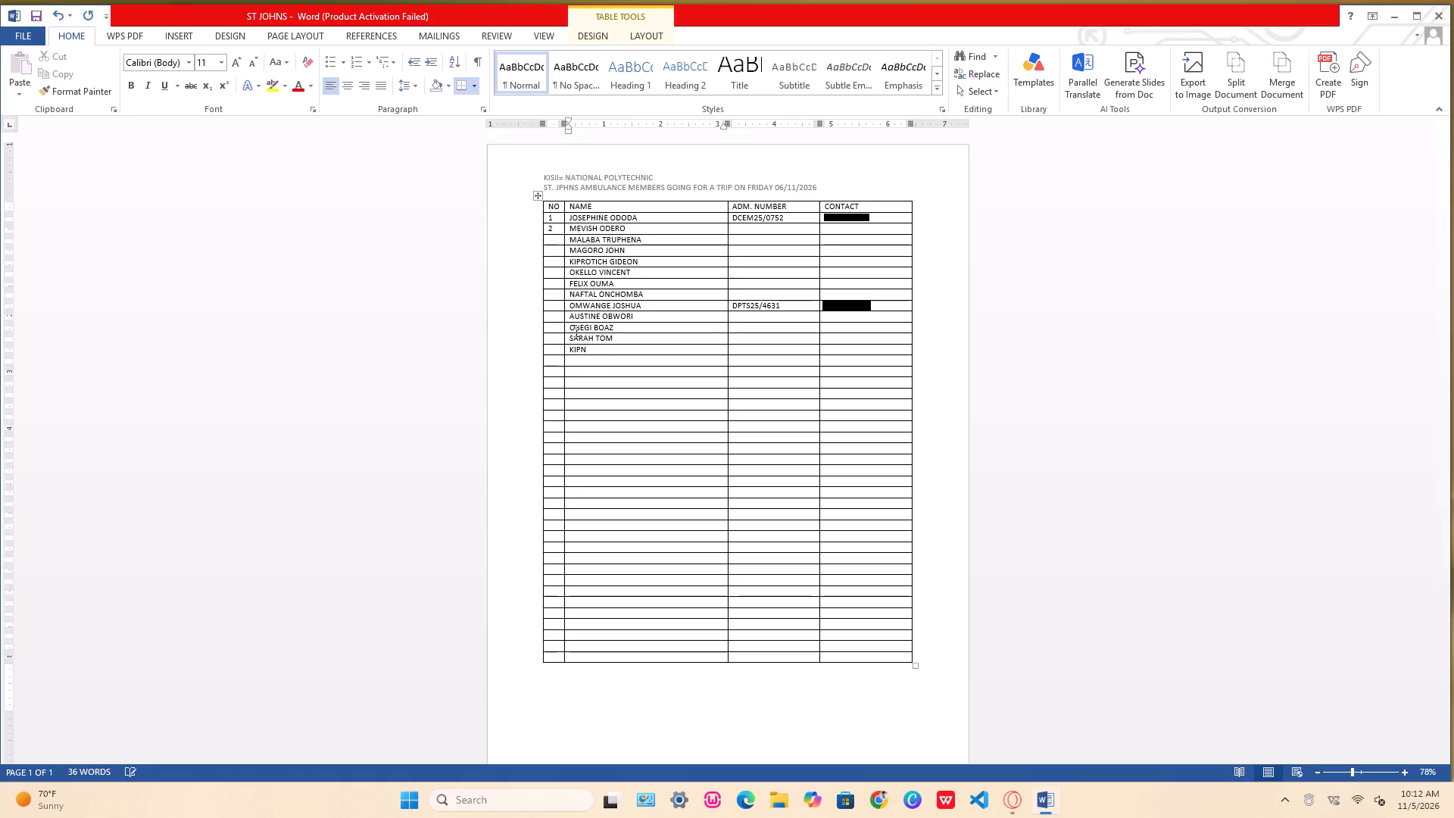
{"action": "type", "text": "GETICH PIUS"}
Enter the fourteenth and fifteenth members' full names in capital letters in the two NAME cells below the thirteenth member.
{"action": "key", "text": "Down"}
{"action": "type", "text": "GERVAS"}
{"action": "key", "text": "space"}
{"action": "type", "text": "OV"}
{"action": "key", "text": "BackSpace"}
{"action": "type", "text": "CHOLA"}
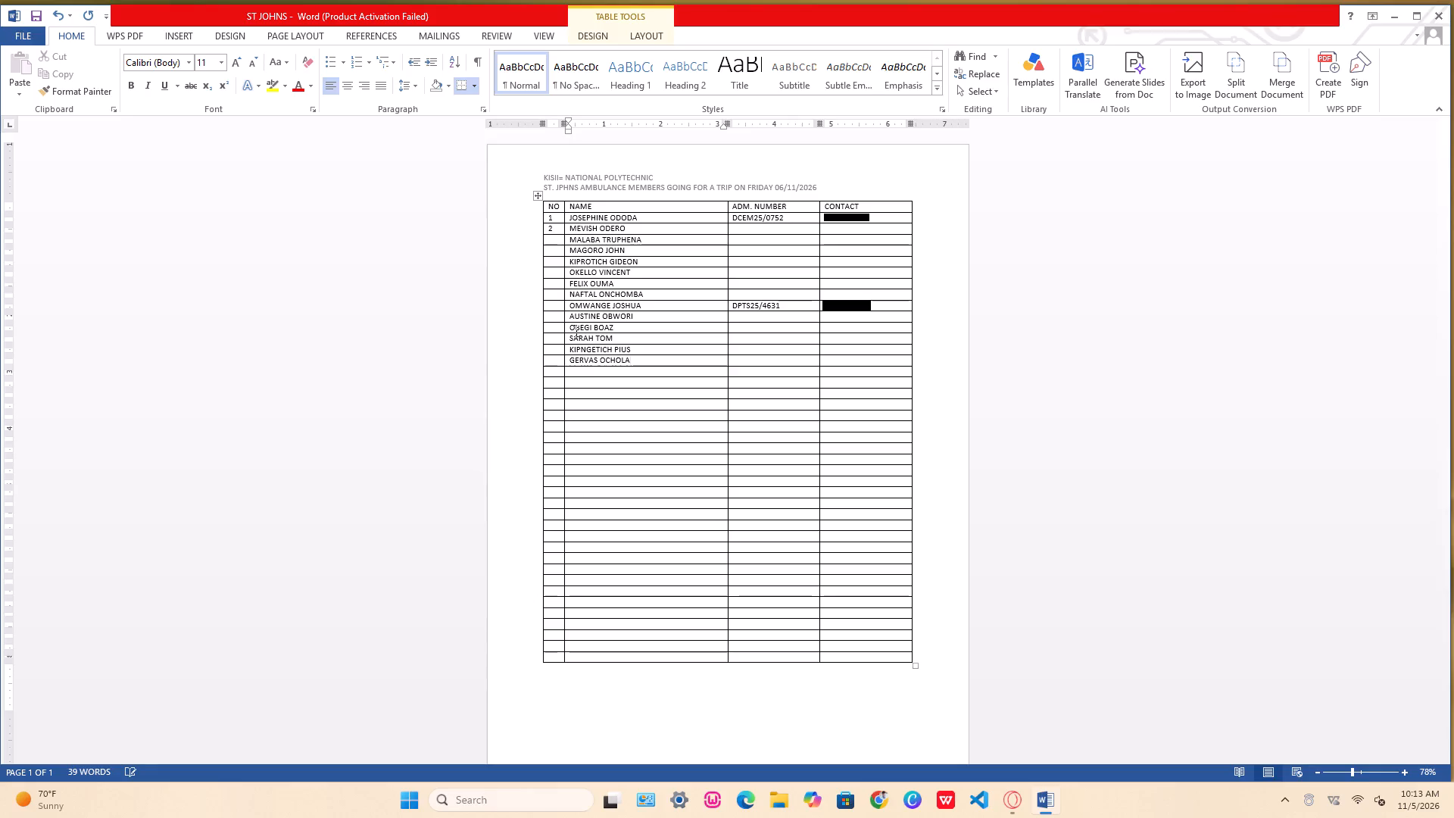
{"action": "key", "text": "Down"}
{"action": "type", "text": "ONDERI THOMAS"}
Enter the sixteenth and seventeenth members' full names in capital letters in the two NAME cells below the fifteenth member.
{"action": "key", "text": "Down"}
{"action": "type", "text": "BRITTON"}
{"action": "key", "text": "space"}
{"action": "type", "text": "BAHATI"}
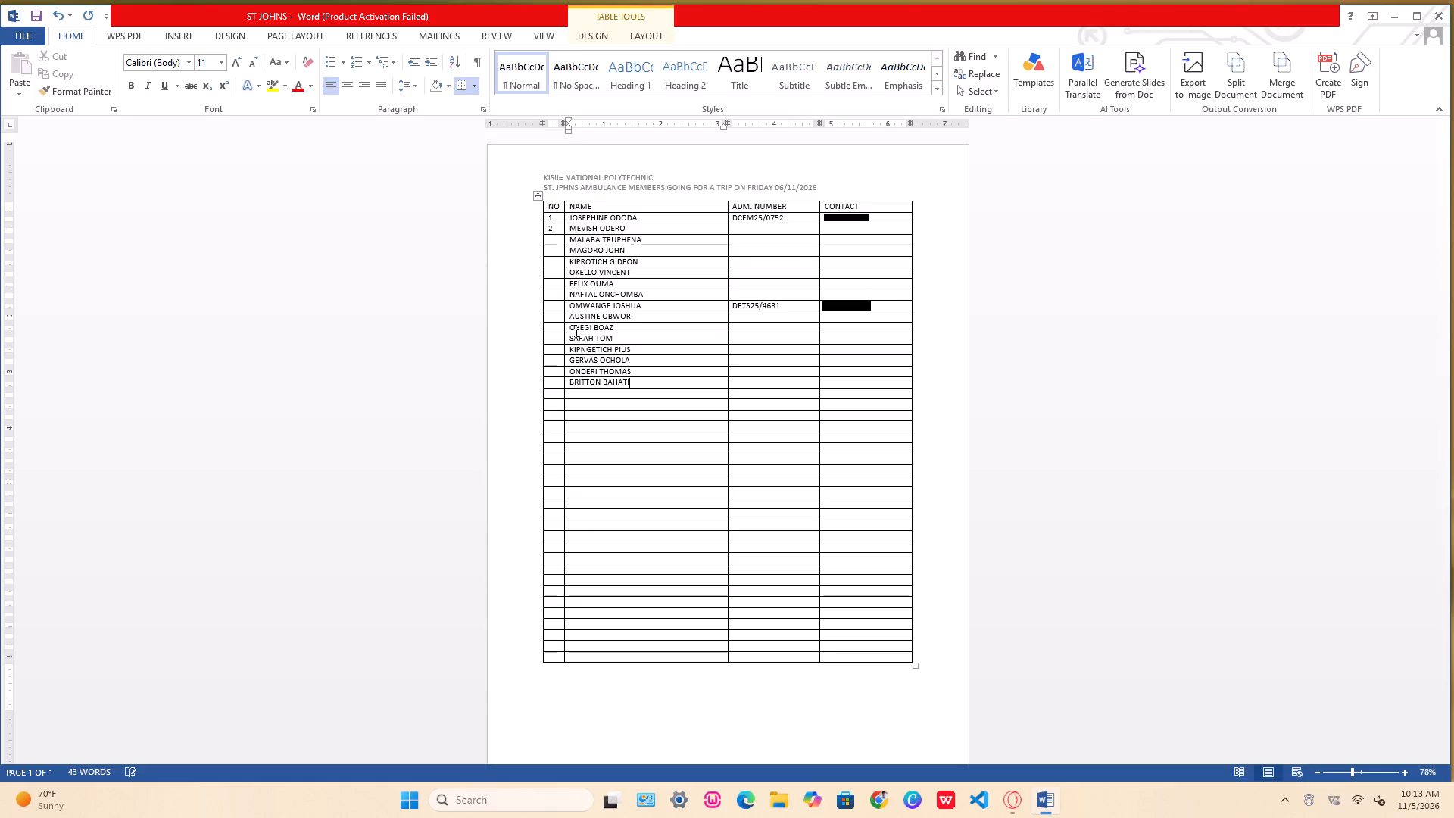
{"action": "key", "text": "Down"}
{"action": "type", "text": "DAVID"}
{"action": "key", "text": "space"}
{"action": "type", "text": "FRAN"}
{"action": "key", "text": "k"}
Enter the eighteenth member's full name in capital letters in the NAME cell below the seventeenth member.
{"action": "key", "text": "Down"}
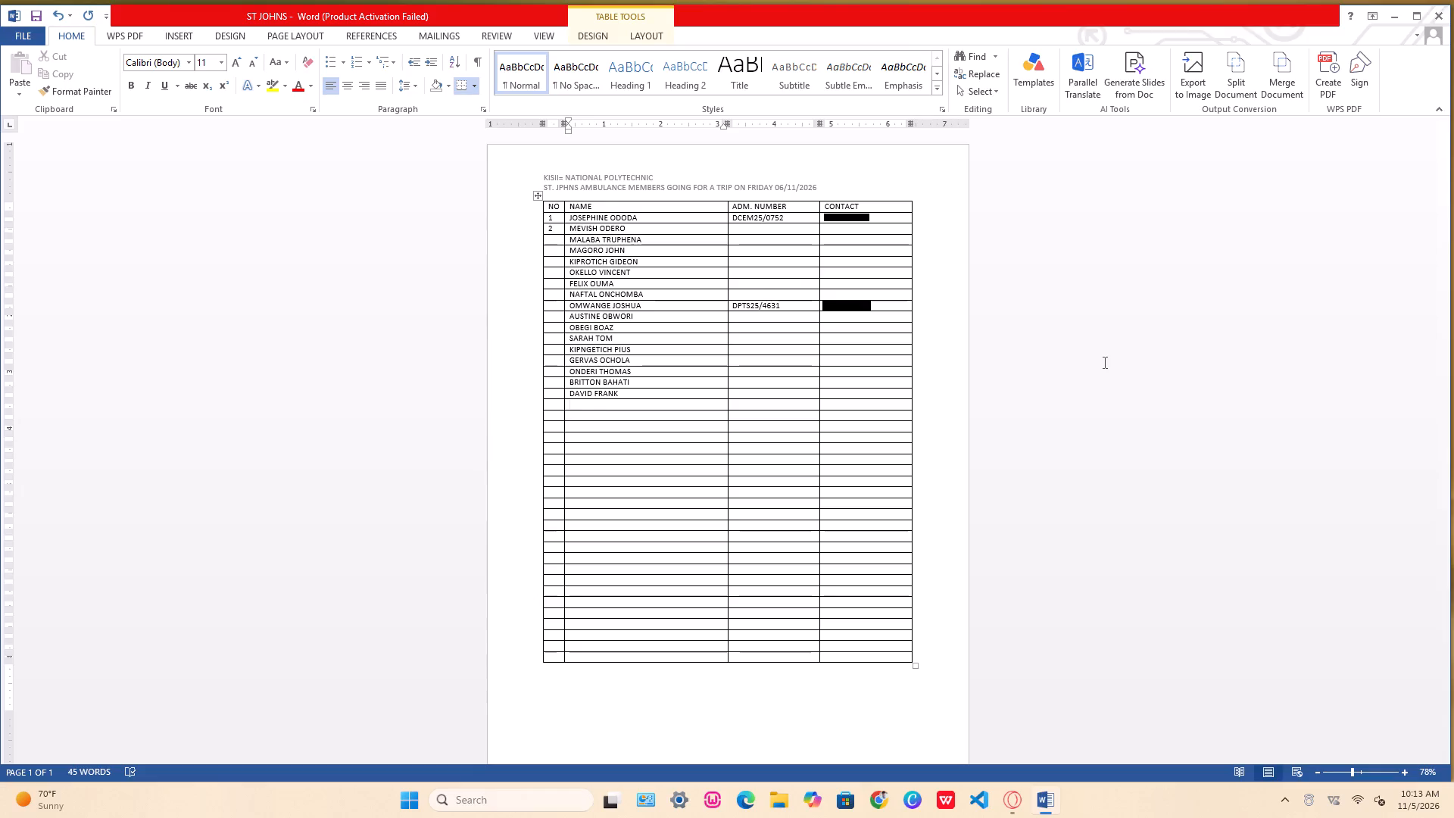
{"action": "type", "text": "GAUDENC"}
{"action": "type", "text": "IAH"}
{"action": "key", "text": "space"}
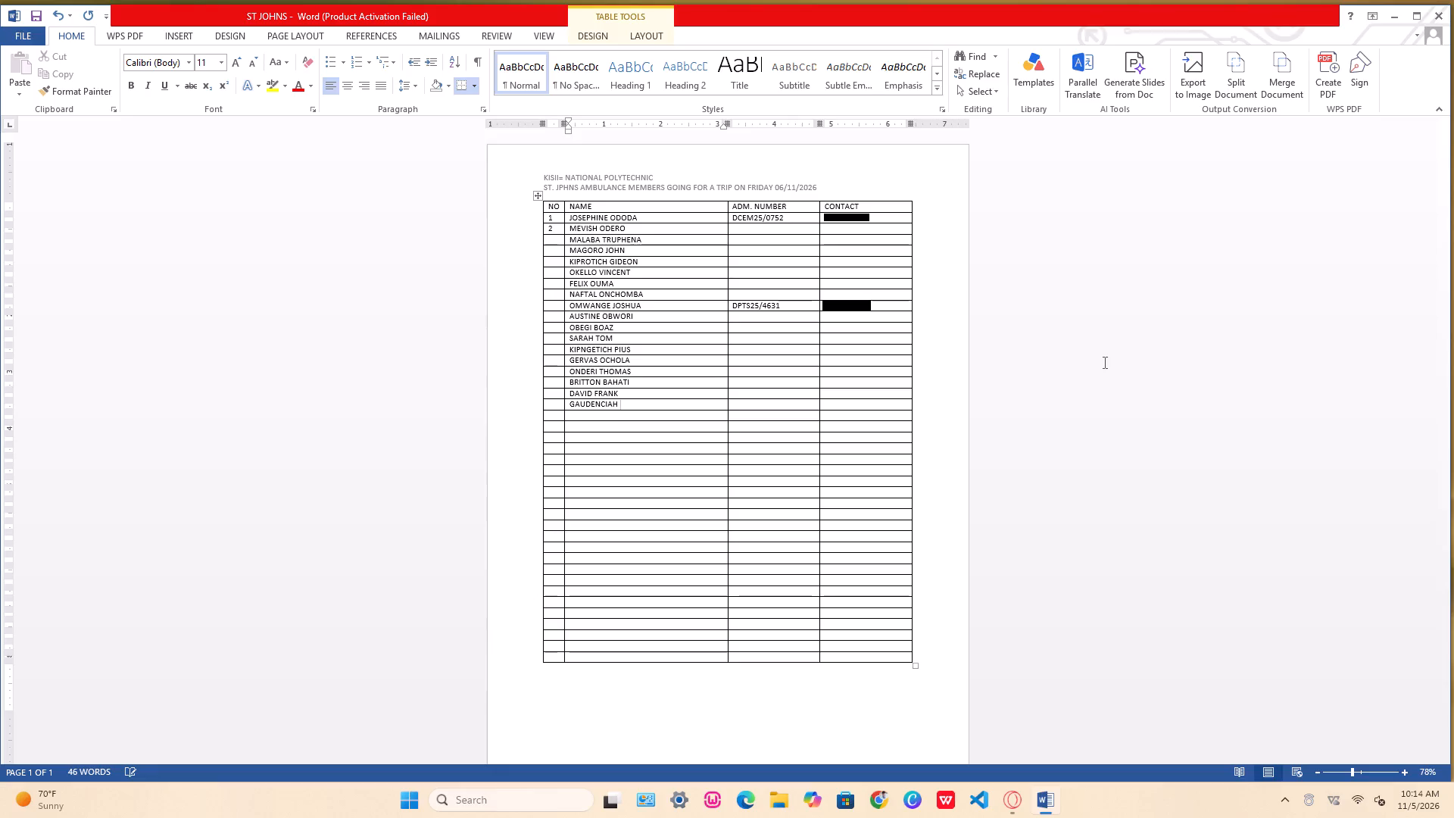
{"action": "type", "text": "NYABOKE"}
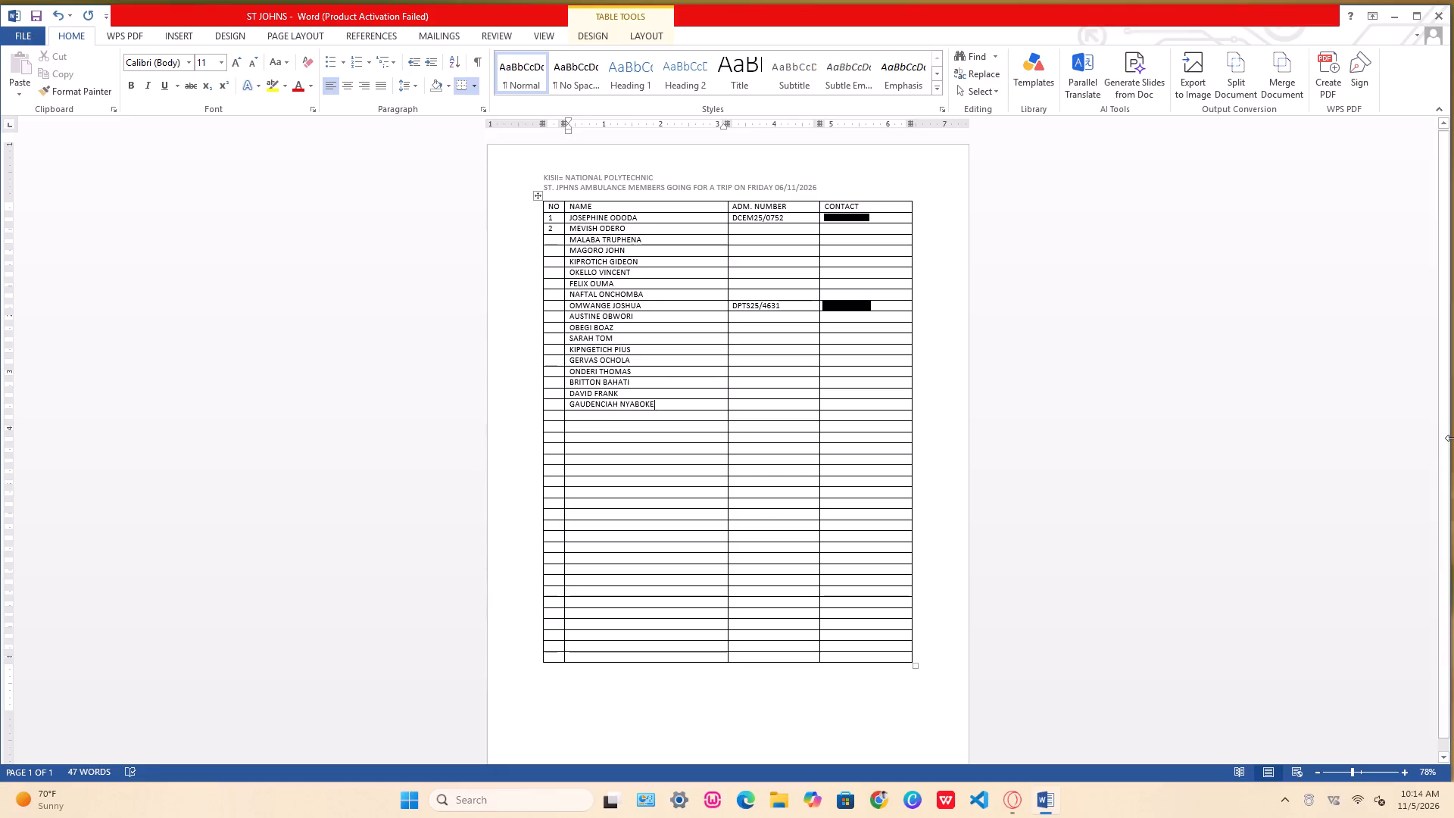
Enter the eighteenth member's admission number in the ADM. NUMBER cell of the same row.
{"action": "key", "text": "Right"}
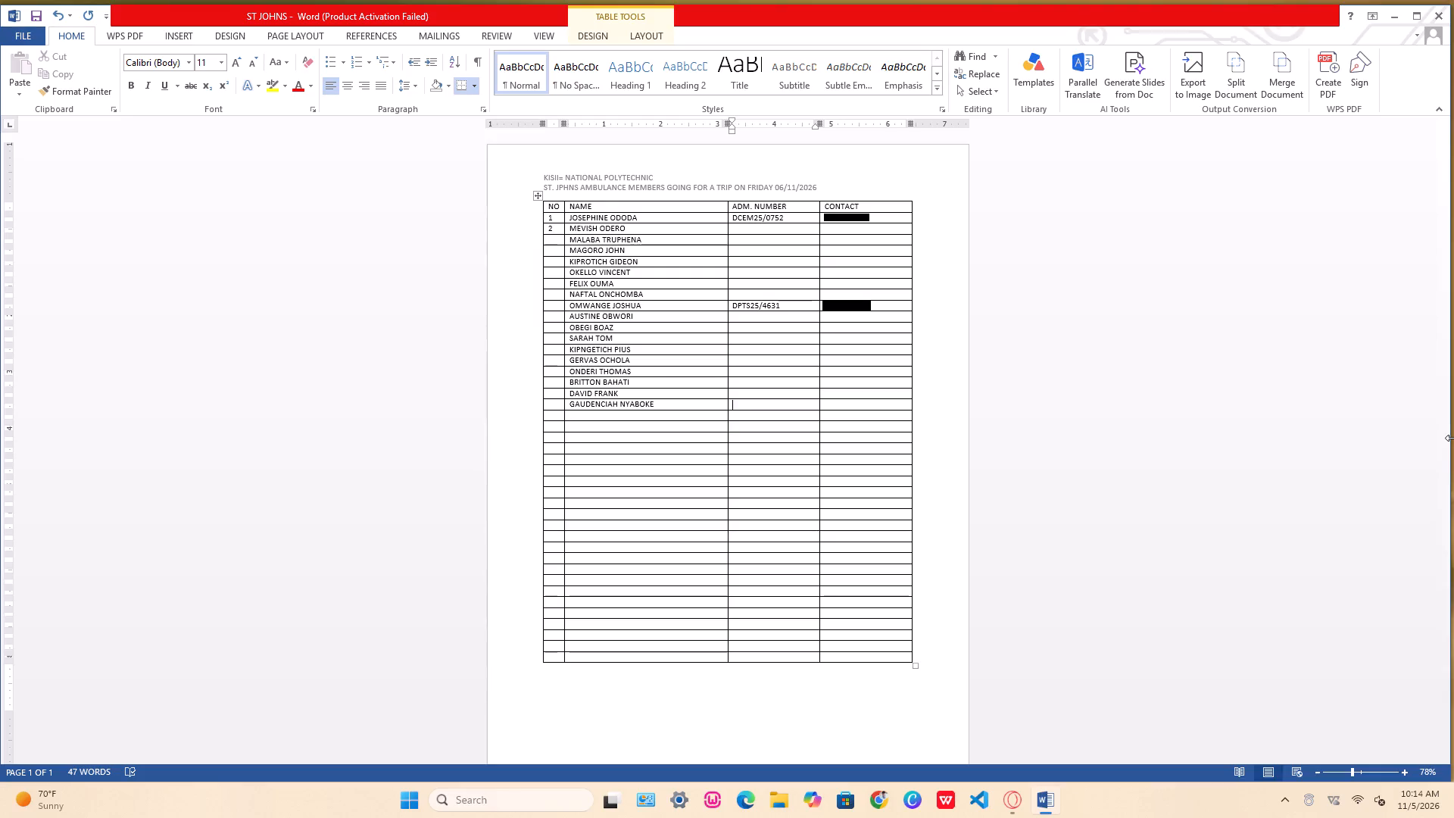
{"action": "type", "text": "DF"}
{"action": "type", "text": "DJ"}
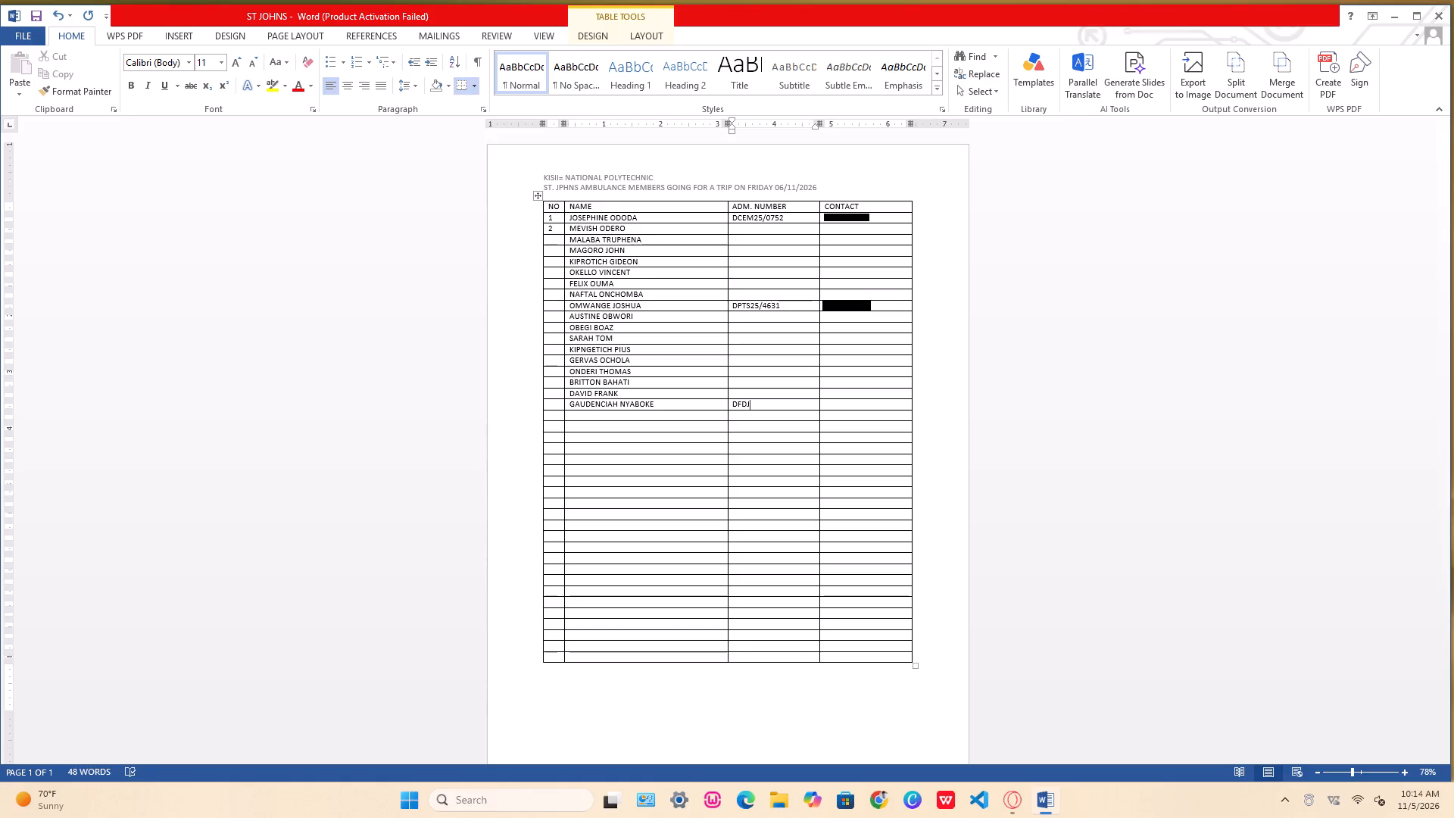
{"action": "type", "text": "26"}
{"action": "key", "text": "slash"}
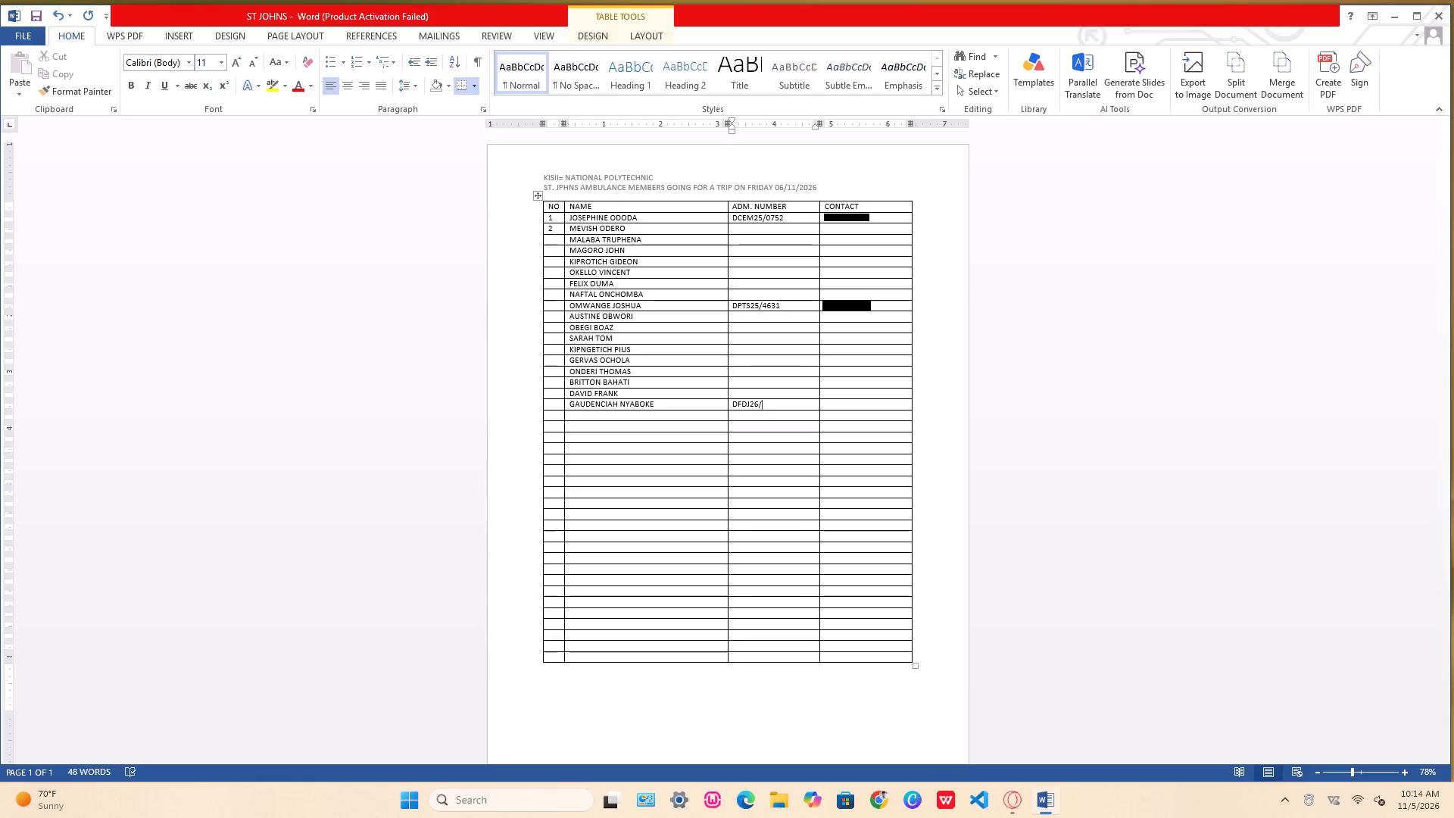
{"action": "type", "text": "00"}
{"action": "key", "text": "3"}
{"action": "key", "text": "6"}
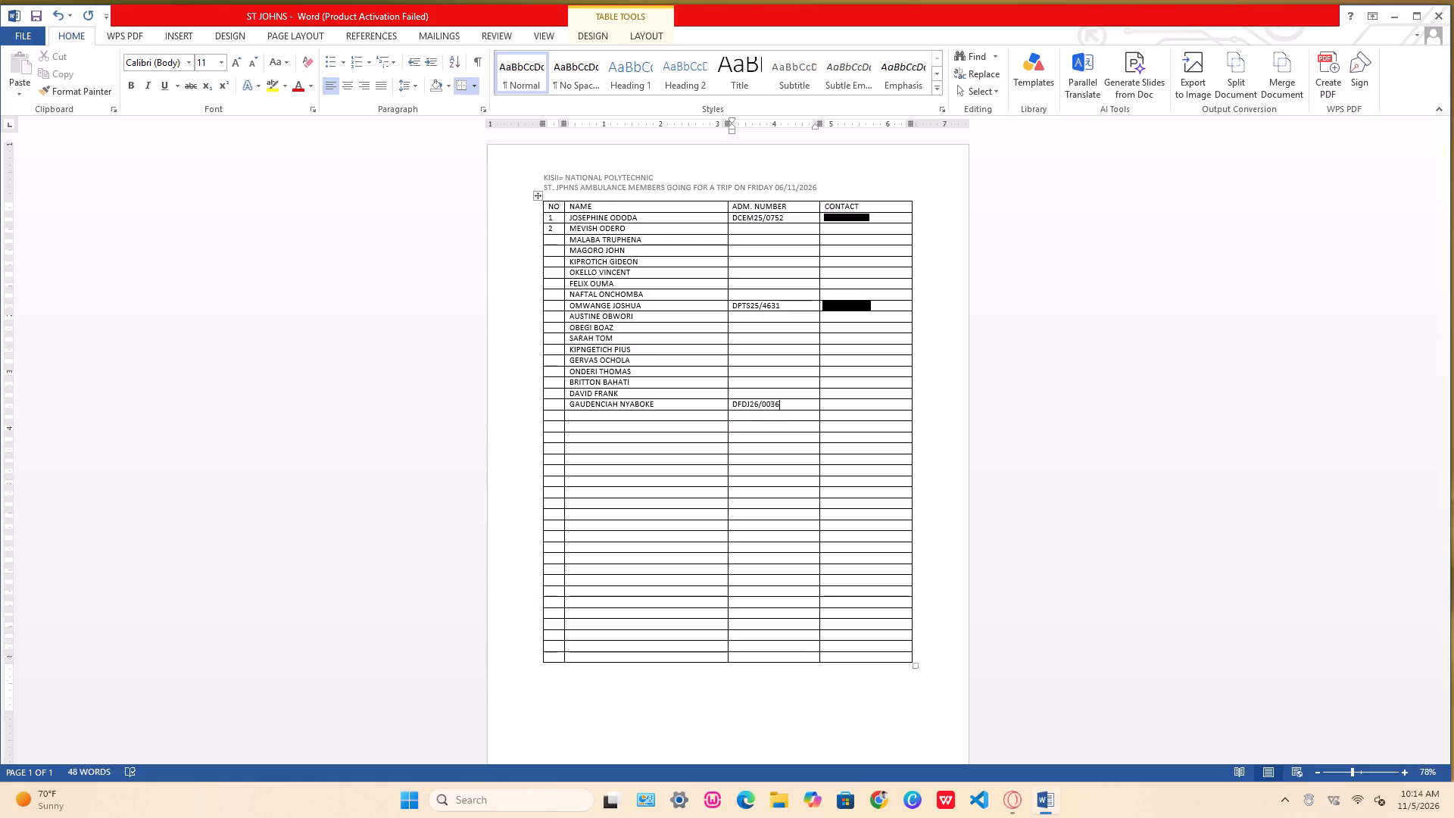
Enter the eighteenth member's phone number in the CONTACT cell of the same row.
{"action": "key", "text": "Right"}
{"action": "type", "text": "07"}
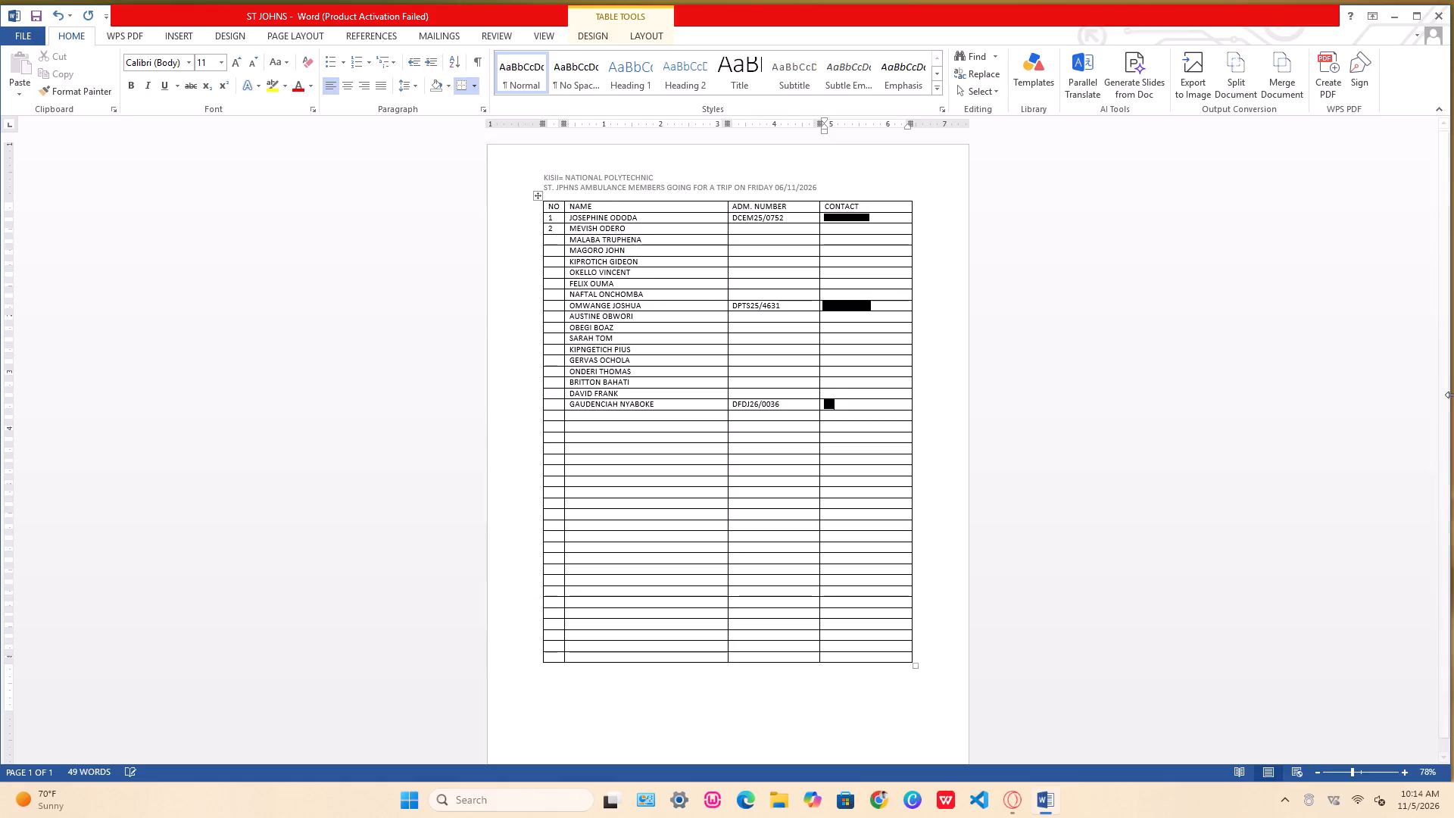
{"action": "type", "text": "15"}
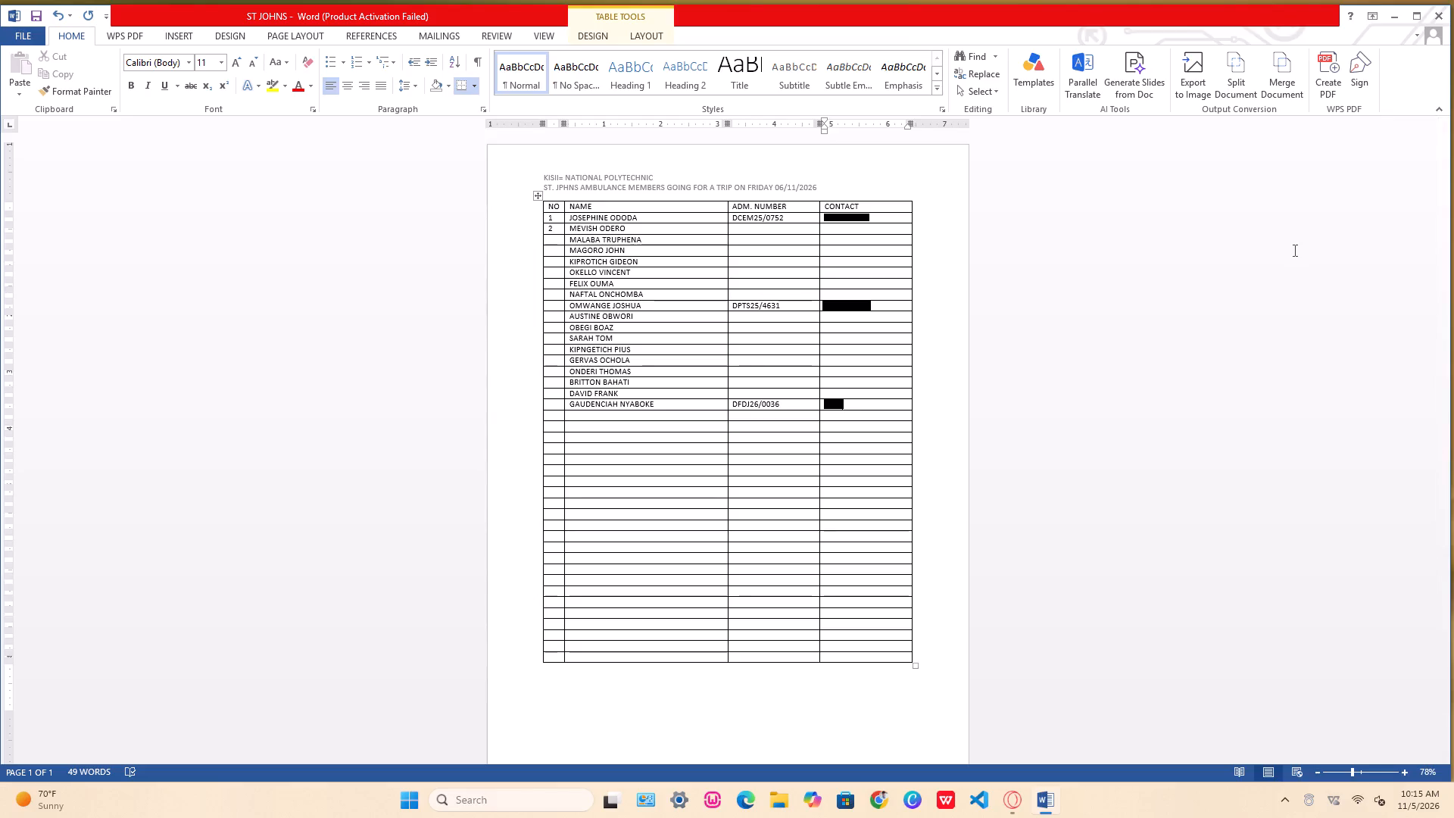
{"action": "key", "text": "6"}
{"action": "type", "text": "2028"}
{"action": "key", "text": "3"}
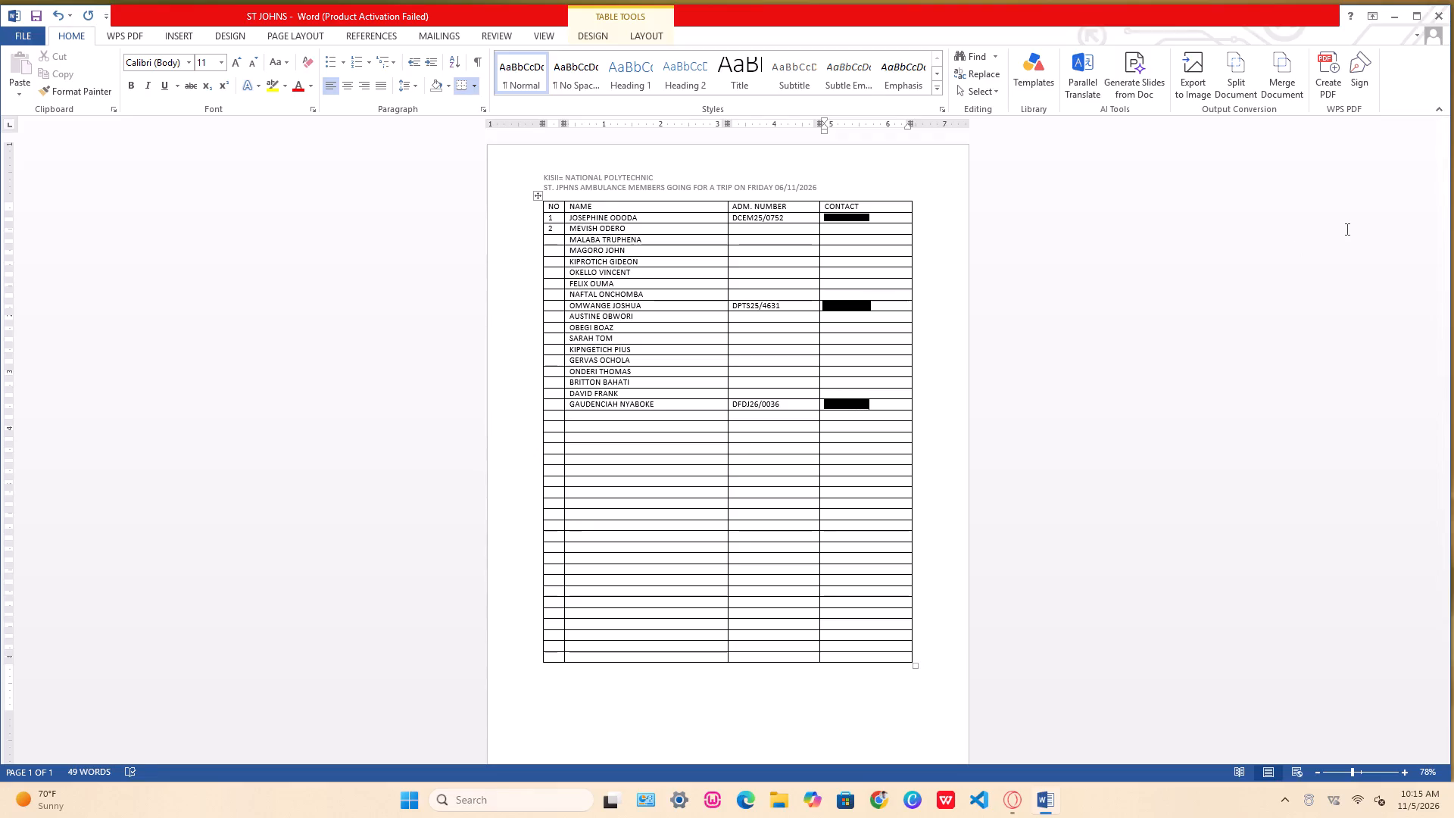
Enter the nineteenth member's full name in capital letters in the NAME cell below the eighteenth member.
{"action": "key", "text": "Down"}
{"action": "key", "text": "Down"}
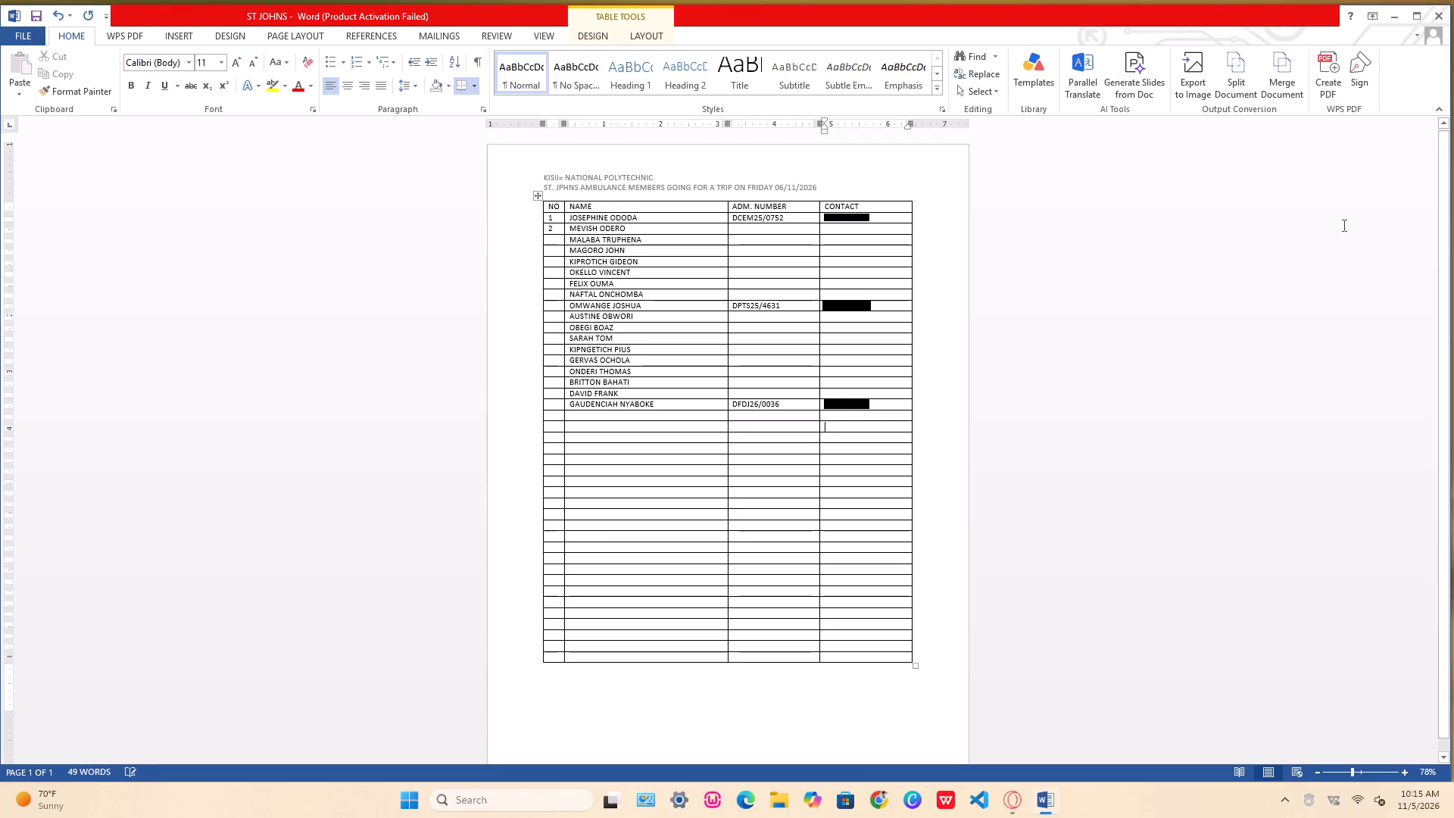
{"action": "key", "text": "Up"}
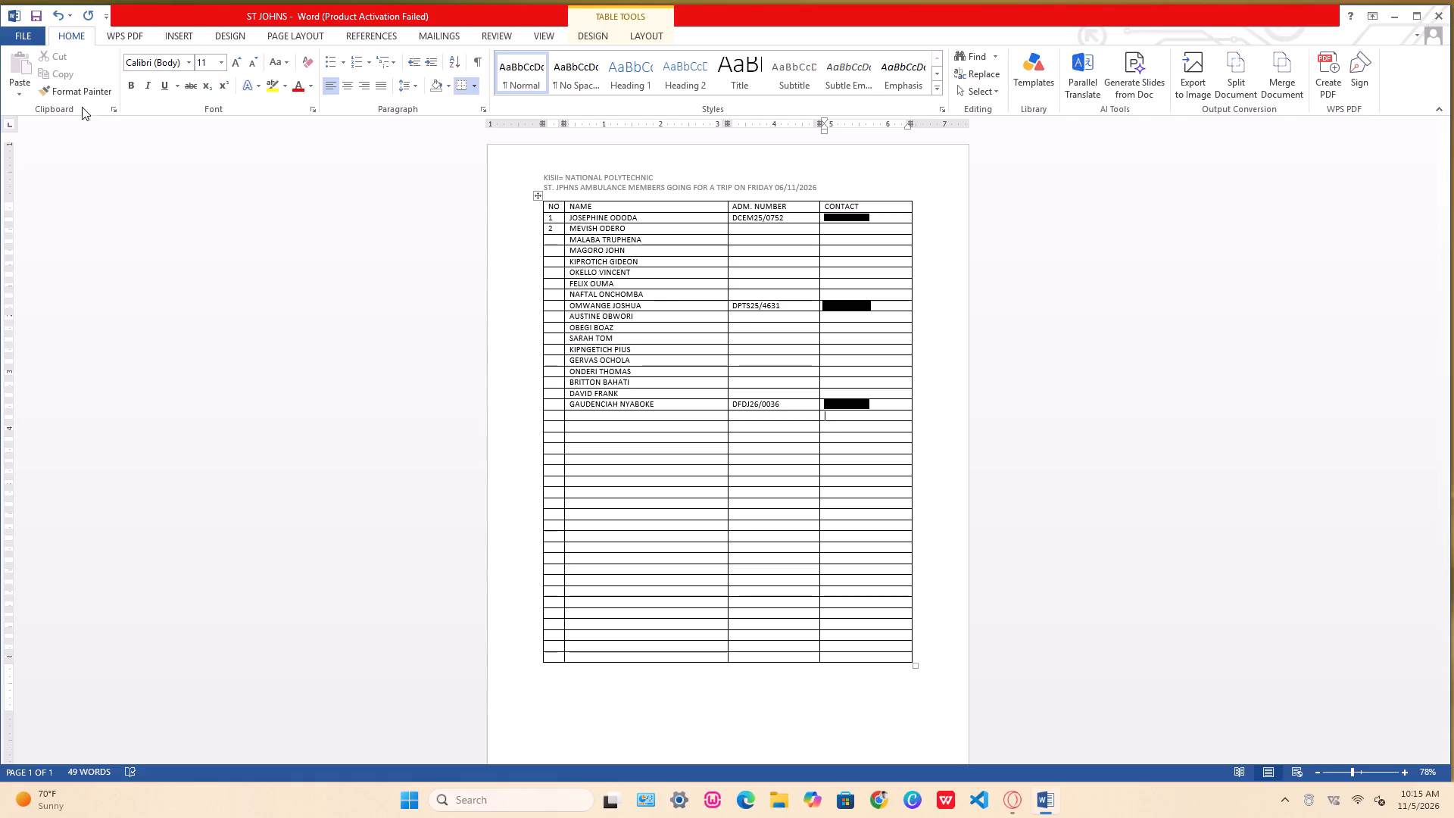
{"action": "left_click", "coordinate": [576, 413]}
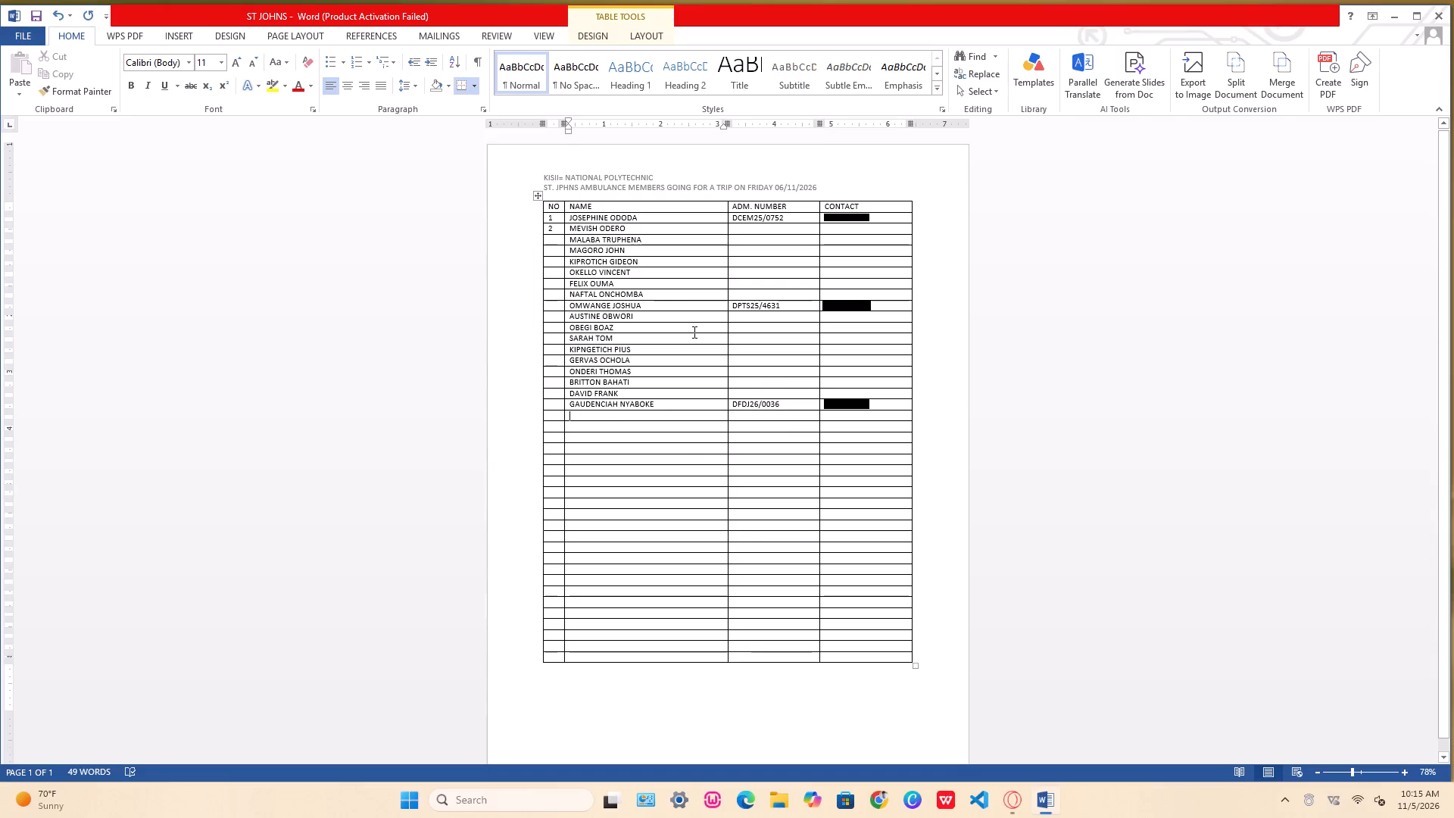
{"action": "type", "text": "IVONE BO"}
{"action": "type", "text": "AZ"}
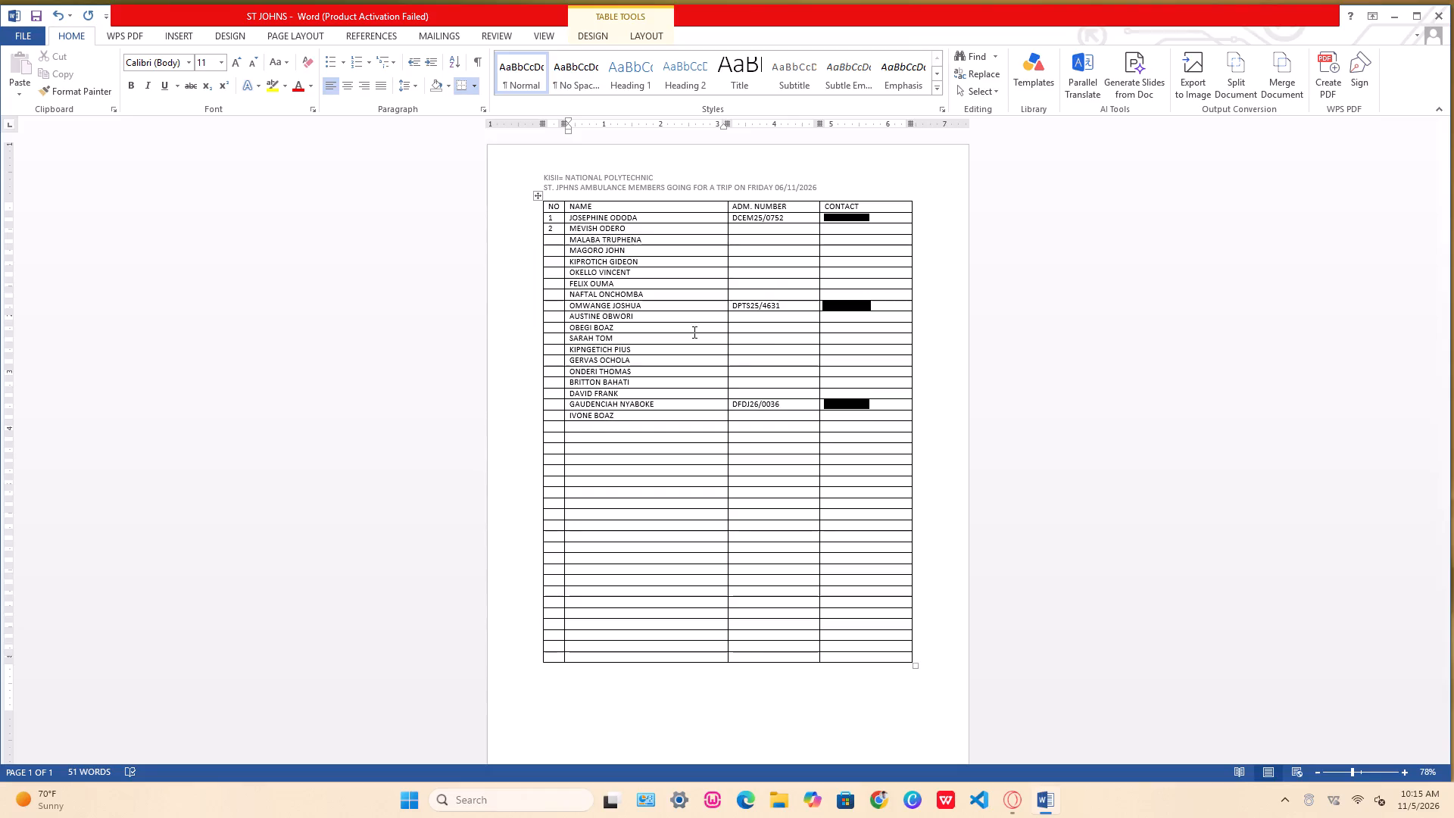
Enter the twentieth member's full name in capital letters in the NAME cell below the nineteenth member.
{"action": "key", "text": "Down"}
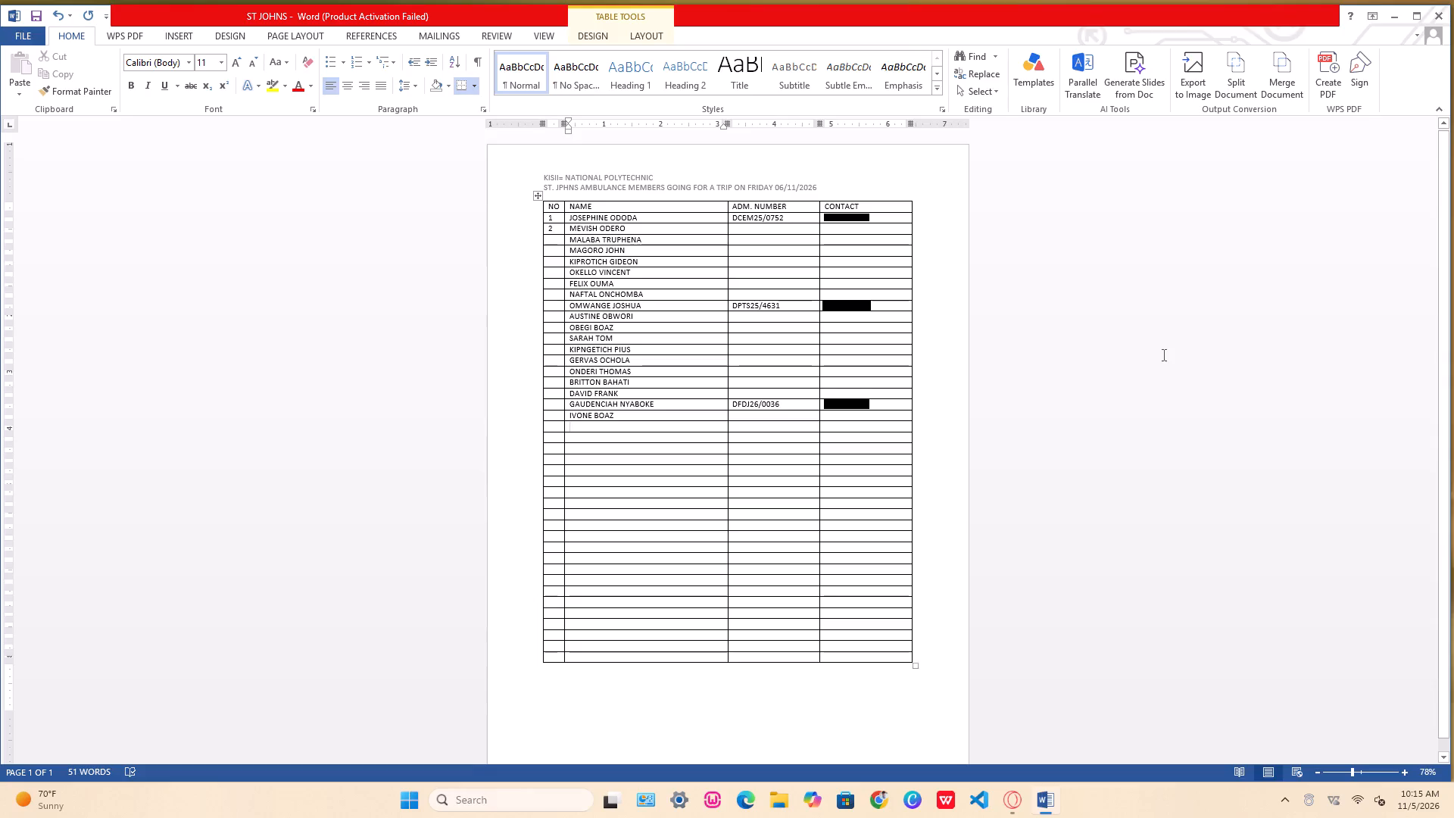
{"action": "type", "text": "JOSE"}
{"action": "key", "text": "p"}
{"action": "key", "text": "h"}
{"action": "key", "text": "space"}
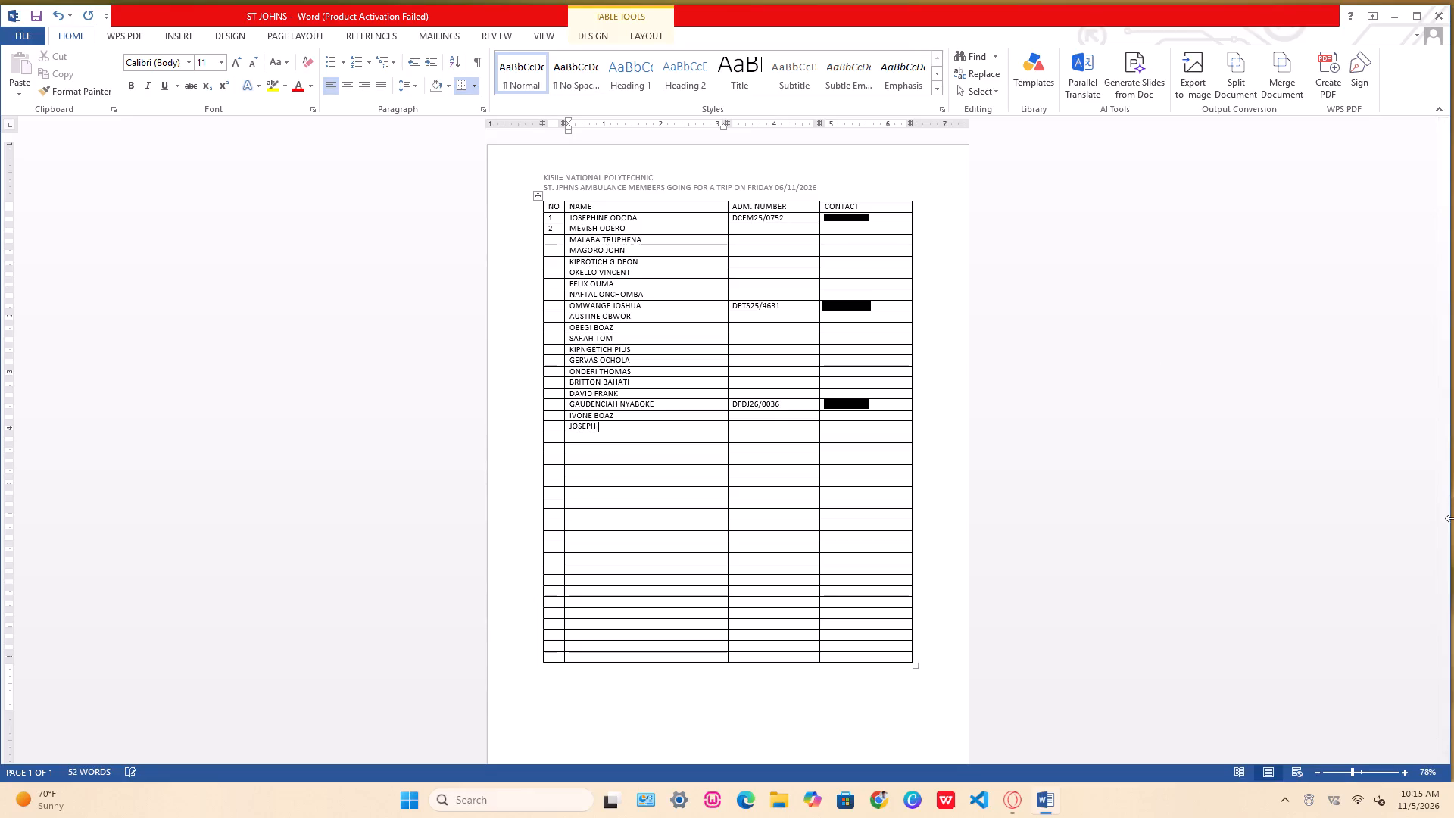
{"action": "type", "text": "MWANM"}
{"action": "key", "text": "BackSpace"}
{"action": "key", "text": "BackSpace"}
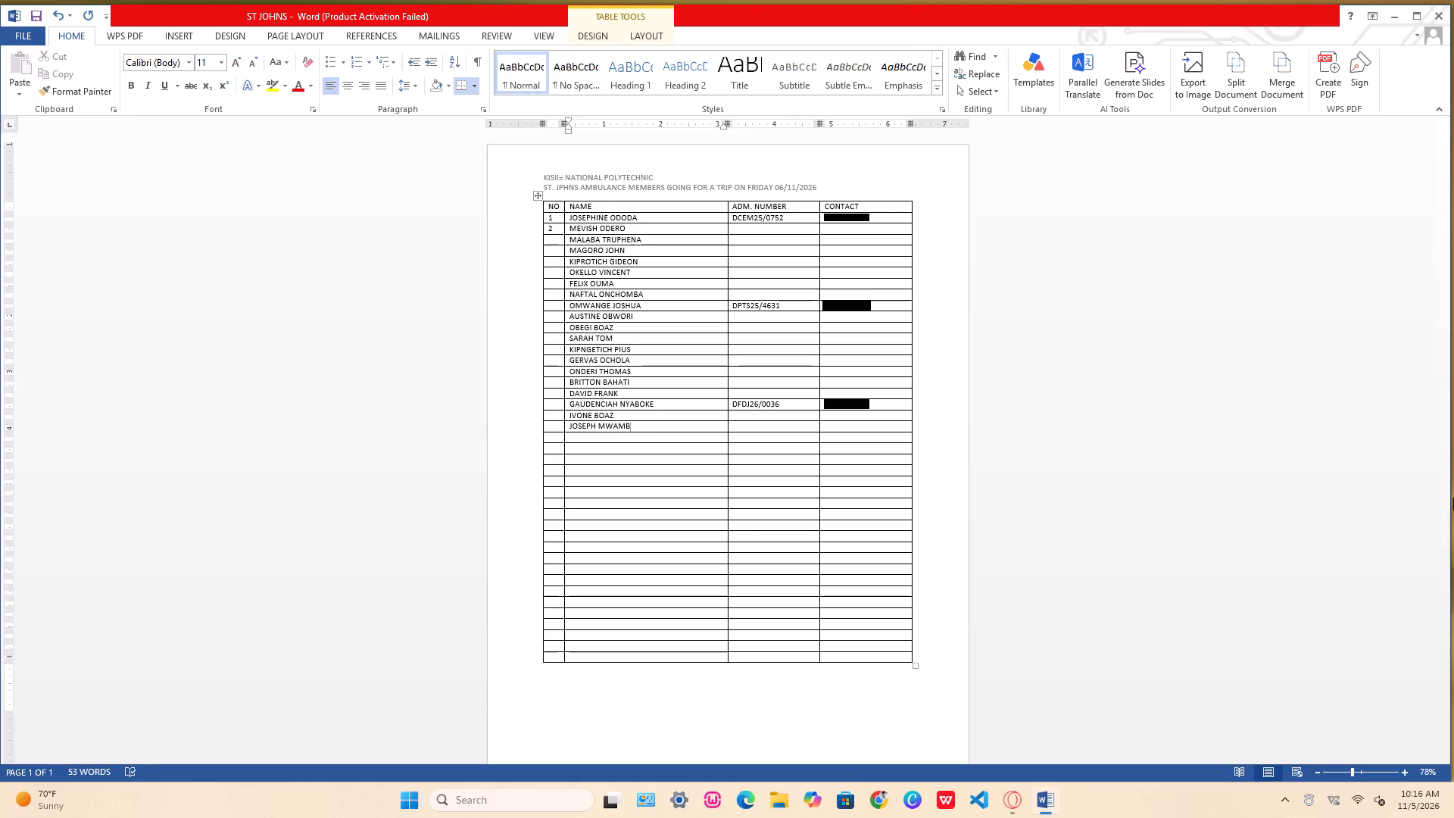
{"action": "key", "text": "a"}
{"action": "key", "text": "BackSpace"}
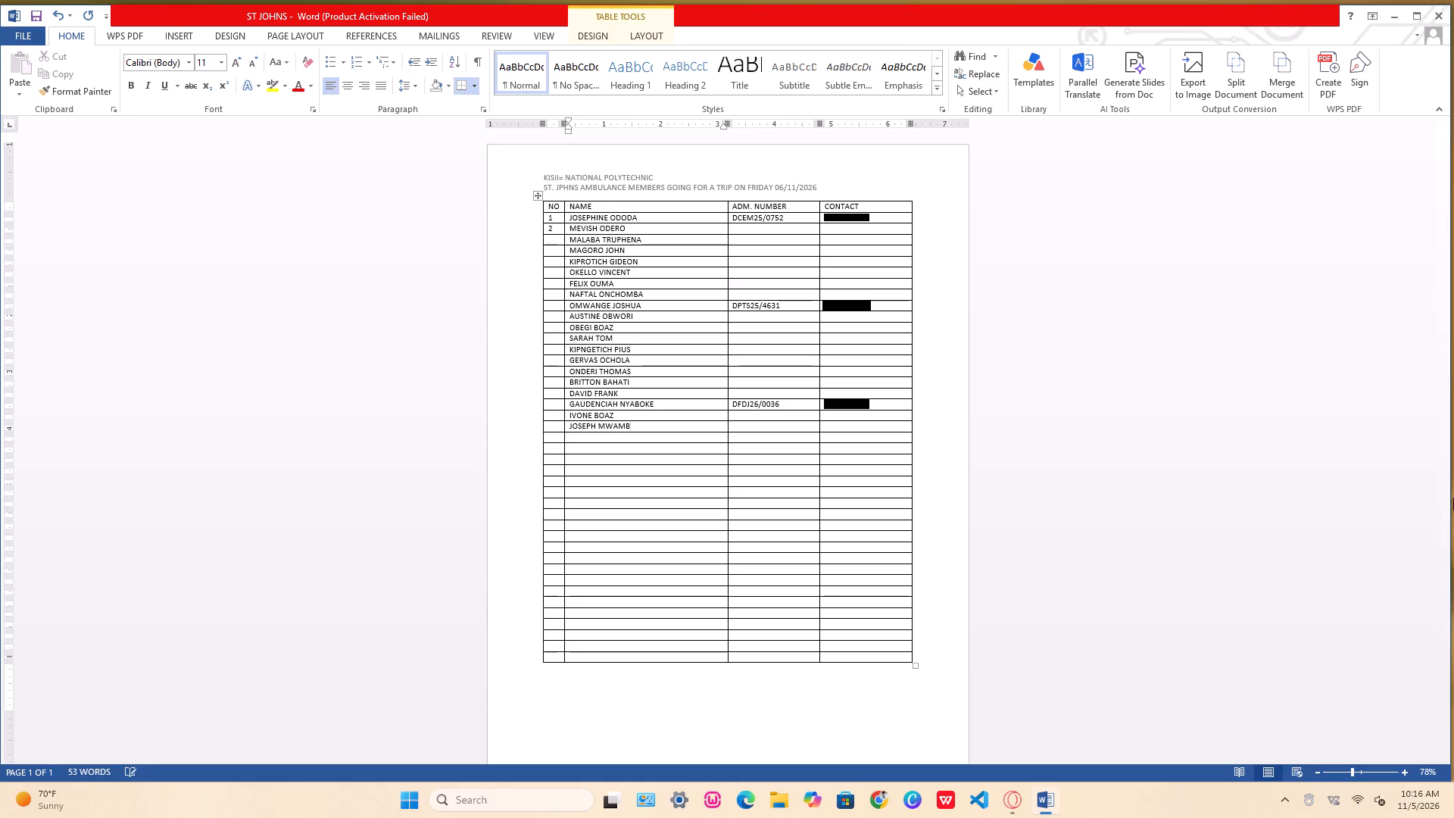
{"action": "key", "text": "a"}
Enter the twenty-first and twenty-second members' full names in capital letters in the two NAME cells below the twentieth member.
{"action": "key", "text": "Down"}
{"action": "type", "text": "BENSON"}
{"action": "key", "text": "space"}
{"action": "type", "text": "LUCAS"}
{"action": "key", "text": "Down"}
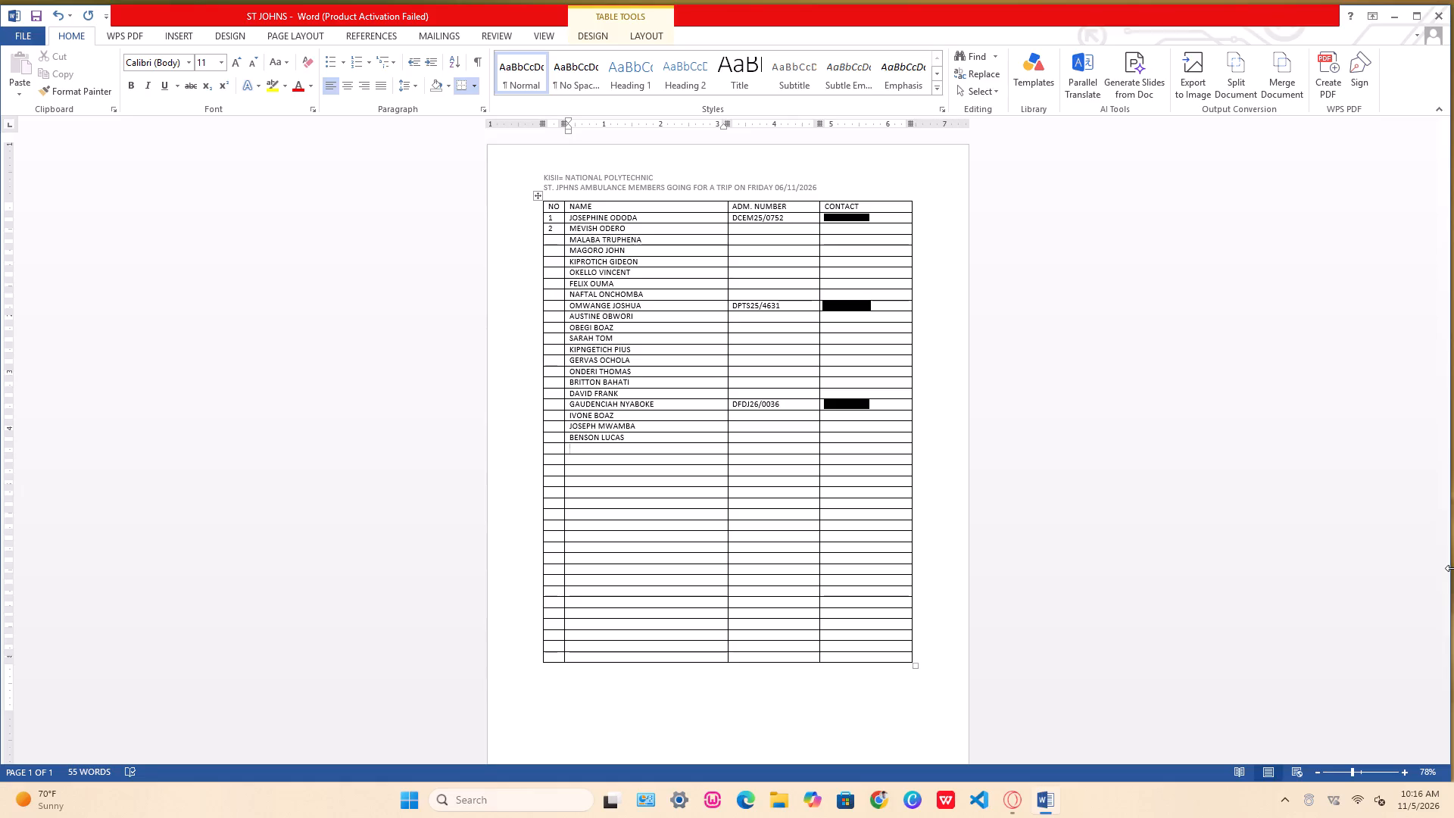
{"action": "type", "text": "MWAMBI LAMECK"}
Enter the twenty-third member's full name in capital letters in the NAME cell below the twenty-second member.
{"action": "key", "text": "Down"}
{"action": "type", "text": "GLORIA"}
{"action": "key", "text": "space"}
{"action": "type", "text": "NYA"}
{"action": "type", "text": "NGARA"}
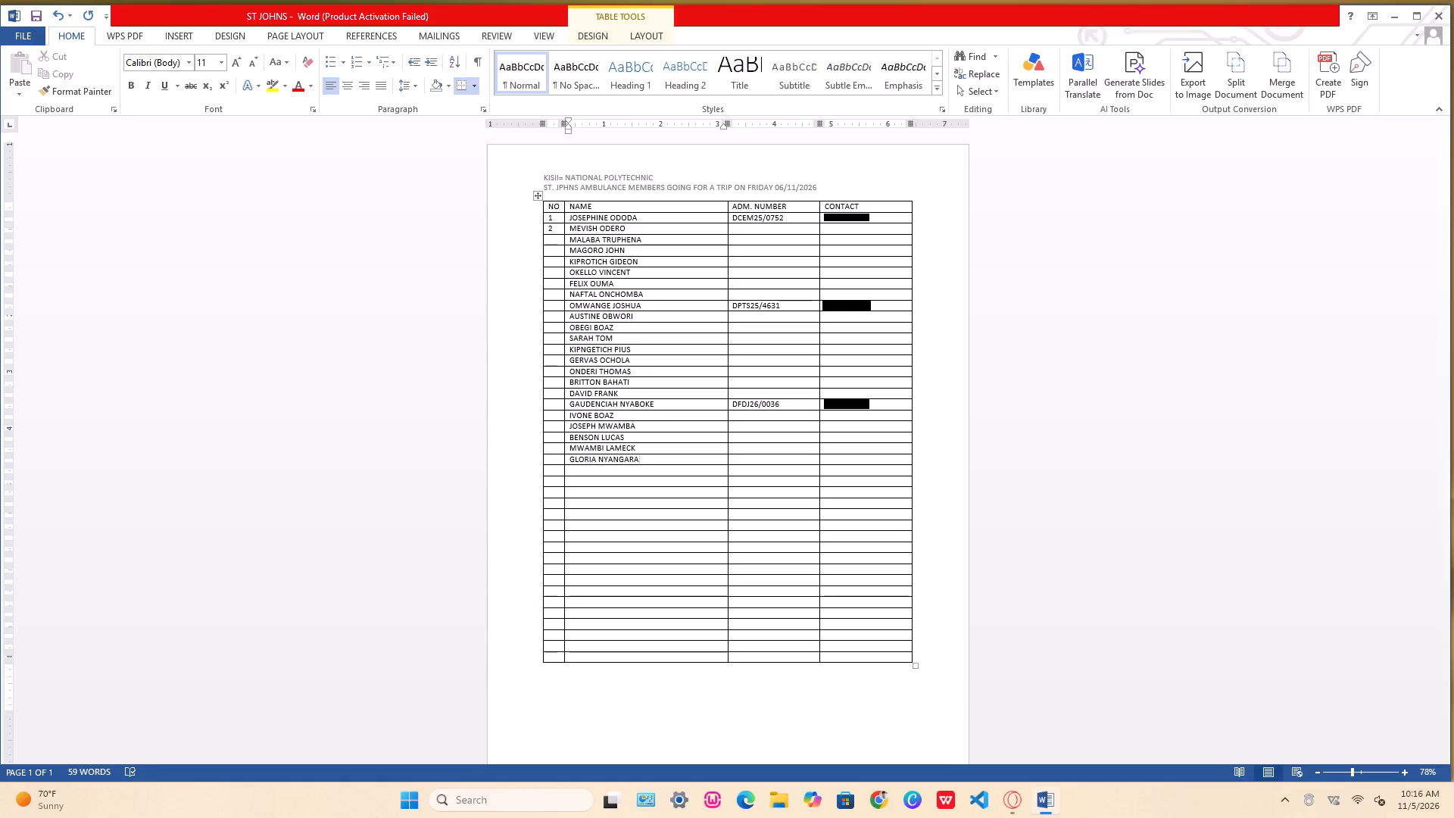
Save the ST JOHNS document with the member names entered so far.
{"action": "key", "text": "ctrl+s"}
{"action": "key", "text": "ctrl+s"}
Enter the twenty-fourth member's full name in capital letters in the NAME cell below the twenty-third member.
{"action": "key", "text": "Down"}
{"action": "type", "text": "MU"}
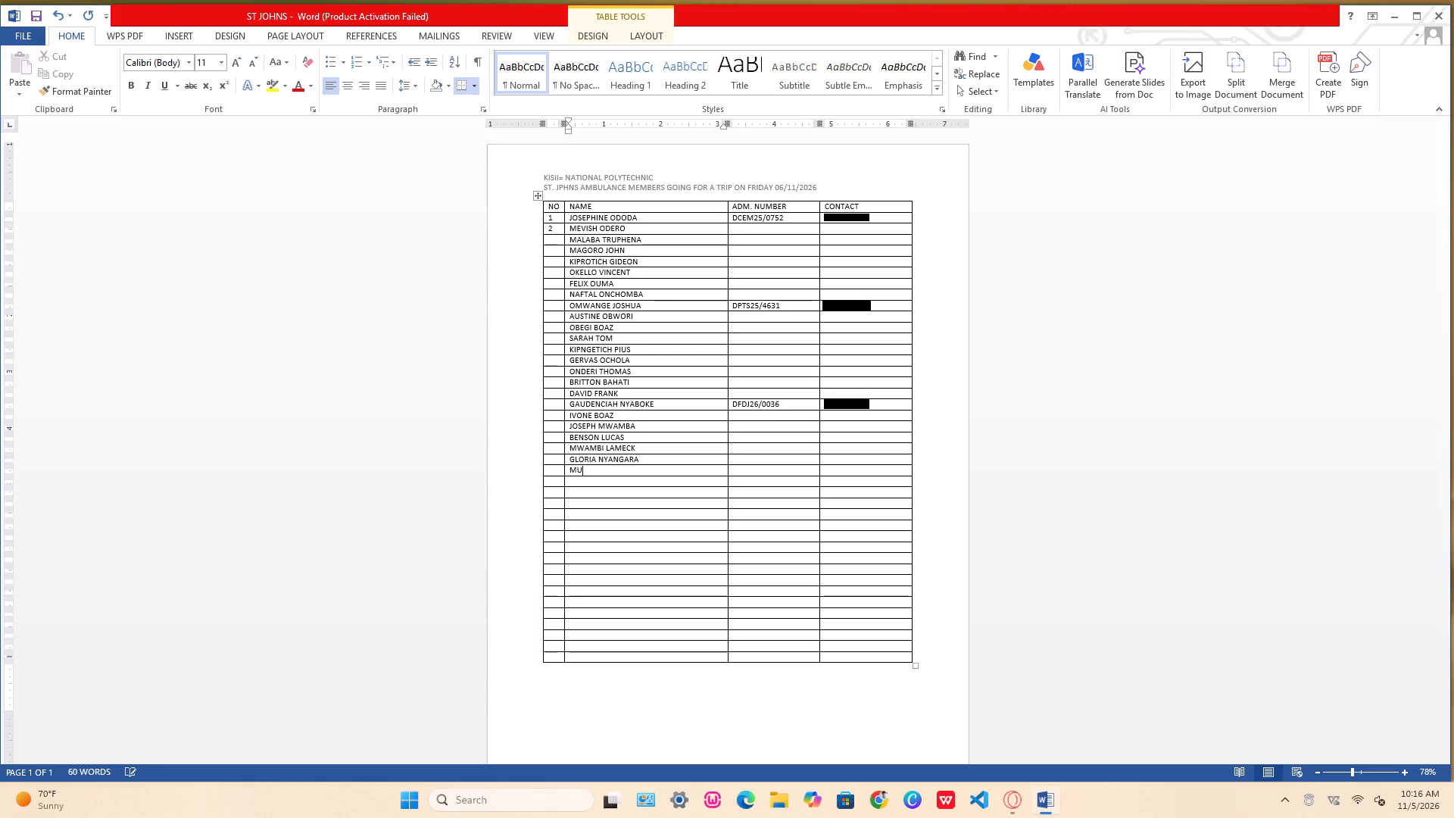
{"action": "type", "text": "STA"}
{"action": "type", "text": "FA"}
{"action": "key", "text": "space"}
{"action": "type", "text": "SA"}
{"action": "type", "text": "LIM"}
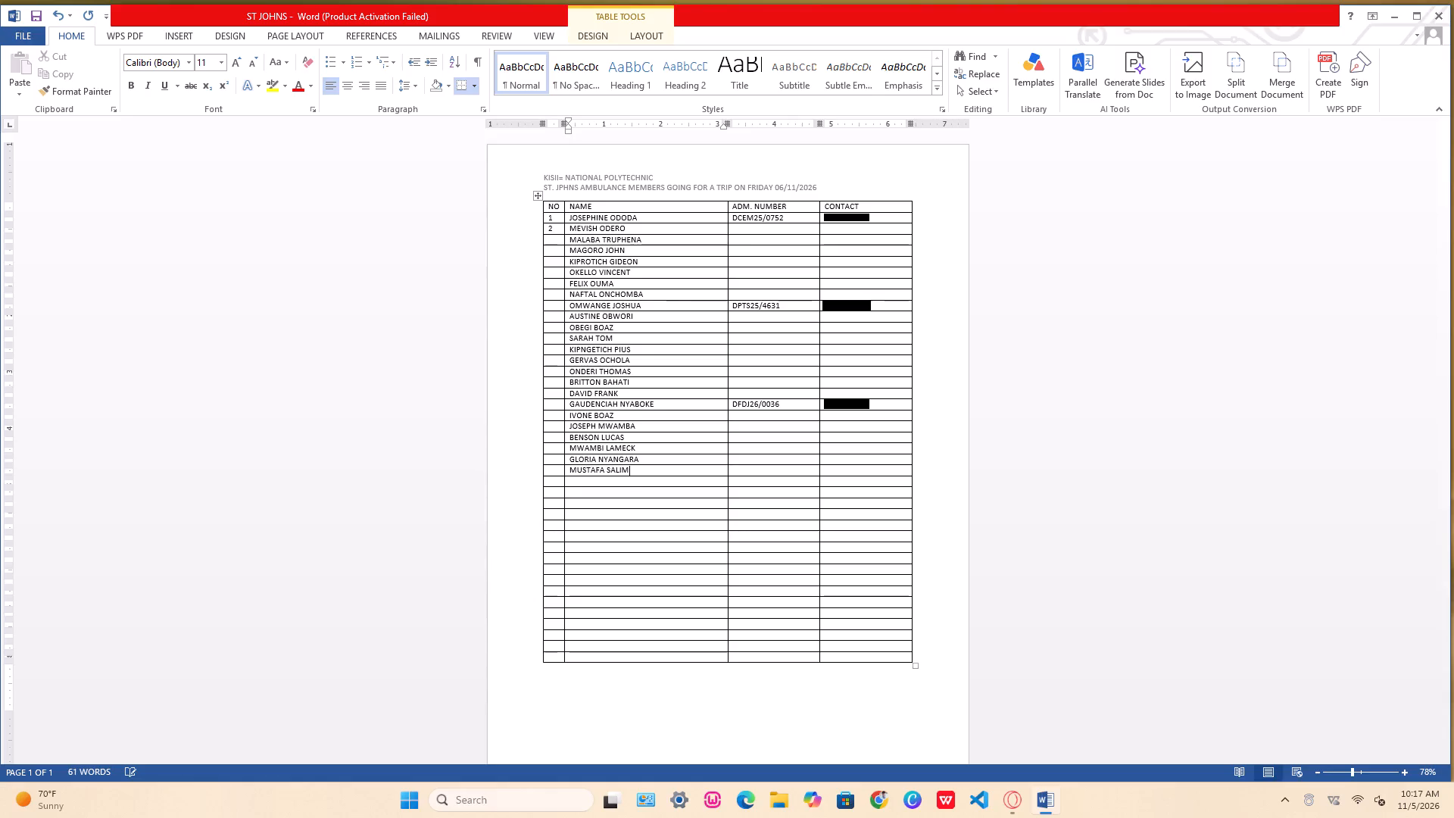
Enter the twenty-fifth and twenty-sixth members' full names in capital letters in the two NAME cells below the twenty-fourth member.
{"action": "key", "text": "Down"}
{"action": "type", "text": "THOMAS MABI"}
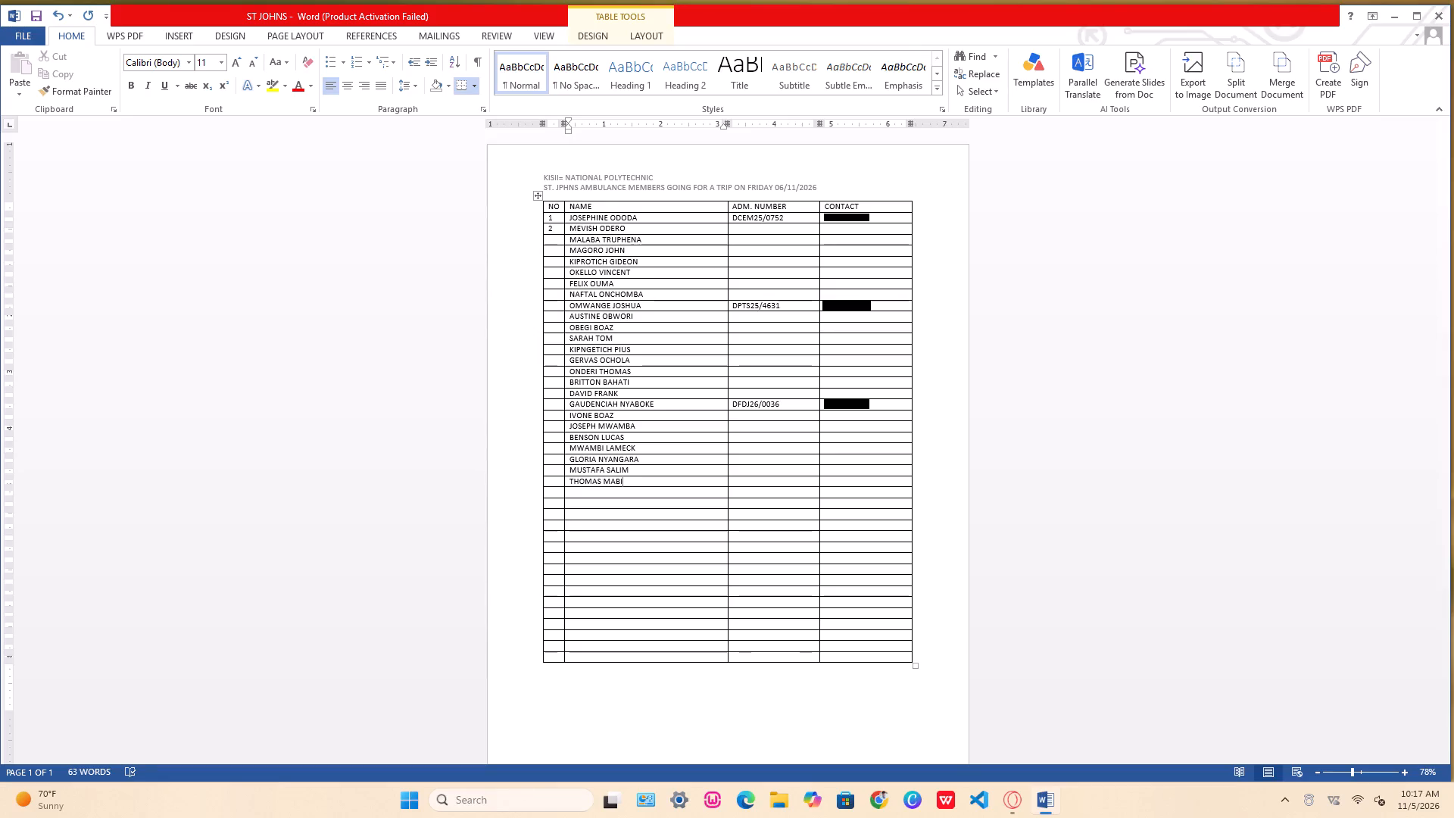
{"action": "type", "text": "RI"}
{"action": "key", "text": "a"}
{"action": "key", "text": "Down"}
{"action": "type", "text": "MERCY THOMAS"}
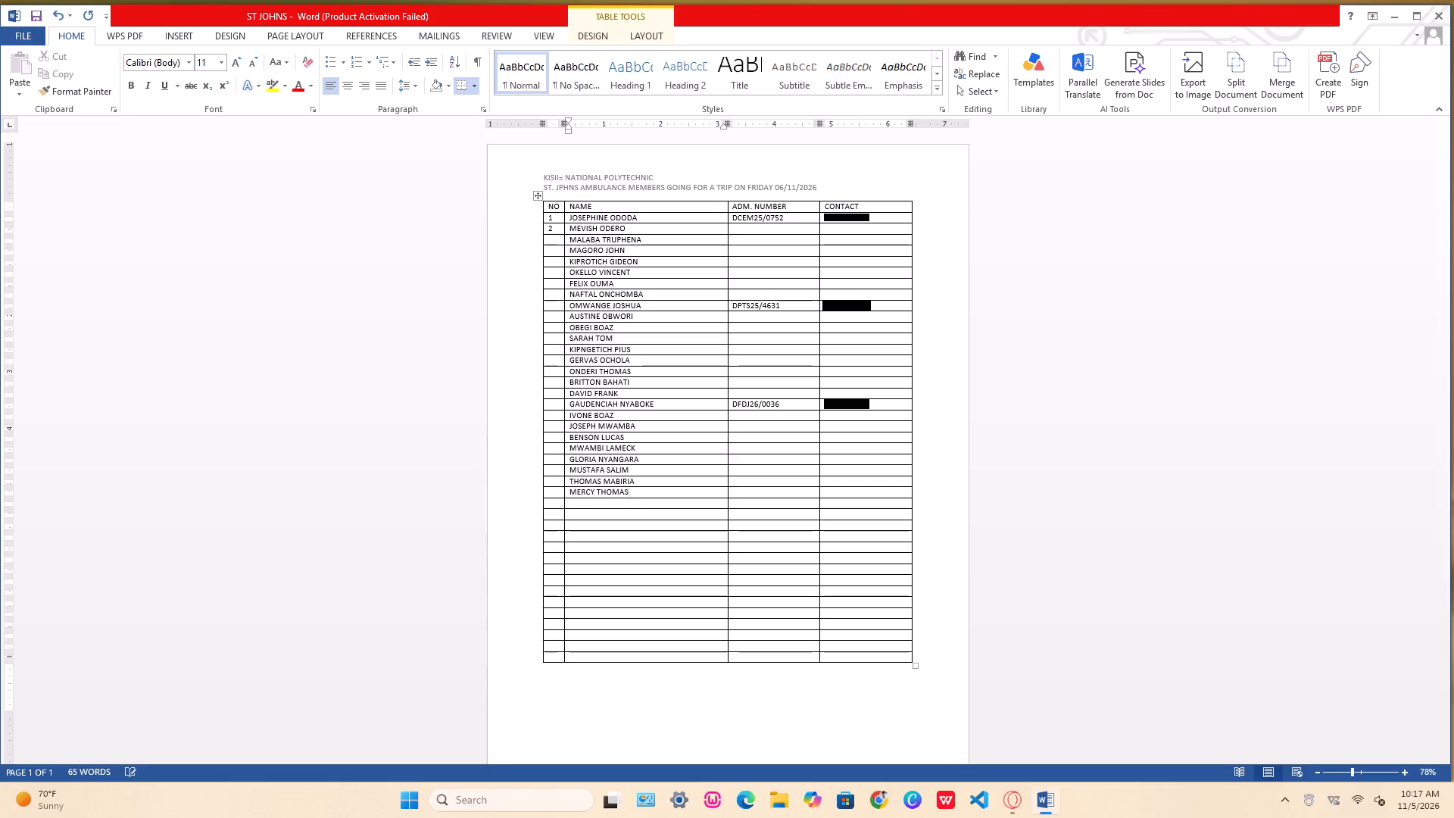
Enter the twenty-seventh member's full name in capital letters in the NAME cell below the twenty-sixth member.
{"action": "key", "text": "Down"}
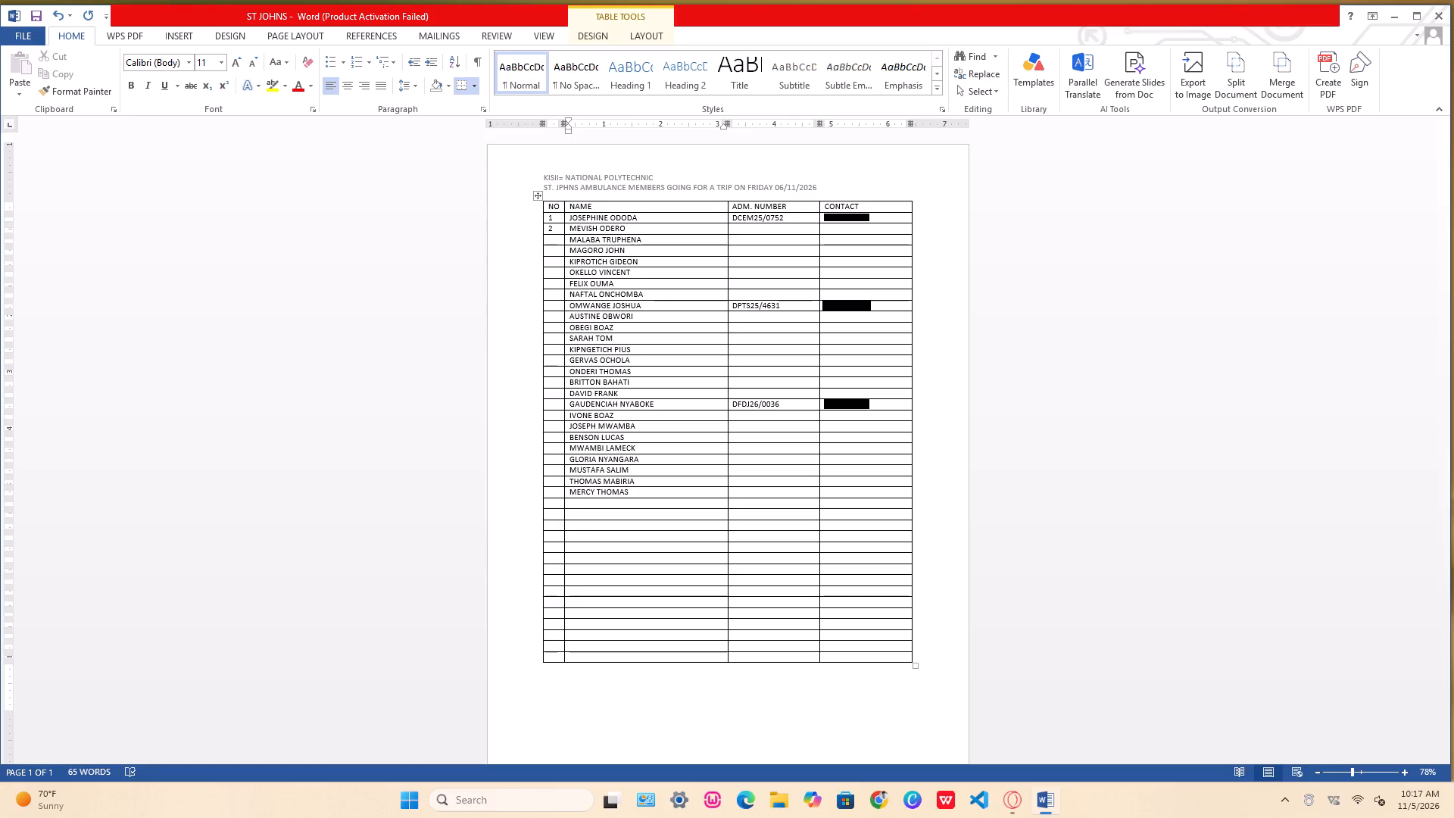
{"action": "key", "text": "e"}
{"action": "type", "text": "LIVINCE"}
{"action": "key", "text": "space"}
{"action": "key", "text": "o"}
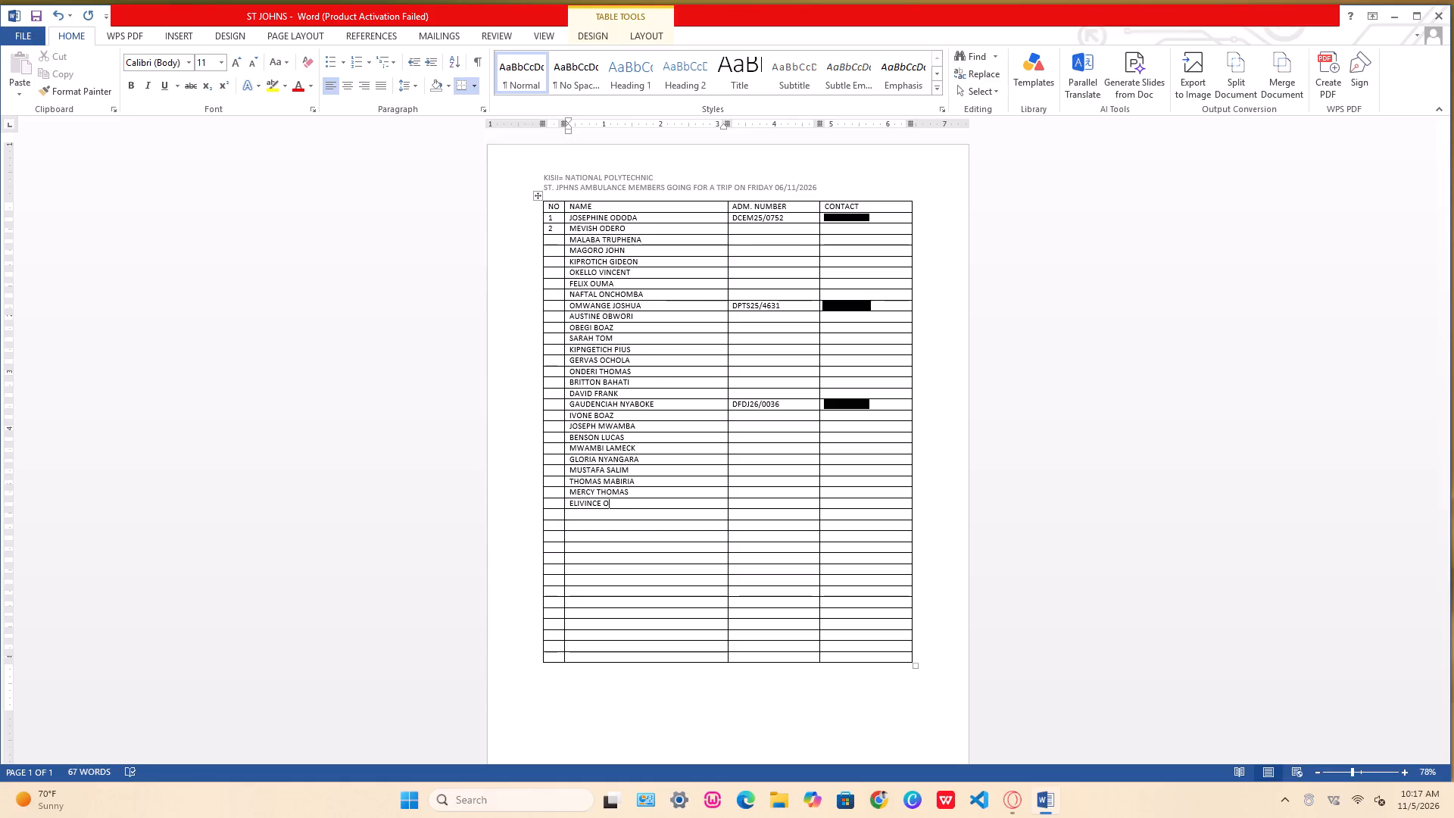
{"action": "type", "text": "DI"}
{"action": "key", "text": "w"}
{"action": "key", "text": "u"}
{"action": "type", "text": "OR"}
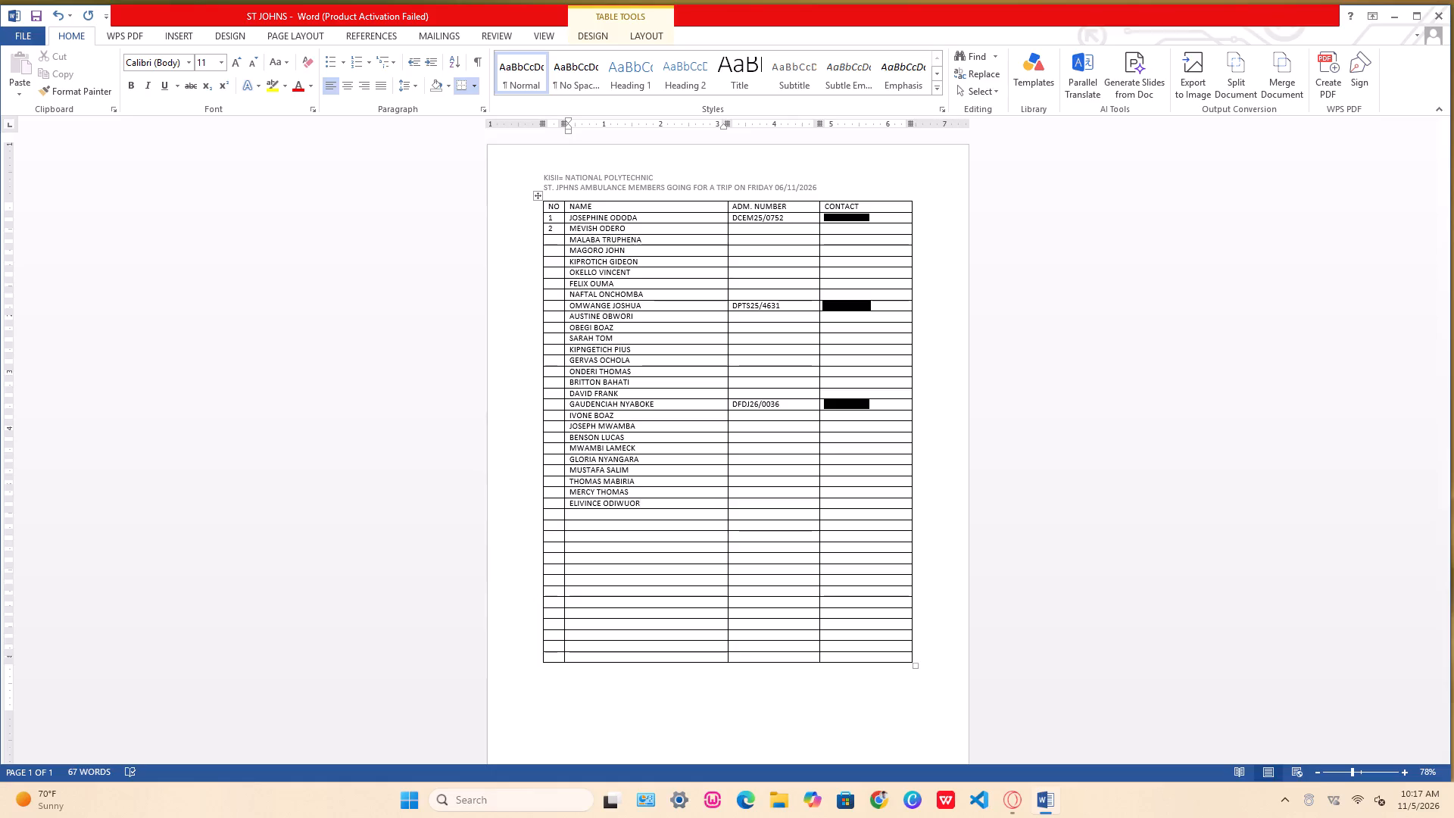
Enter the twenty-eighth and twenty-ninth members' full names in capital letters in the two NAME cells below the twenty-seventh member.
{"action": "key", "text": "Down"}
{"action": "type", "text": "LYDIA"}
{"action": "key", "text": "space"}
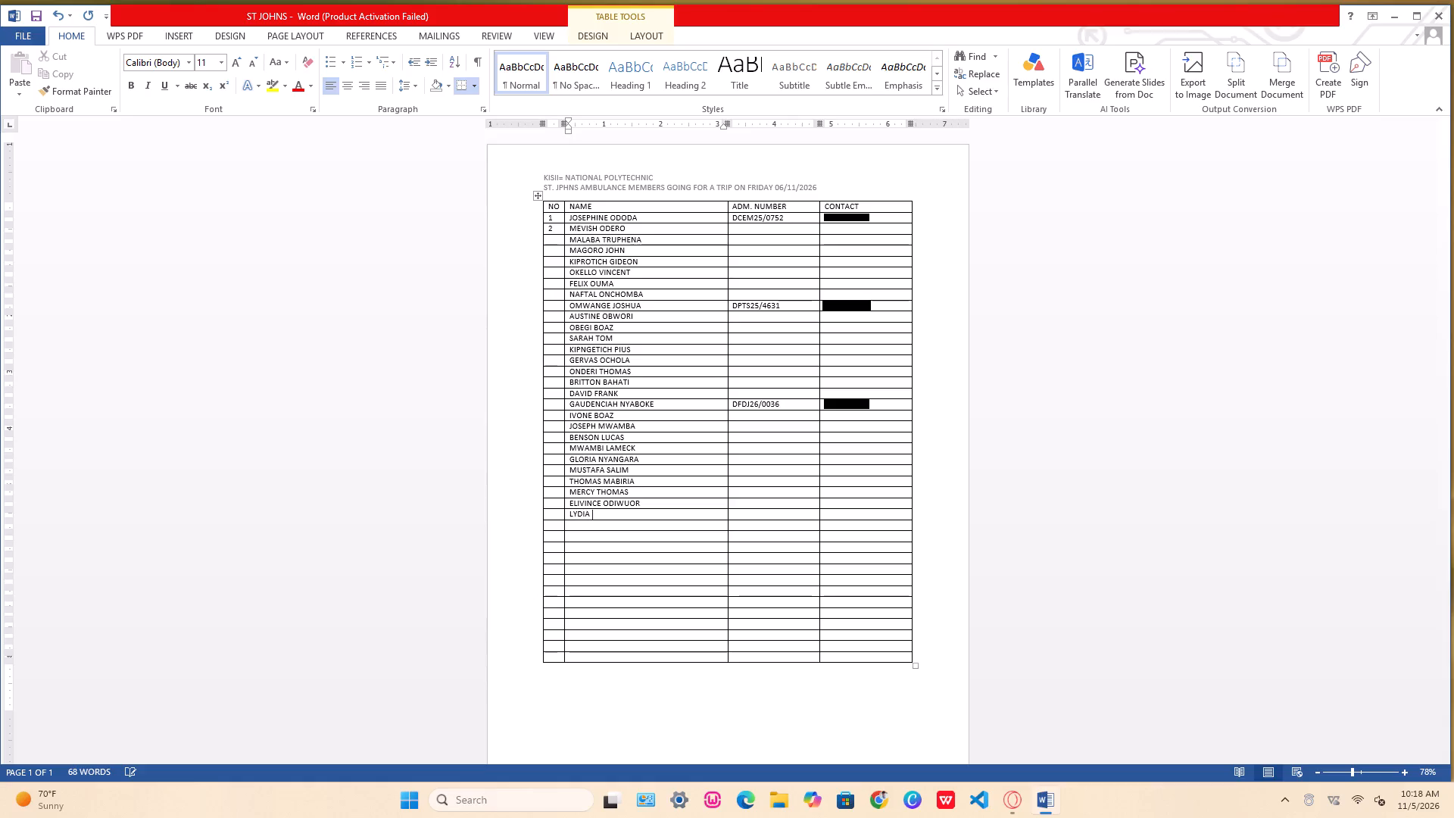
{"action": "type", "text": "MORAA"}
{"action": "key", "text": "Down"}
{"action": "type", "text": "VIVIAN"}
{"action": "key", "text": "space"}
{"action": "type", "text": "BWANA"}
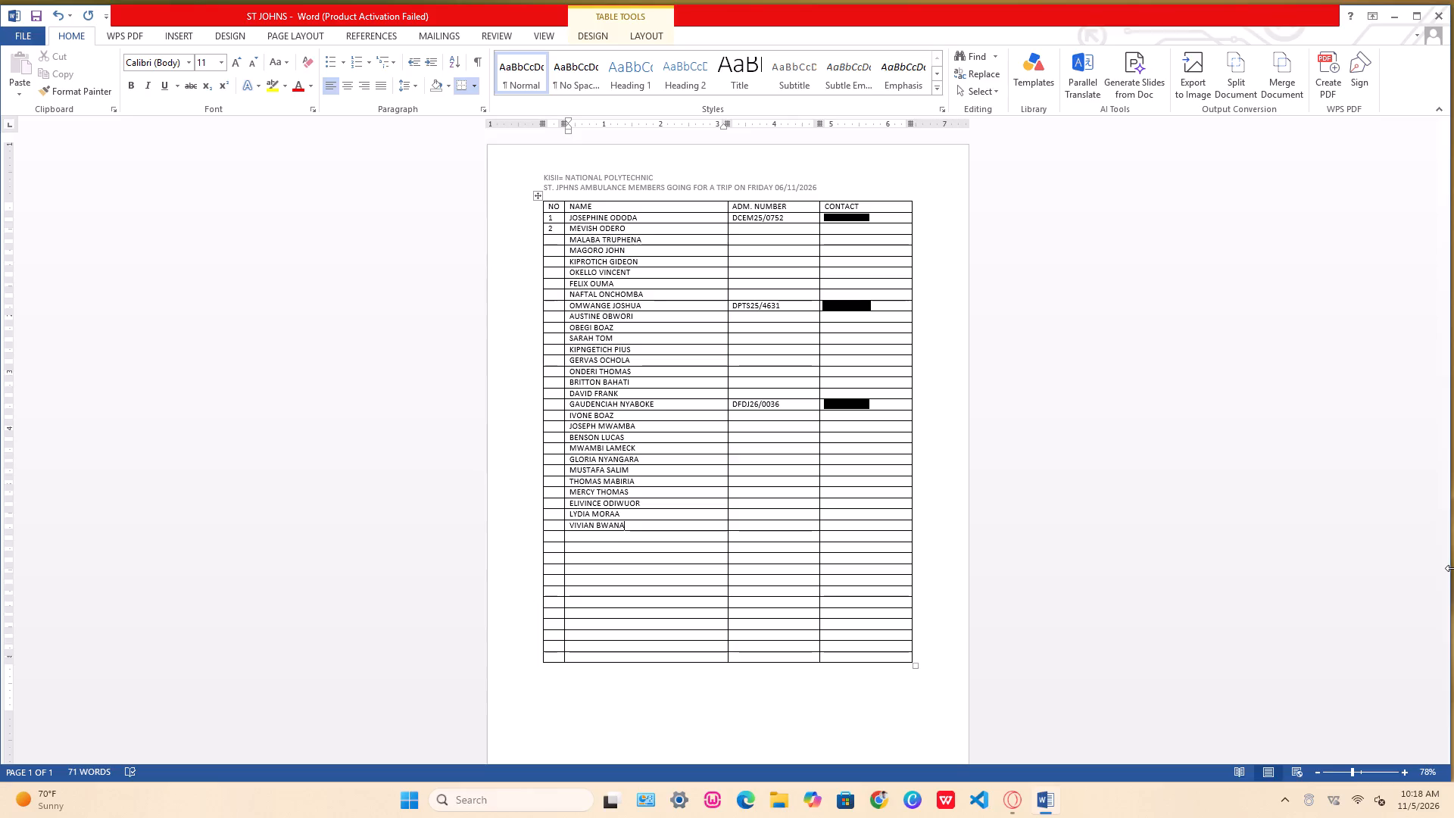
Enter the thirtieth and thirty-first members' full names in capital letters in the two NAME cells below the twenty-ninth member.
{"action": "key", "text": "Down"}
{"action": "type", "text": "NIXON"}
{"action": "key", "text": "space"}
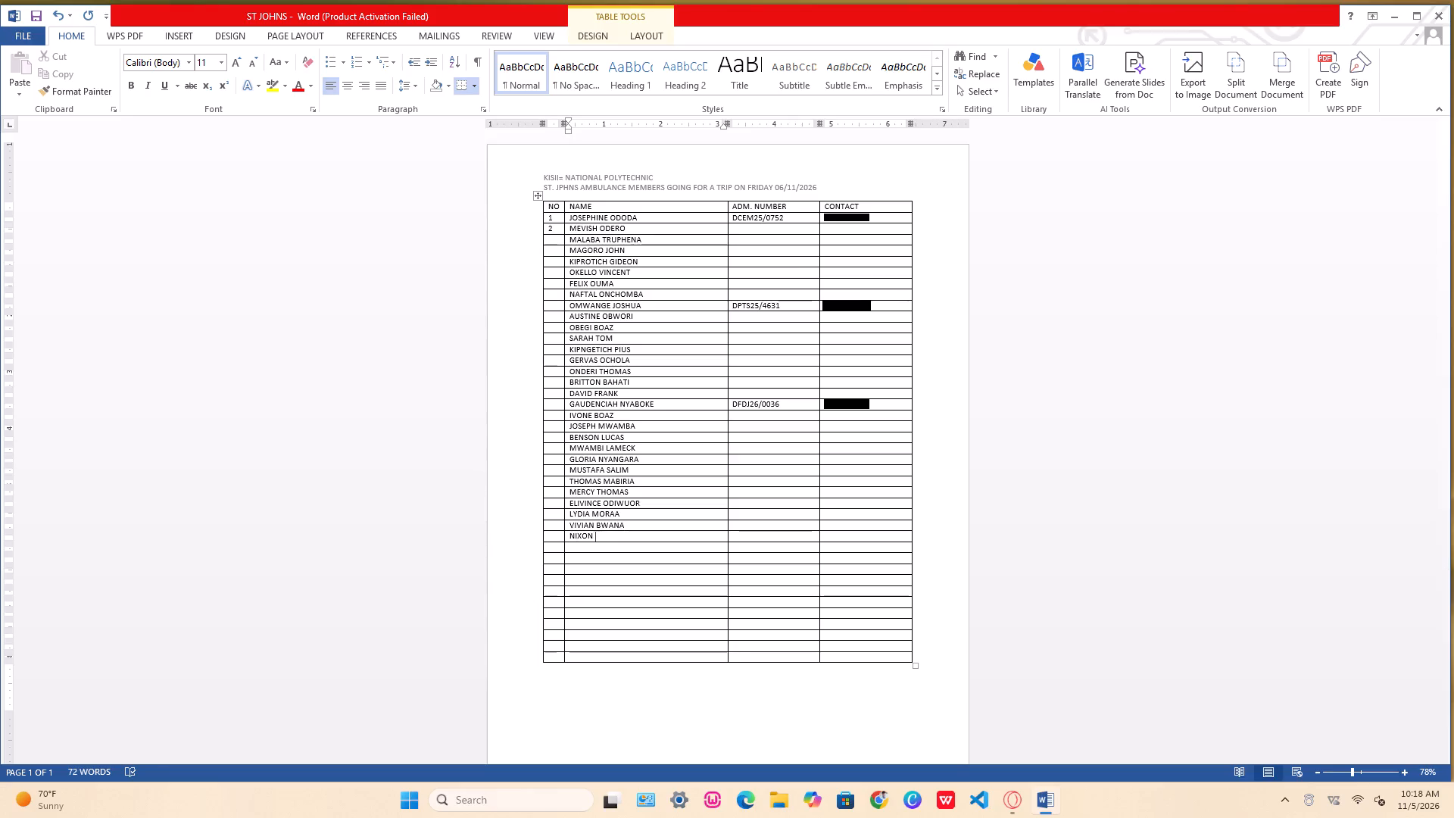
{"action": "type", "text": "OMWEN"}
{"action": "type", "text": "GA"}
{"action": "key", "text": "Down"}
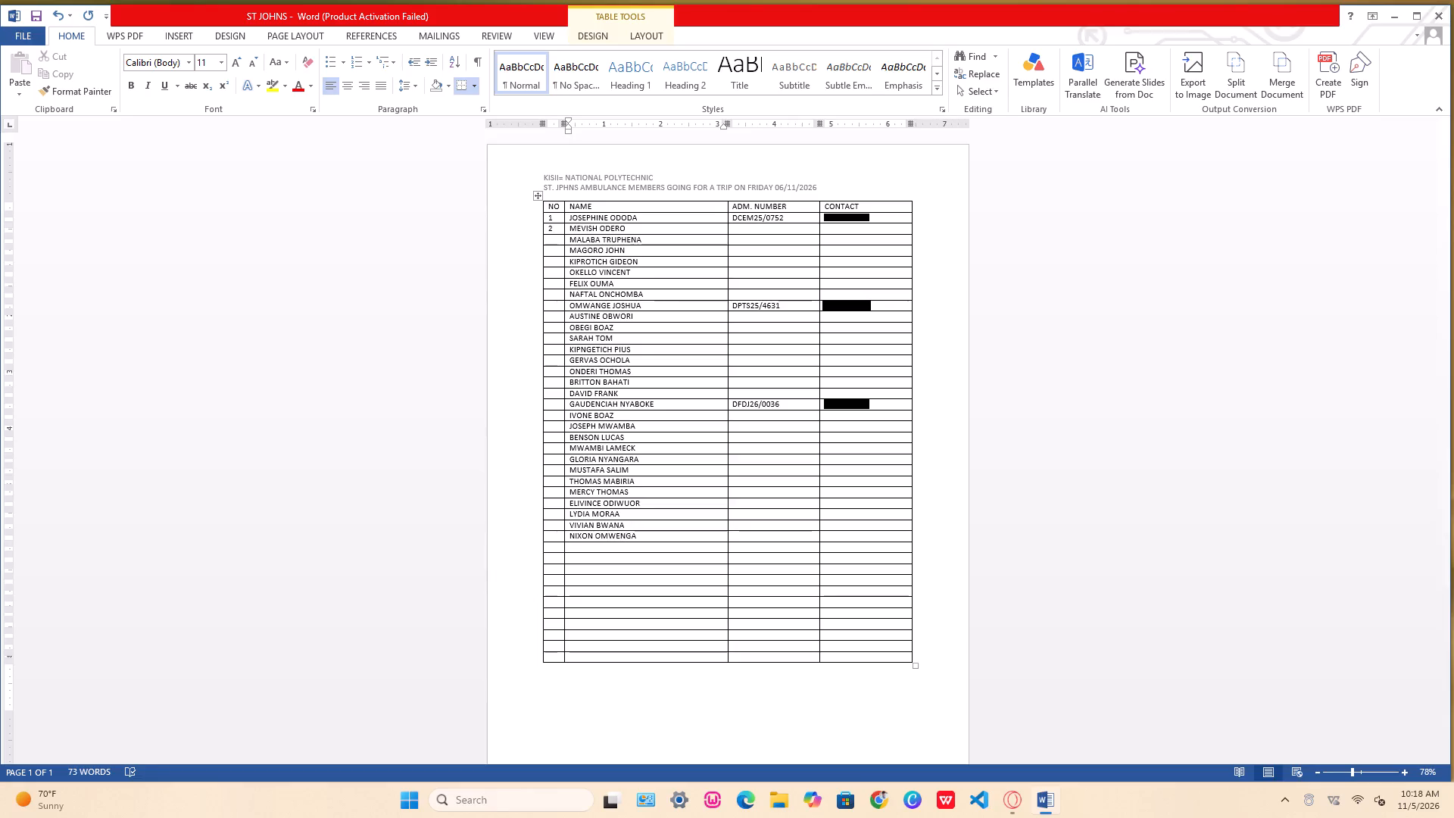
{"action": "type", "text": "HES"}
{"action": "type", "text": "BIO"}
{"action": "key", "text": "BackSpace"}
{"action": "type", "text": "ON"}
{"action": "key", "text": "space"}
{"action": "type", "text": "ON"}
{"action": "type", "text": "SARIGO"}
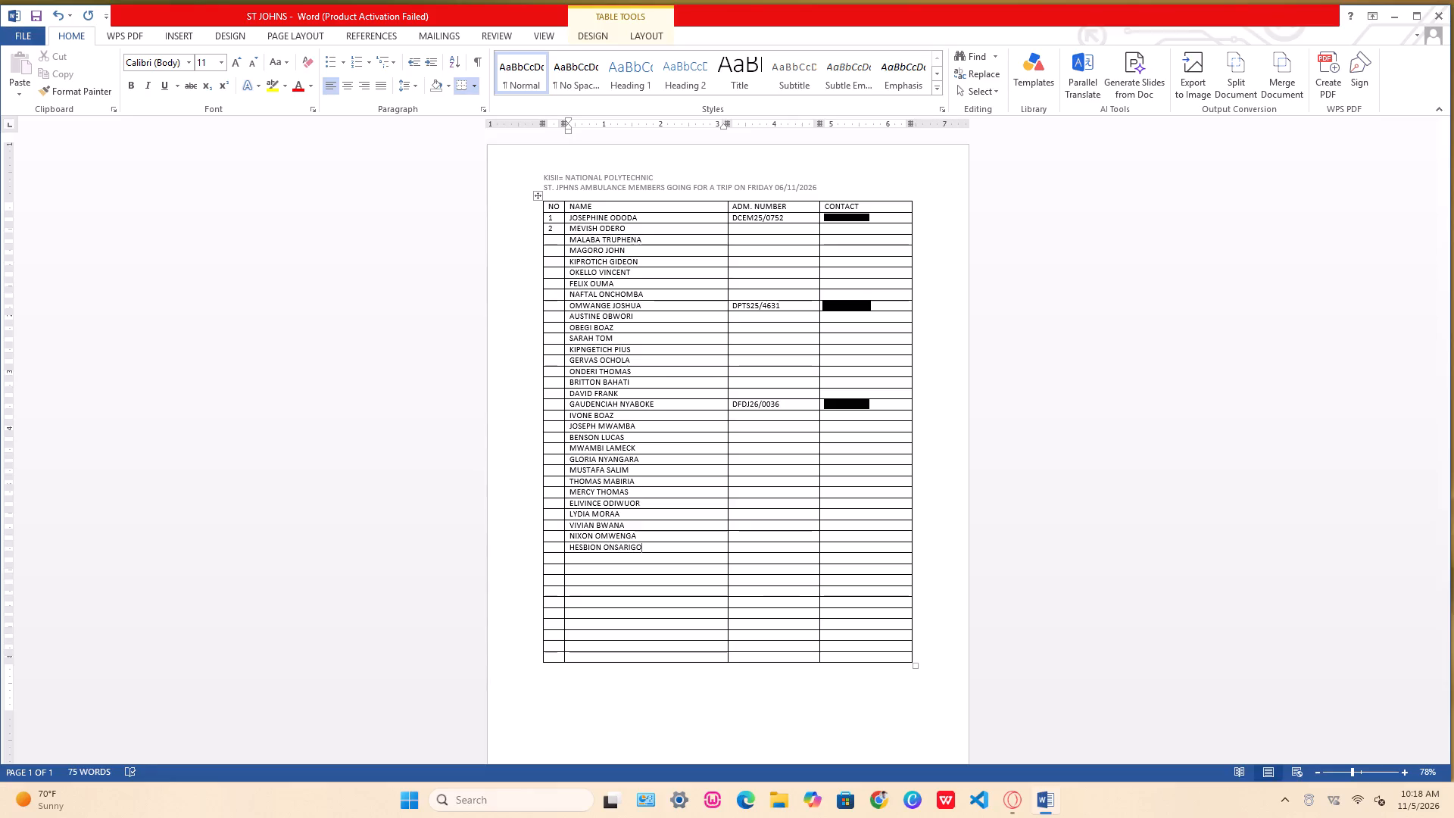
Enter the thirty-second member's full name in capital letters in the NAME cell below the thirty-first member.
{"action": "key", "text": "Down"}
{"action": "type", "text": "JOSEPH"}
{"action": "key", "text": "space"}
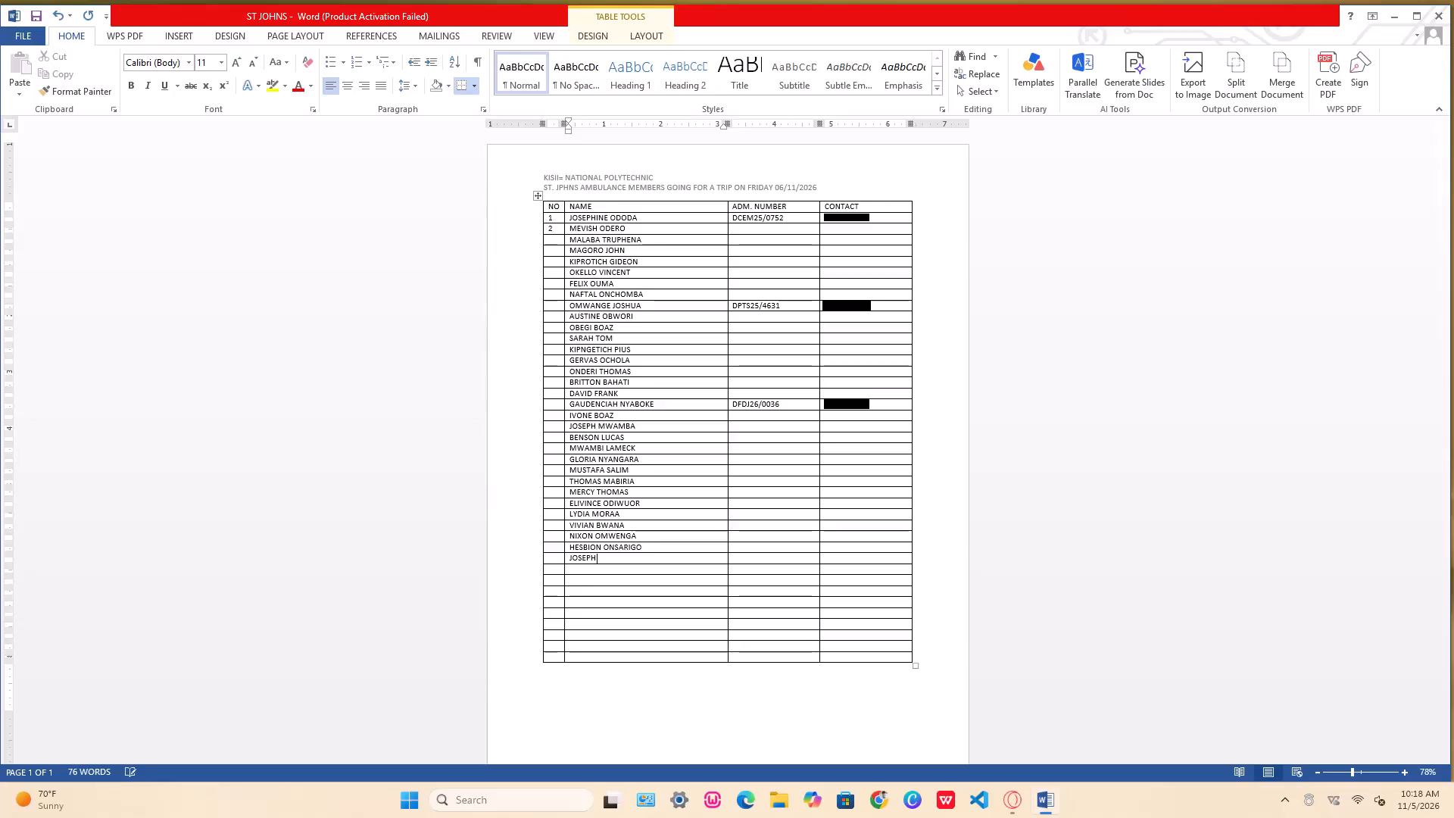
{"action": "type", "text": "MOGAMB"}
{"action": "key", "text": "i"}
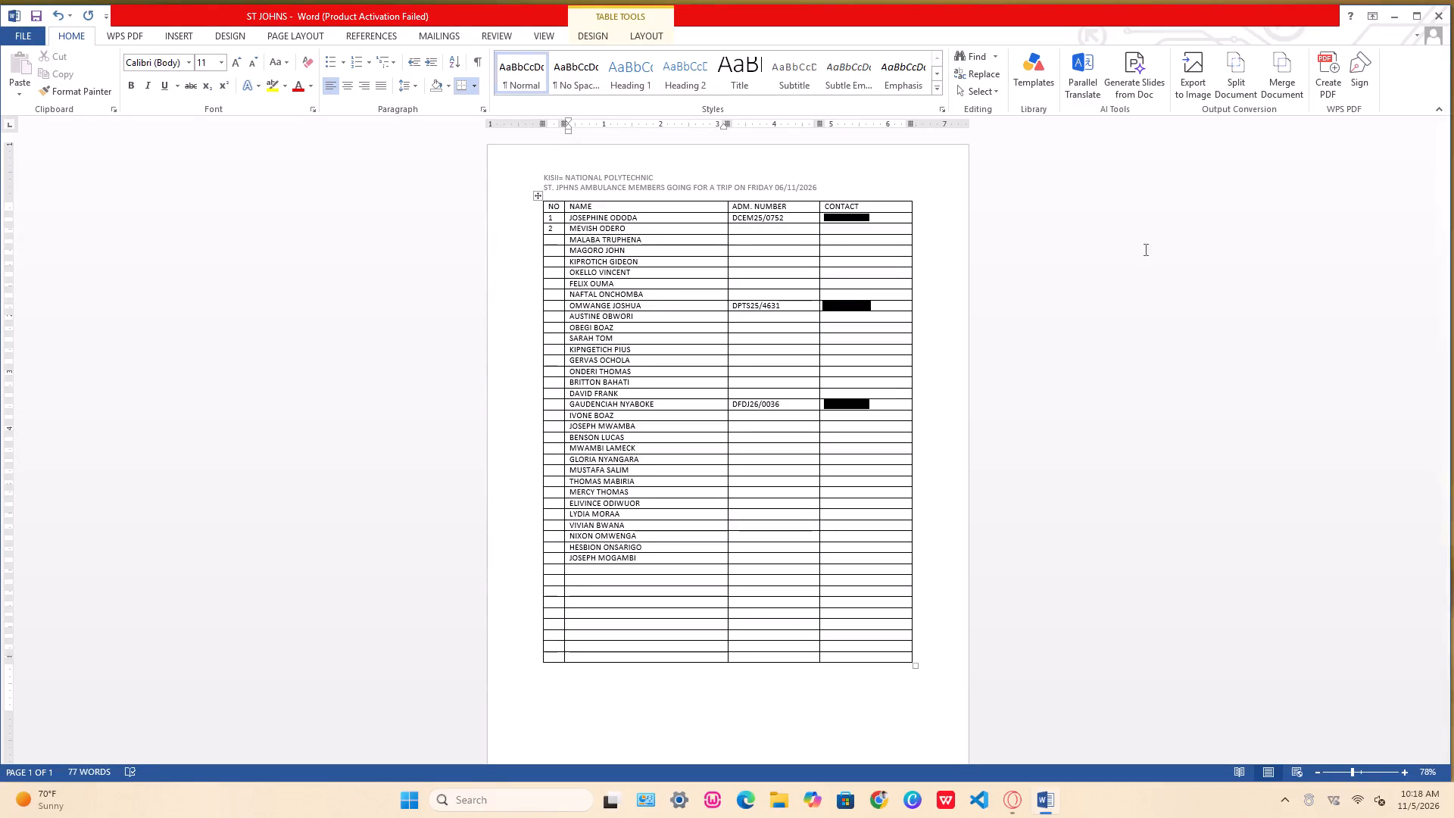
Number the third to ninth members' rows 3 through 9 in the NO column.
{"action": "left_click", "coordinate": [556, 243]}
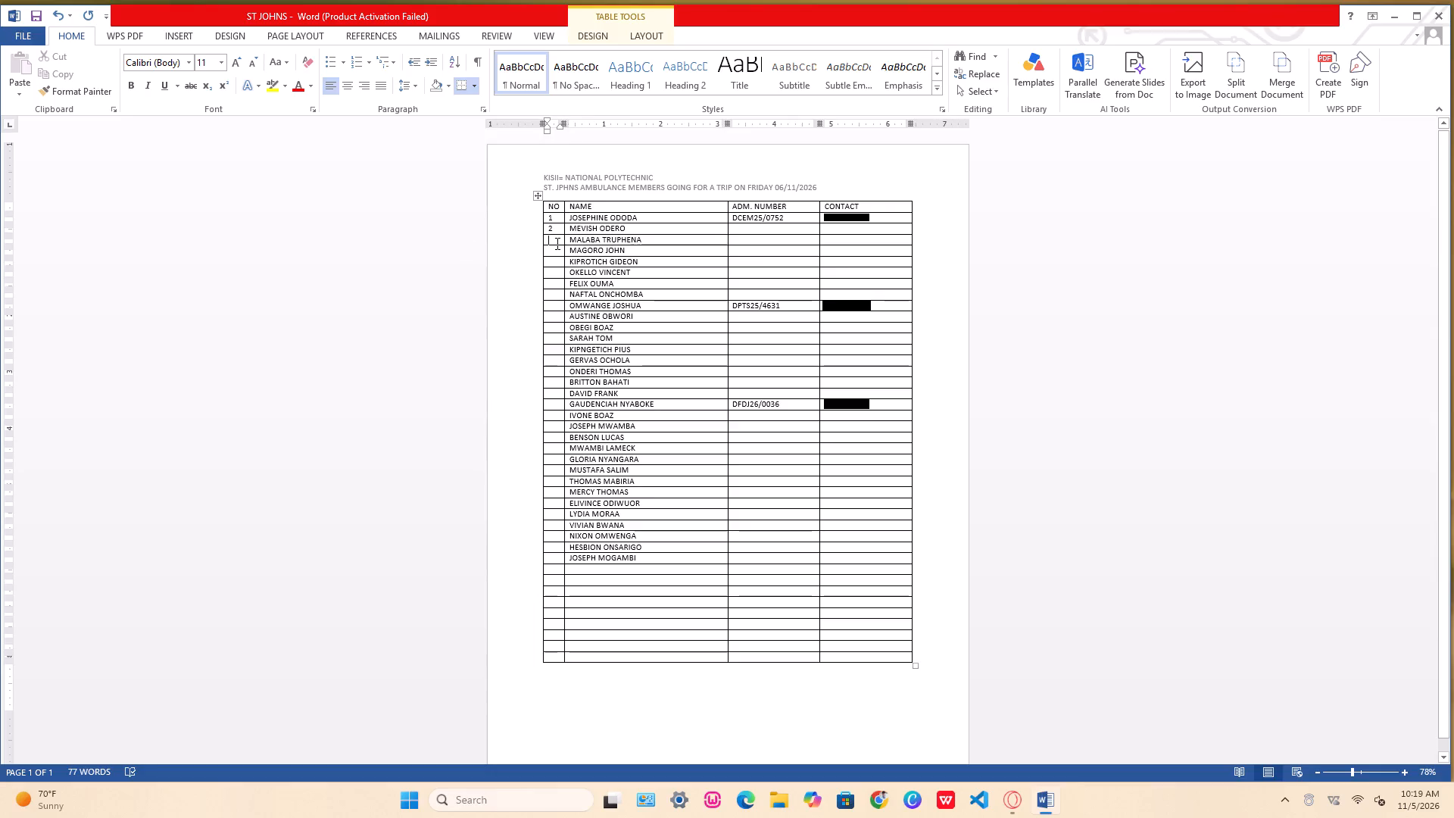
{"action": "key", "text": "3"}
{"action": "key", "text": "Down"}
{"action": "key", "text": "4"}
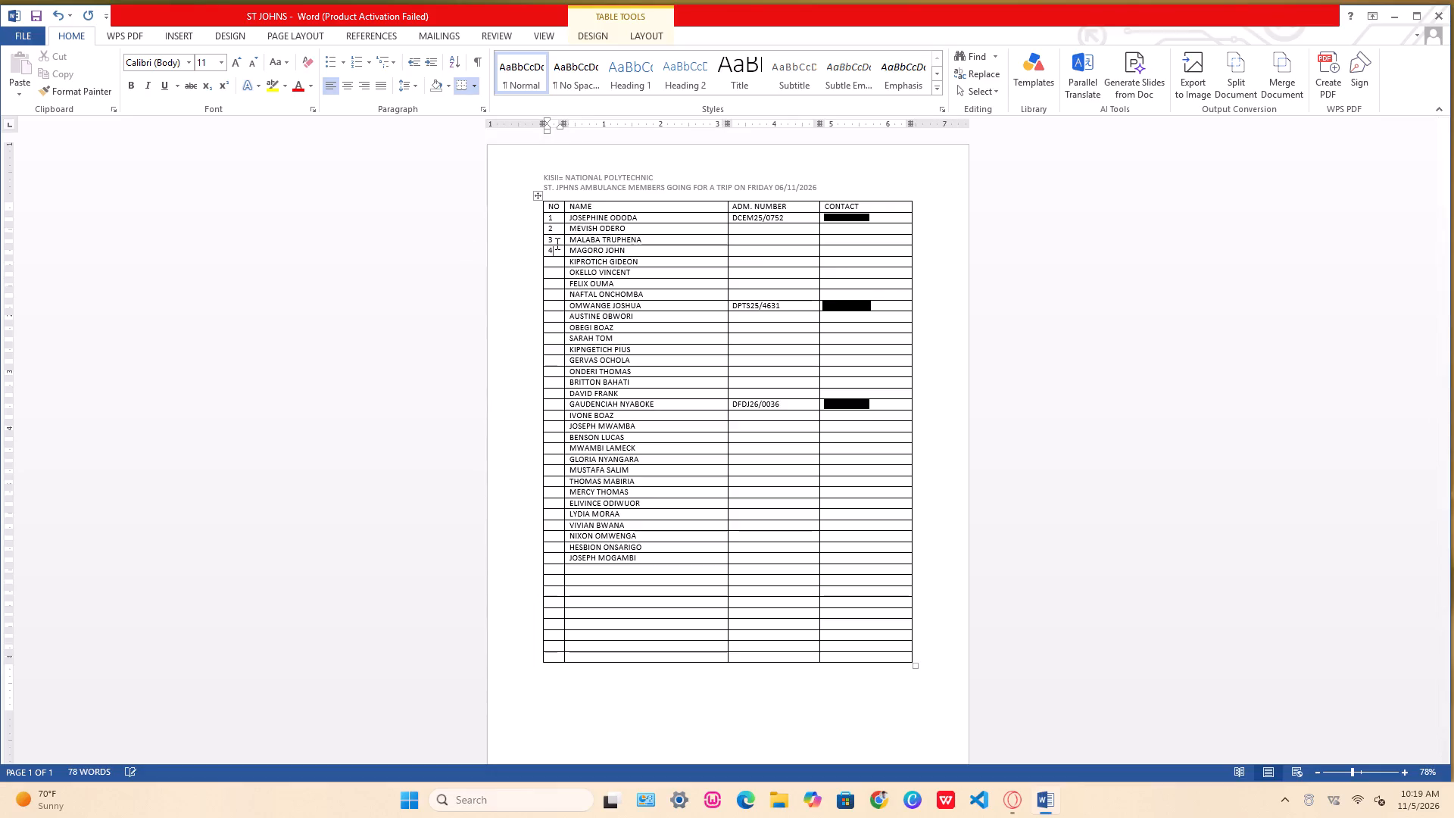
{"action": "key", "text": "Down"}
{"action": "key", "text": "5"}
{"action": "key", "text": "Down"}
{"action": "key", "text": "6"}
{"action": "key", "text": "Down"}
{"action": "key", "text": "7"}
{"action": "key", "text": "Down"}
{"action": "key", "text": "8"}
{"action": "key", "text": "Down"}
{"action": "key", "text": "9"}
Number the tenth to fourteenth members' rows 10 through 14 in the NO column.
{"action": "key", "text": "Down"}
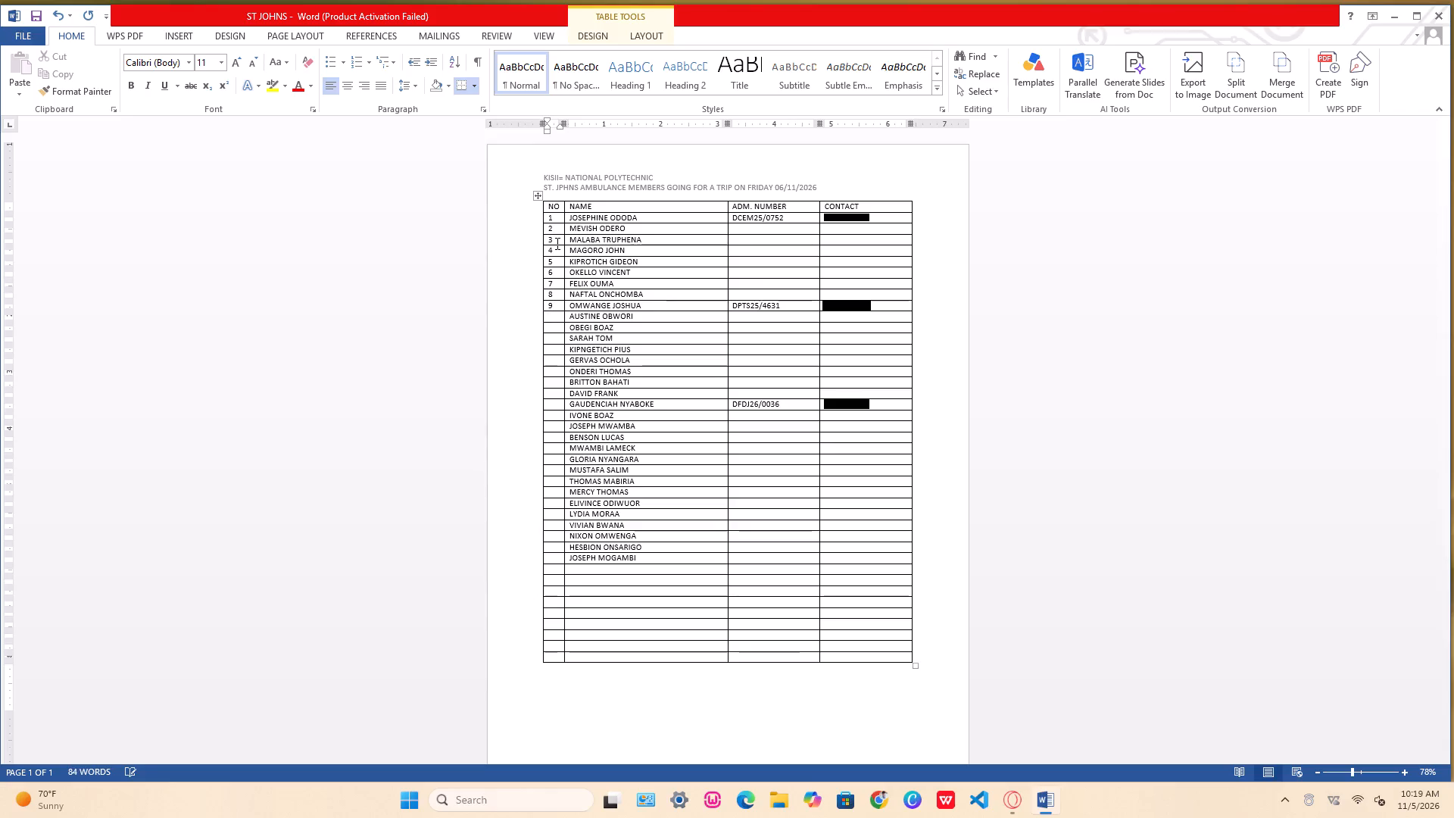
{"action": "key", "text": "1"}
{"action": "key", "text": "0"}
{"action": "key", "text": "Down"}
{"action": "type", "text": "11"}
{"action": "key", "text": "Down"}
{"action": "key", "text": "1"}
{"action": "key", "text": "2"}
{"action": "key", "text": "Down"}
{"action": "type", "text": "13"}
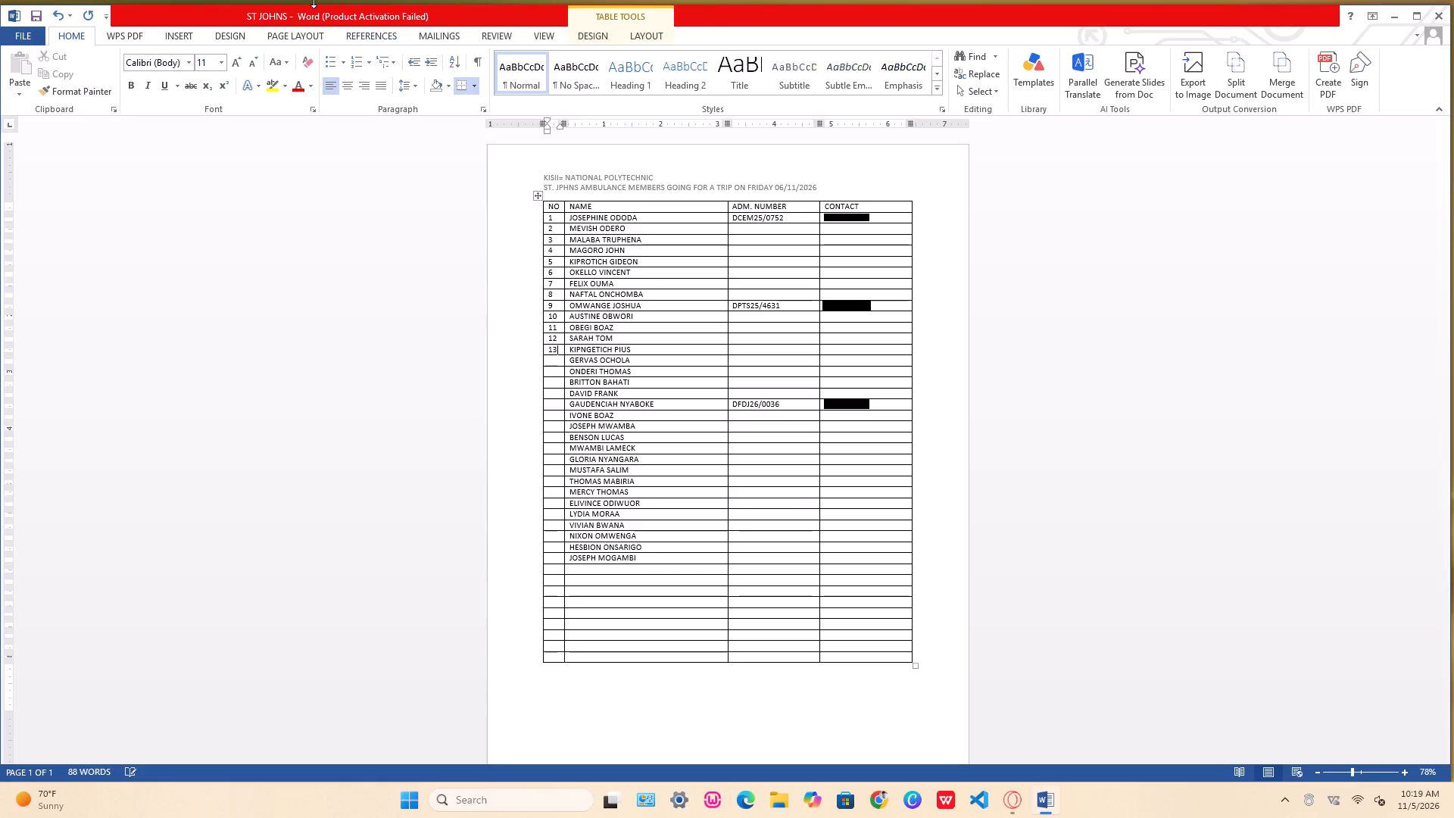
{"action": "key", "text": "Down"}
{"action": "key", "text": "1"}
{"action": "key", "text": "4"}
Number the fifteenth to eighteenth members' rows 15 through 18 in the NO column.
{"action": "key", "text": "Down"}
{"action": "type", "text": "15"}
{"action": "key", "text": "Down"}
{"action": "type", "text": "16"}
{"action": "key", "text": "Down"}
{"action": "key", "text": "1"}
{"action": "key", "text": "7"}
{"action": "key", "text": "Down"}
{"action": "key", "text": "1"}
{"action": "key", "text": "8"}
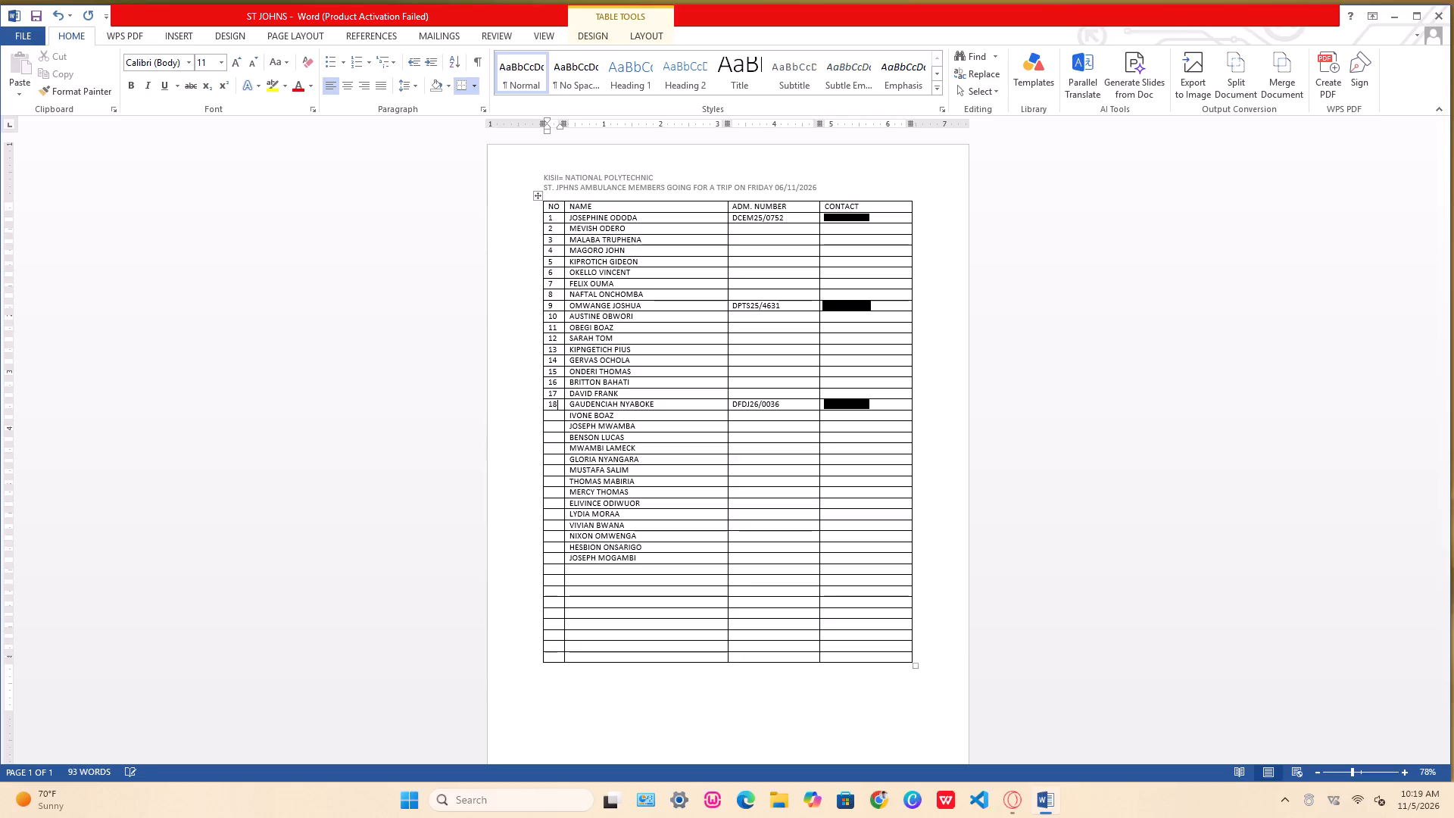
Number the nineteenth to twenty-second members' rows 19 through 22 in the NO column.
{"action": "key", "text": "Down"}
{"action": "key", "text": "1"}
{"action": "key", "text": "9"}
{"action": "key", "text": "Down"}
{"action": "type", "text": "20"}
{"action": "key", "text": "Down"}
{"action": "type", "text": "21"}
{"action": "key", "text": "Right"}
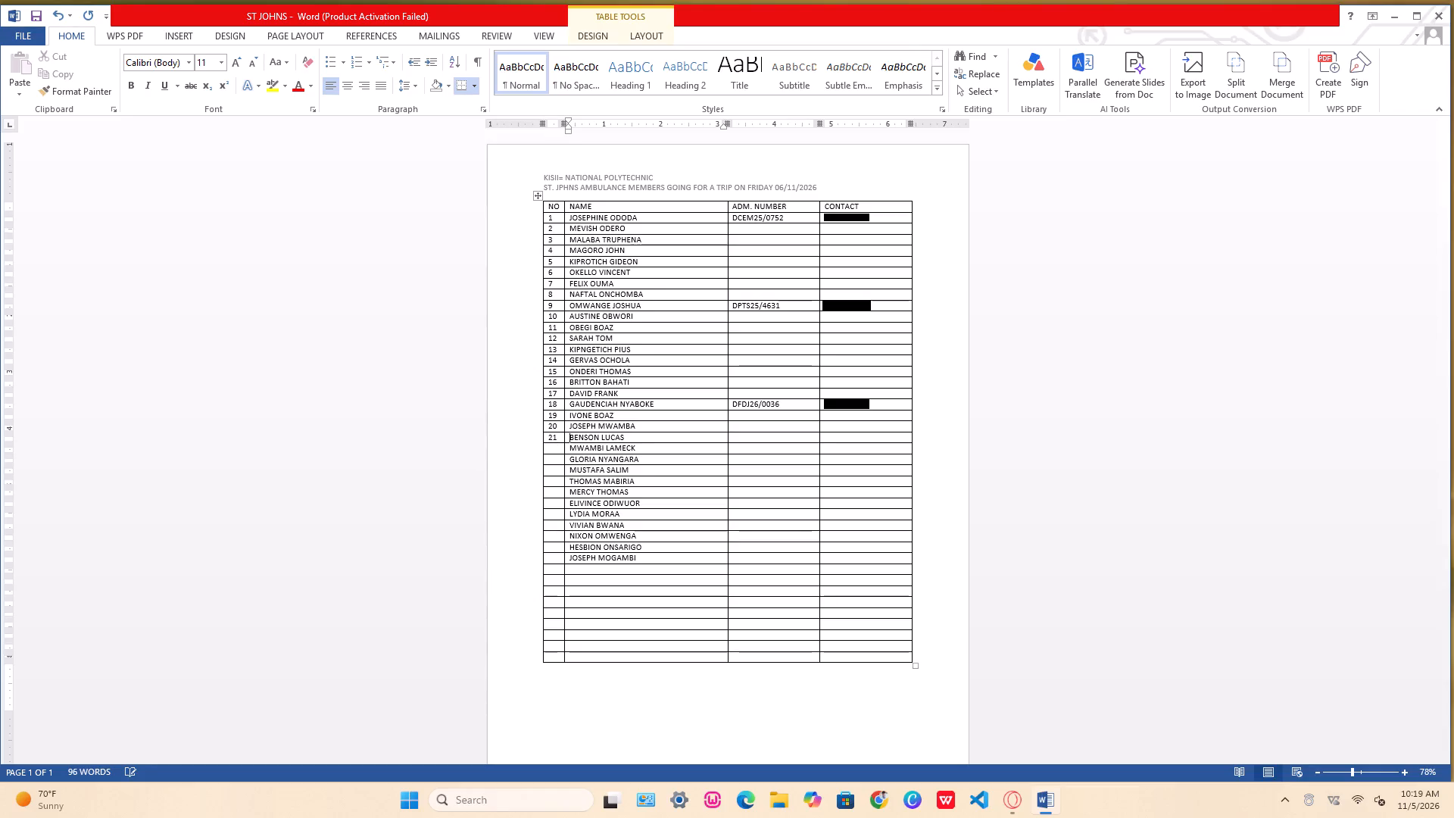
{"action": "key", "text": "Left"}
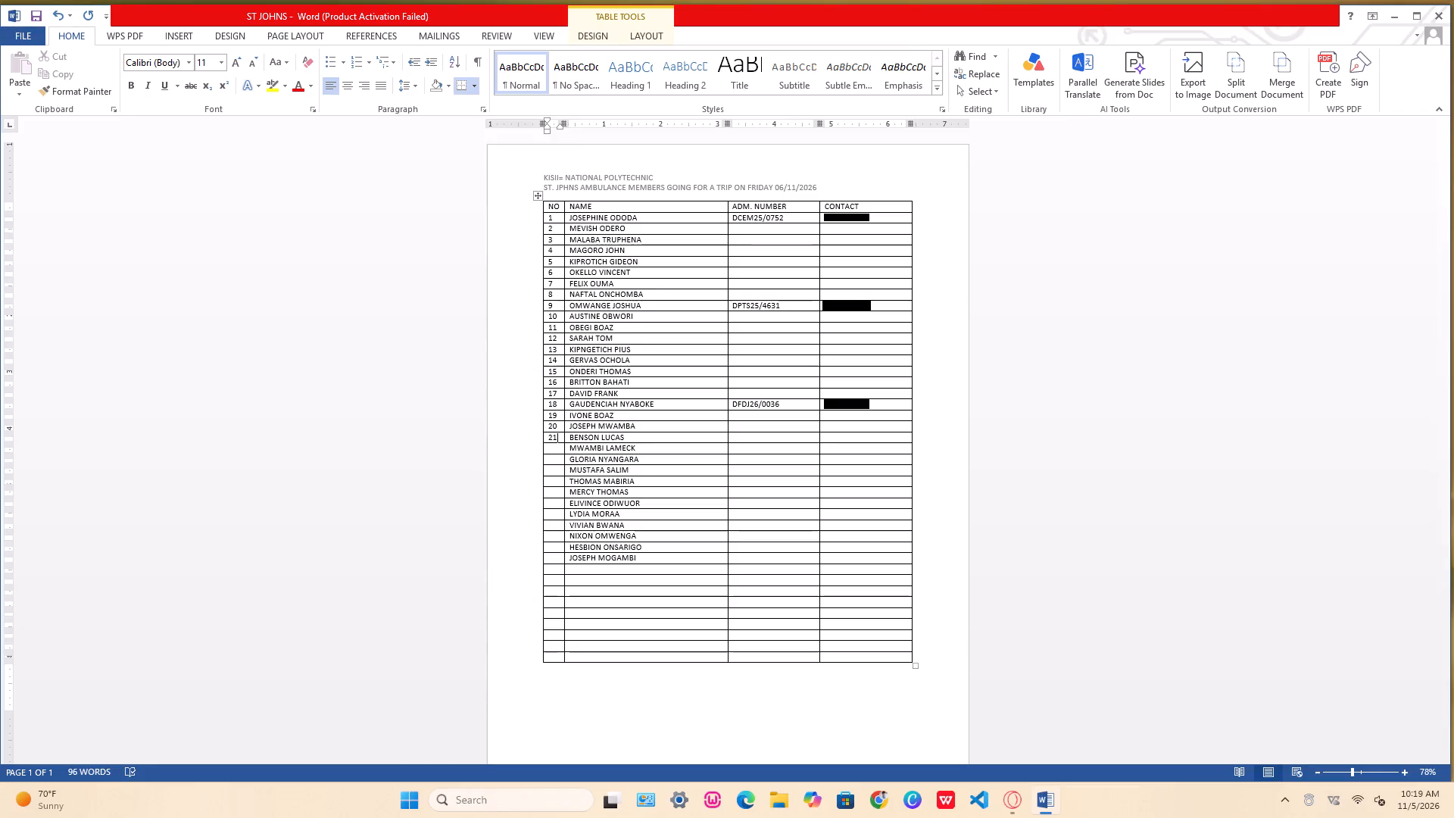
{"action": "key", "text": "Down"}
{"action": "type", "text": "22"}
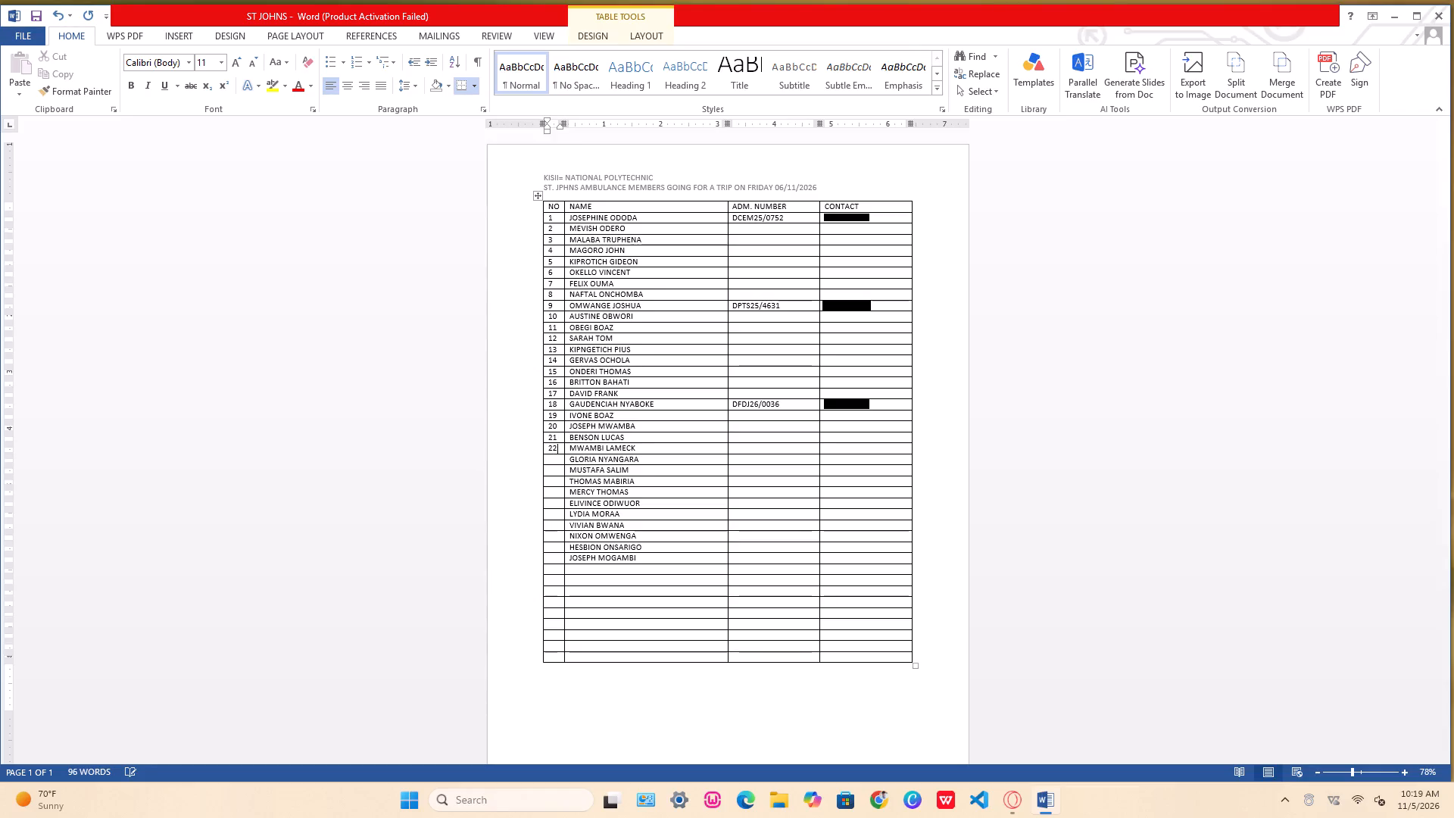
Number the twenty-third to twenty-seventh members' rows 23 through 27 in the NO column.
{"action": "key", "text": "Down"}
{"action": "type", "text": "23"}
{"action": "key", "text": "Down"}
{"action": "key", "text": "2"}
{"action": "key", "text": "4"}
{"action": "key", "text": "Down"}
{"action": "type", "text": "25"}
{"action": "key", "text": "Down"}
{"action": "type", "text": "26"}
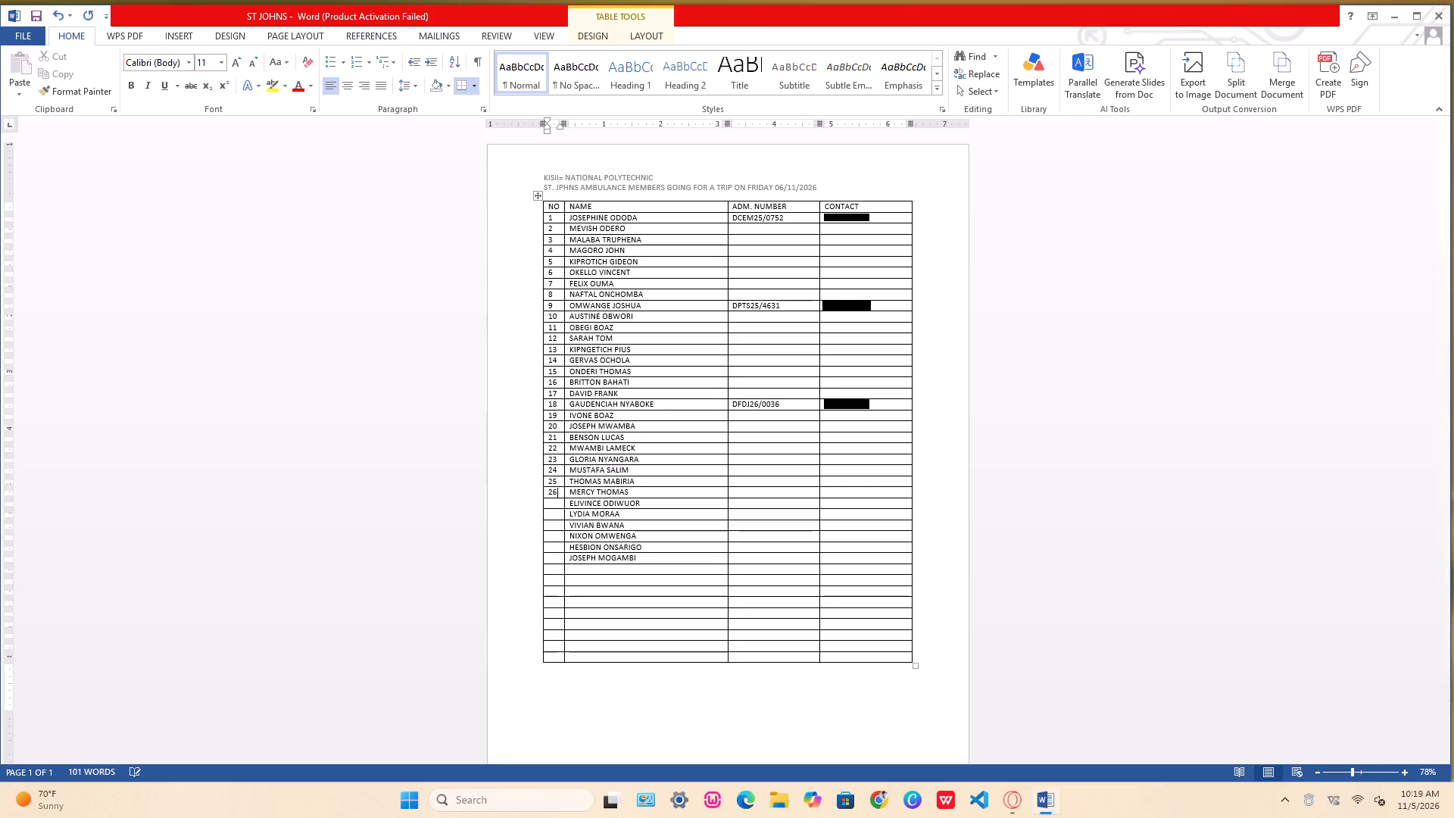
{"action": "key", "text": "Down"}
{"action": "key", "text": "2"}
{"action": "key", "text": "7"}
Number the twenty-eighth to thirty-second members' rows 28 through 32 in the NO column.
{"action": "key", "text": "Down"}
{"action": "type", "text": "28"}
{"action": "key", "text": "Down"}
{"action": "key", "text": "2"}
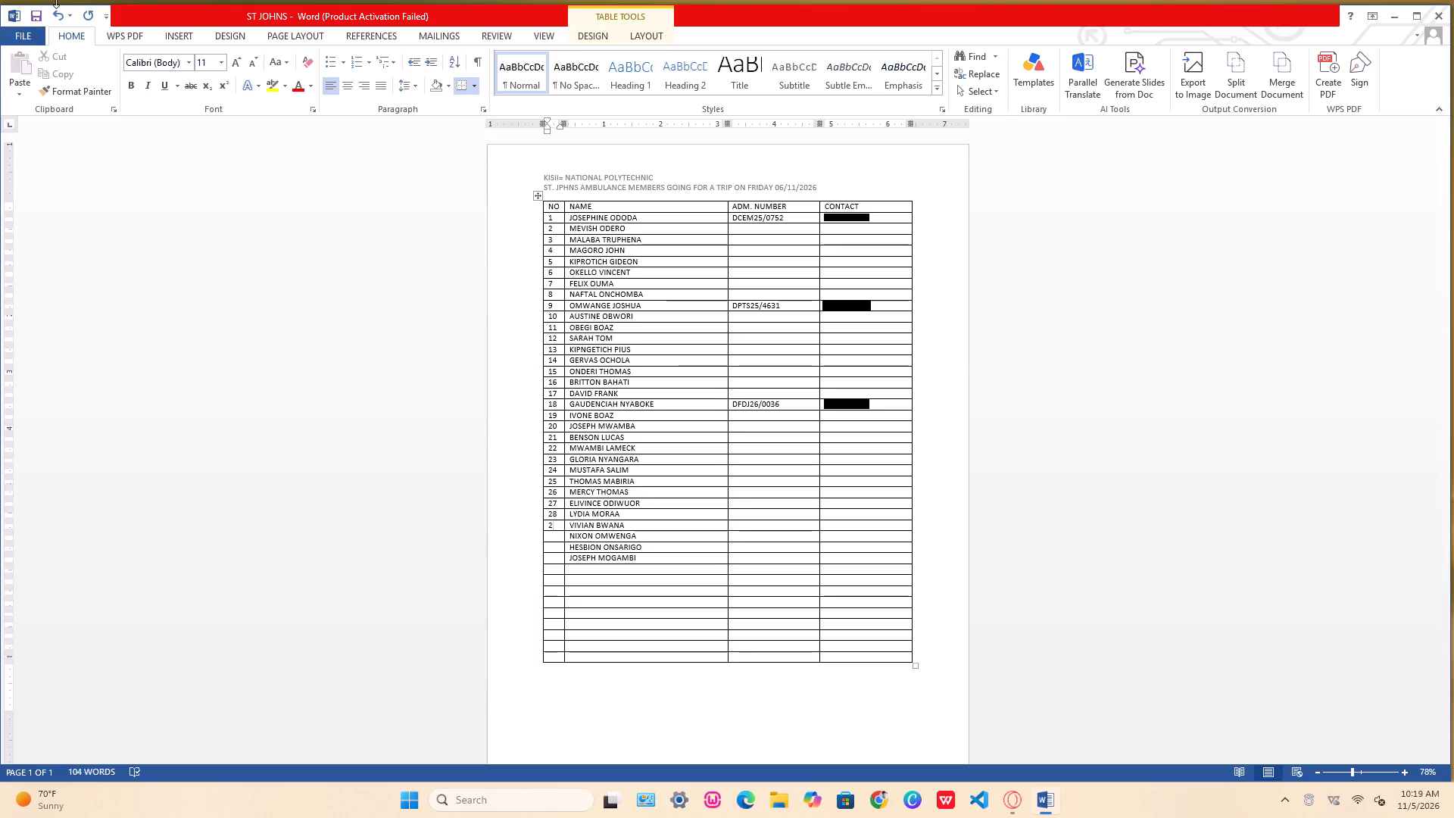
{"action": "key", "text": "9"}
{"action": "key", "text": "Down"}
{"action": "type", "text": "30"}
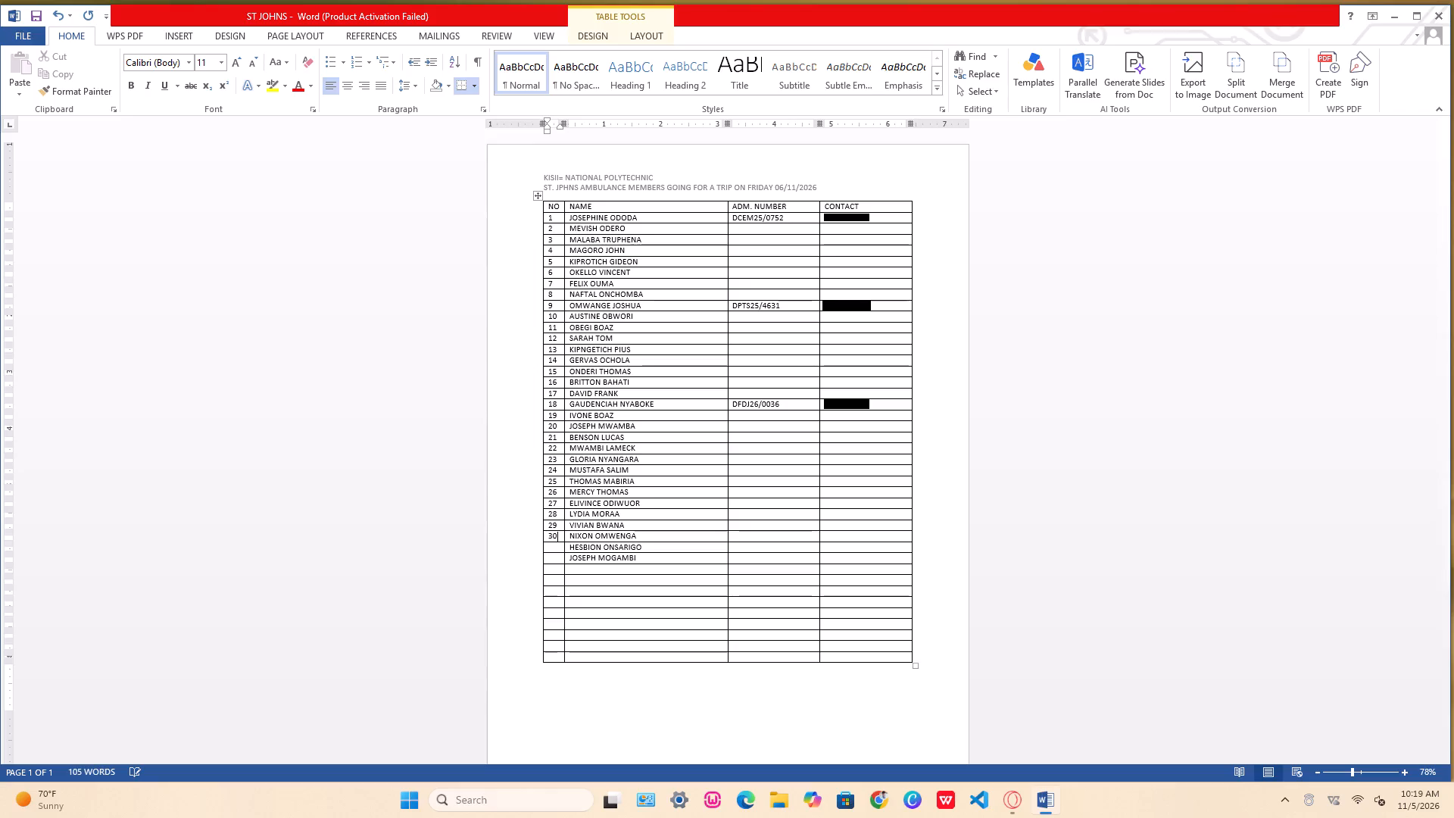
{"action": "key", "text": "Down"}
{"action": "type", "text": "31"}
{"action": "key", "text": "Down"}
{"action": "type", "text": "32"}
Number the first four empty rows below the thirty-second member 33 through 36 in the NO column.
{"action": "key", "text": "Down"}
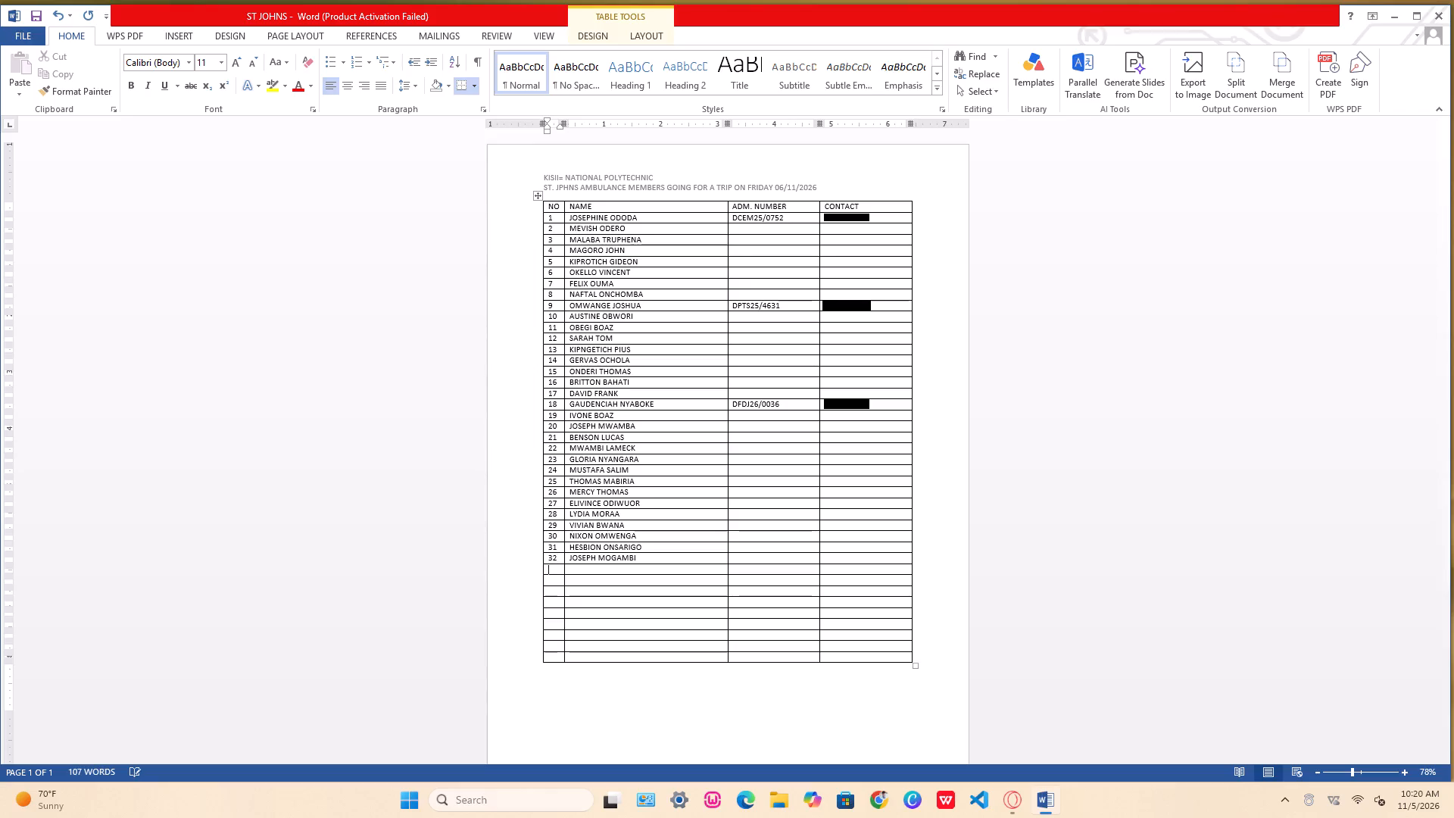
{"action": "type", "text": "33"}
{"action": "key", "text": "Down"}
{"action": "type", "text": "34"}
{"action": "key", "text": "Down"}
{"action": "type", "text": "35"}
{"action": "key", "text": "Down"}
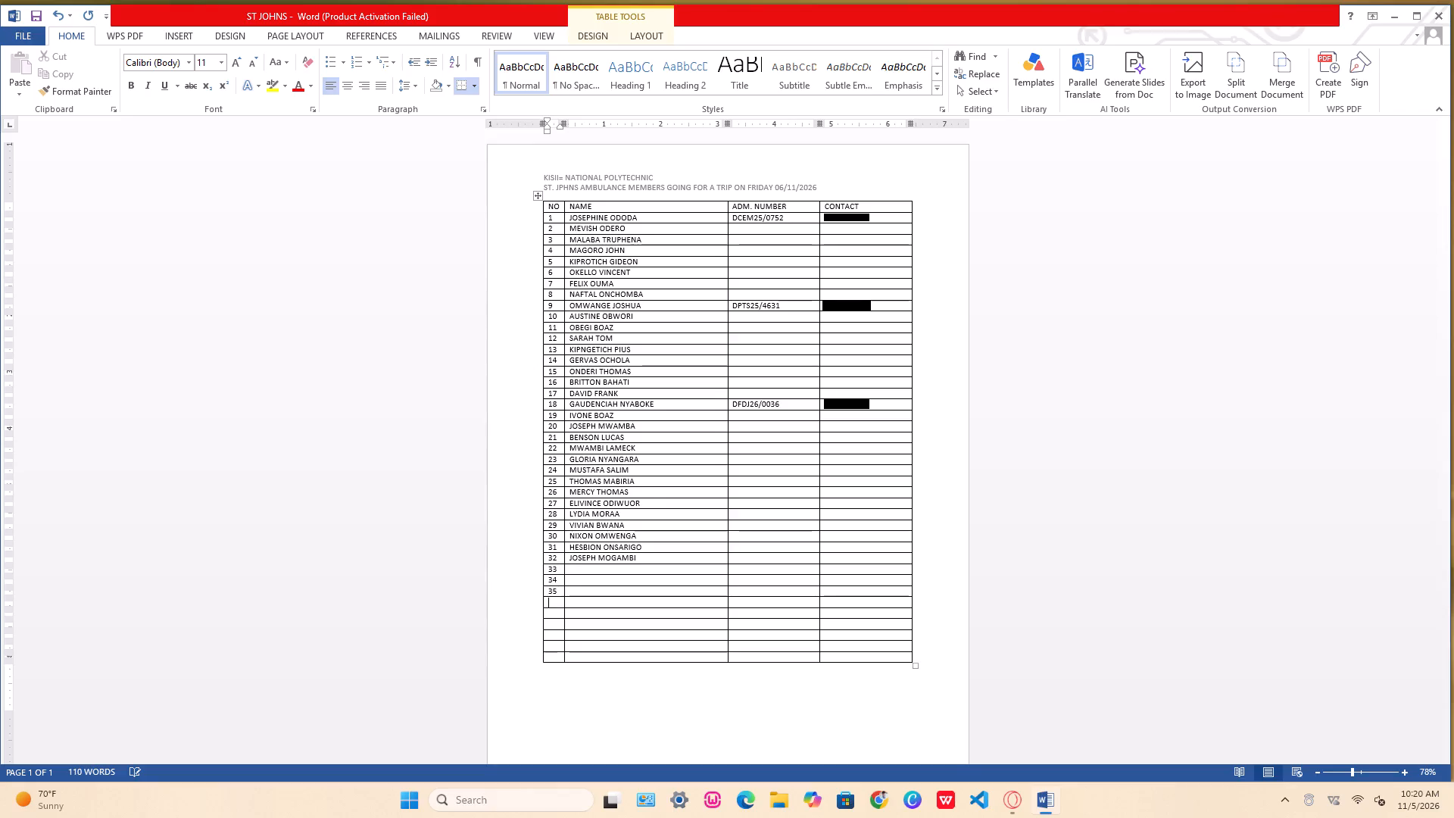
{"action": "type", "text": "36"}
Number the four empty rows below row 36 as 37 through 40 in the NO column.
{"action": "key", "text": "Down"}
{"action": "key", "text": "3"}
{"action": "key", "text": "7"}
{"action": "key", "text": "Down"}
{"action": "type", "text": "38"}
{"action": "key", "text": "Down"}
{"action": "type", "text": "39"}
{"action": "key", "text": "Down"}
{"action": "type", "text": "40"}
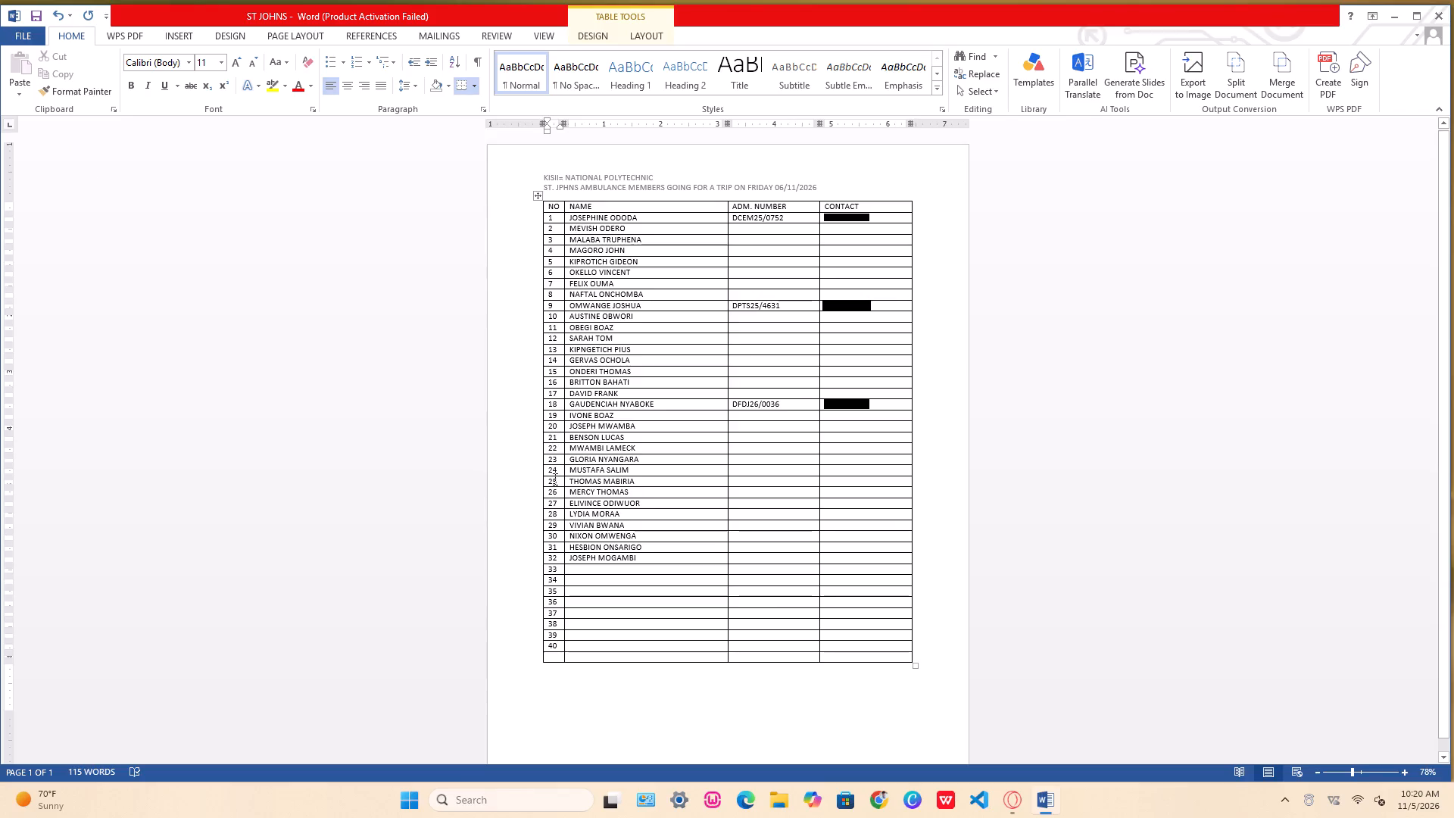
Place the cursor in row 33's NAME cell and save the document.
{"action": "left_click", "coordinate": [582, 570]}
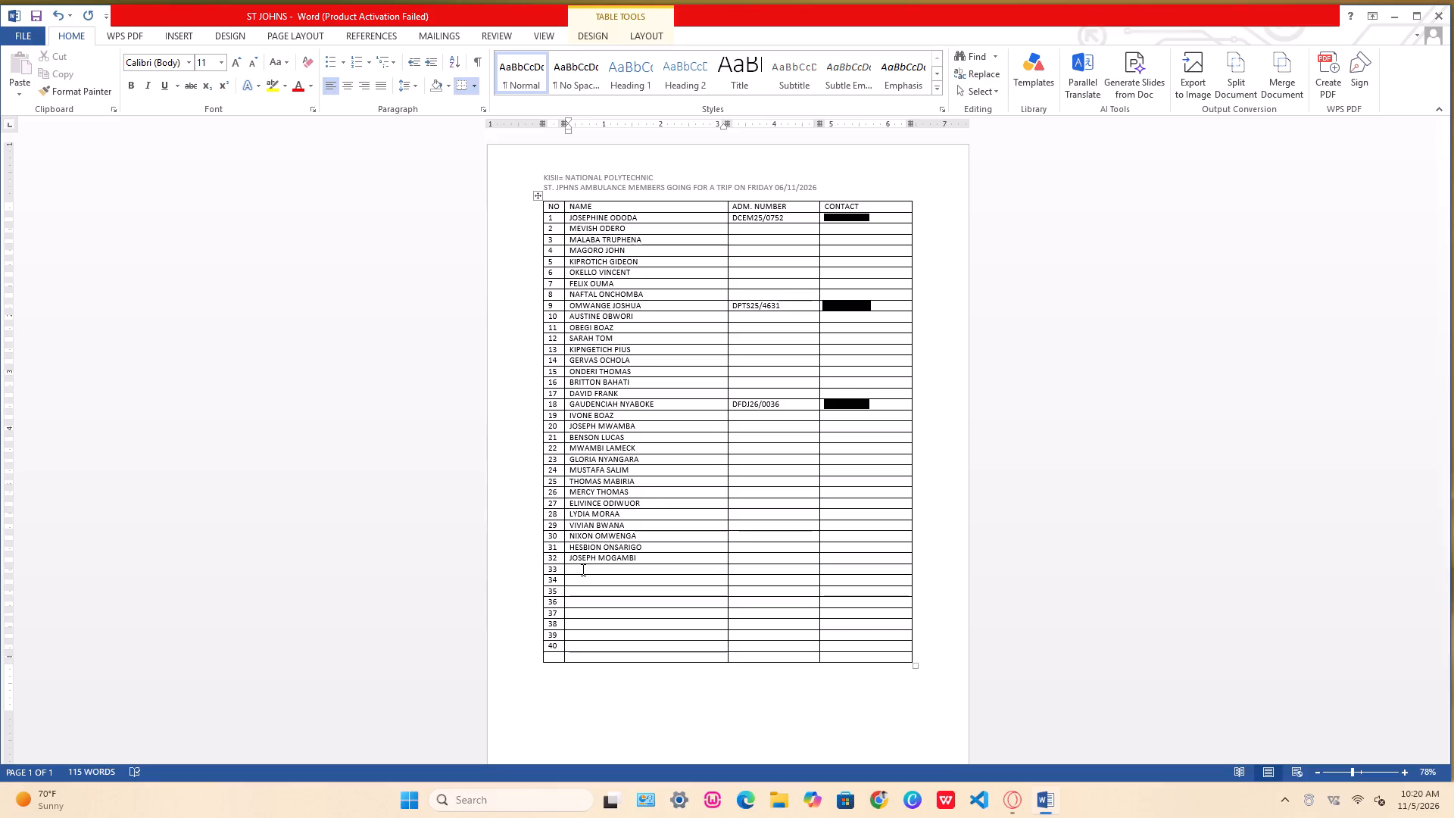
{"action": "key", "text": "ctrl+s"}
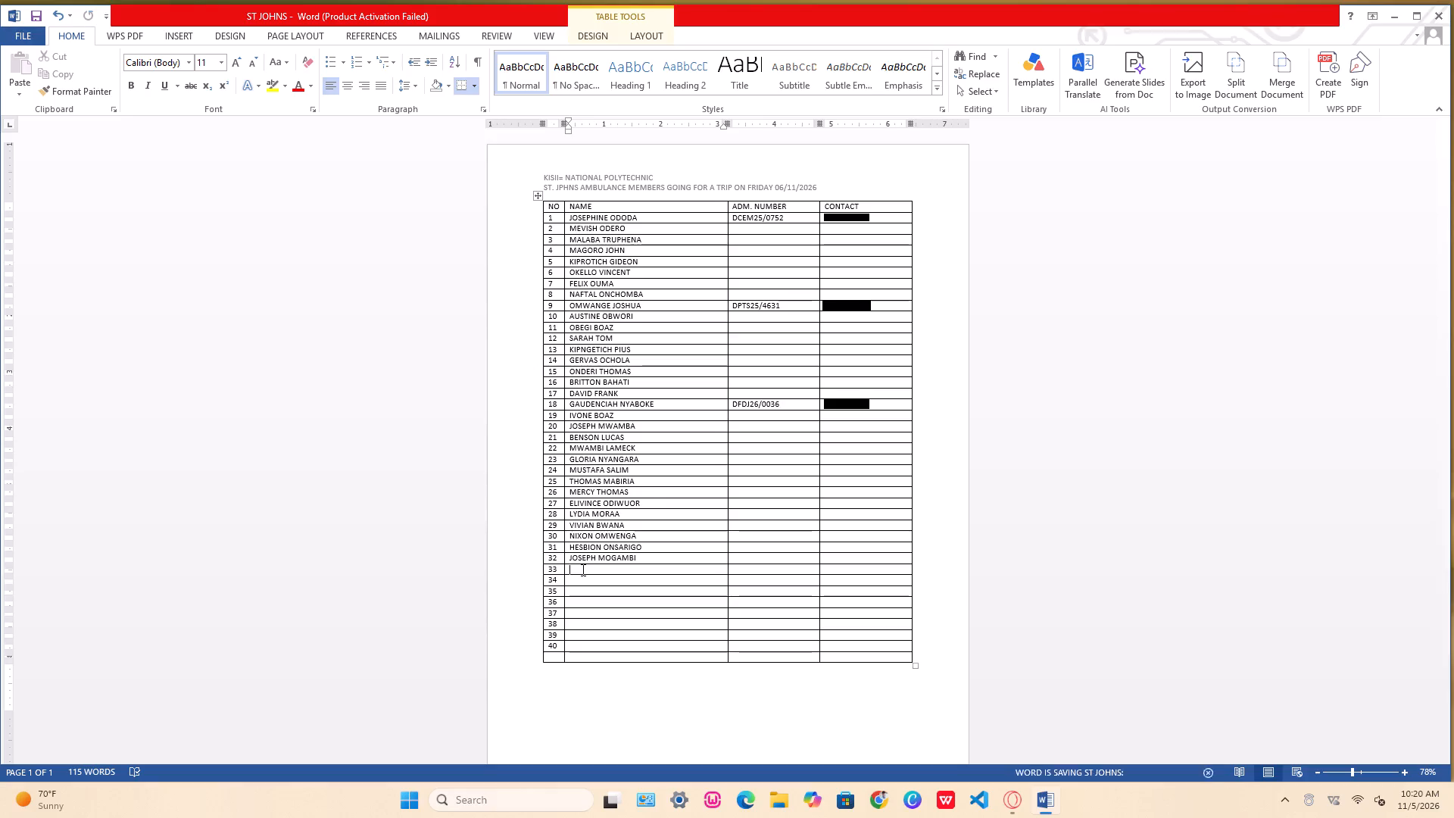
Enter the thirty-third member's full name in capital letters in row 33's NAME cell.
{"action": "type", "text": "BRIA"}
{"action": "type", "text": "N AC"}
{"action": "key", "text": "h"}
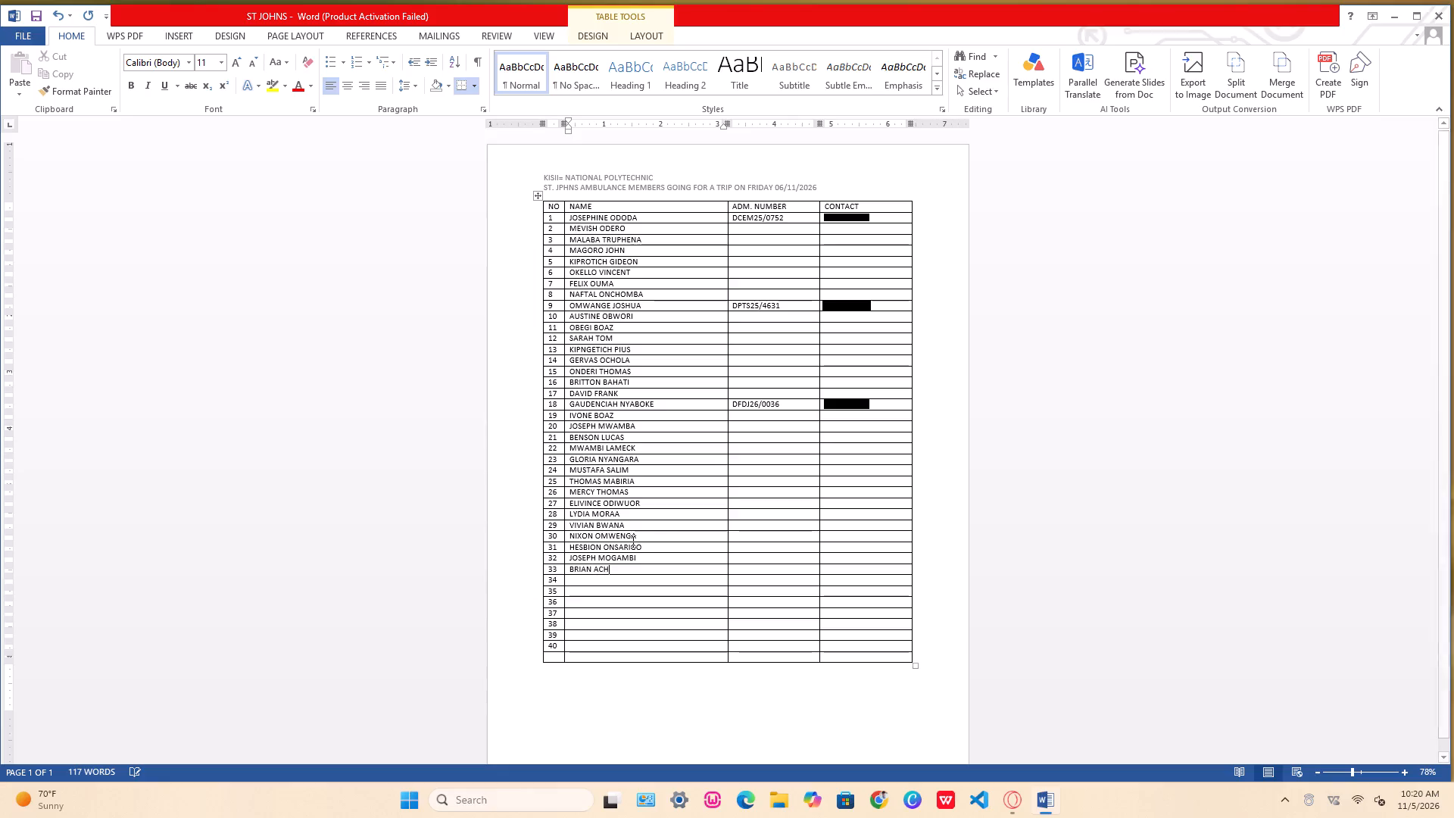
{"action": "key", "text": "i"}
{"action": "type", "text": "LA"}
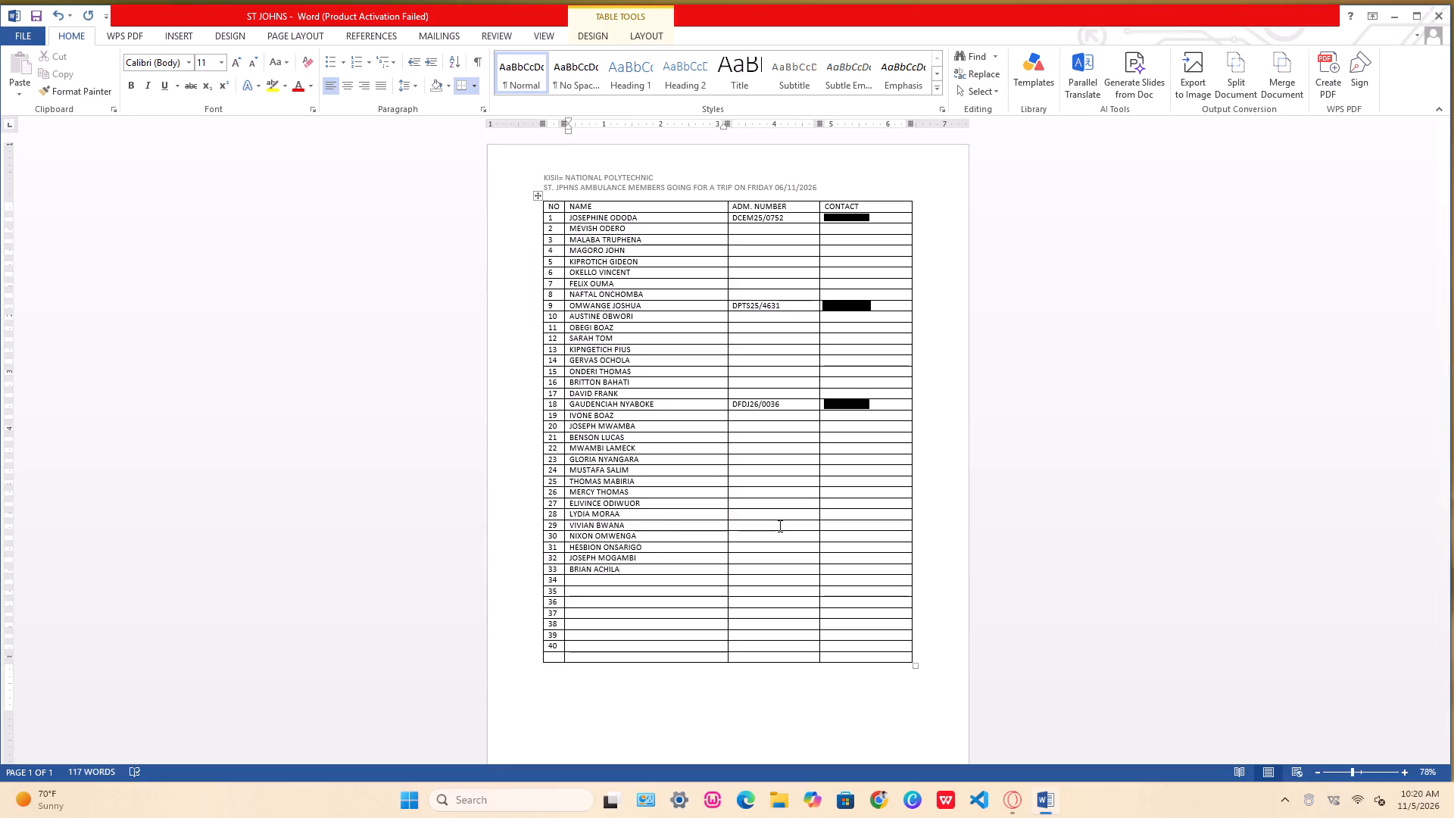
Enter the thirty-fourth member's full name in capital letters in row 34's NAME cell.
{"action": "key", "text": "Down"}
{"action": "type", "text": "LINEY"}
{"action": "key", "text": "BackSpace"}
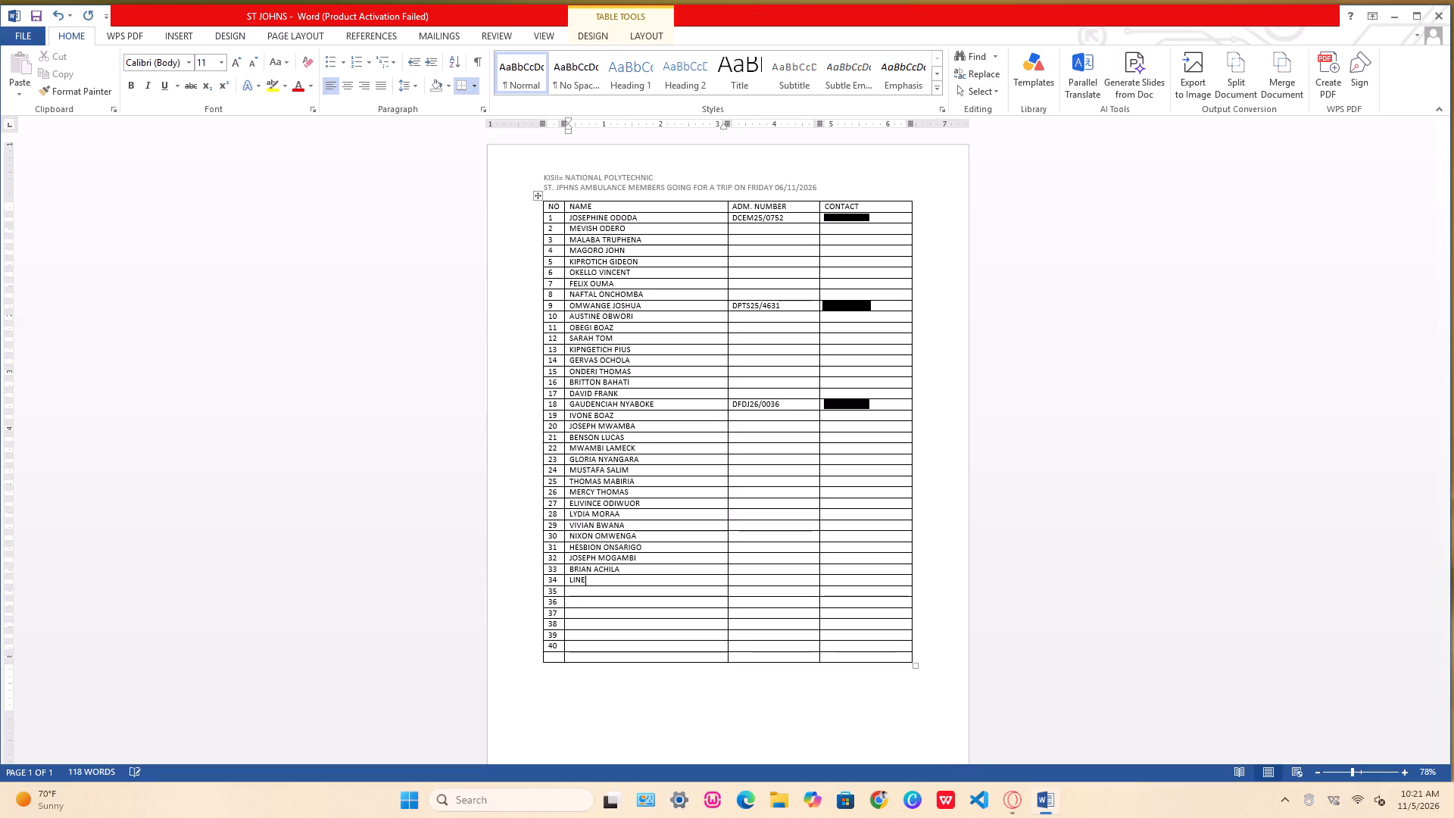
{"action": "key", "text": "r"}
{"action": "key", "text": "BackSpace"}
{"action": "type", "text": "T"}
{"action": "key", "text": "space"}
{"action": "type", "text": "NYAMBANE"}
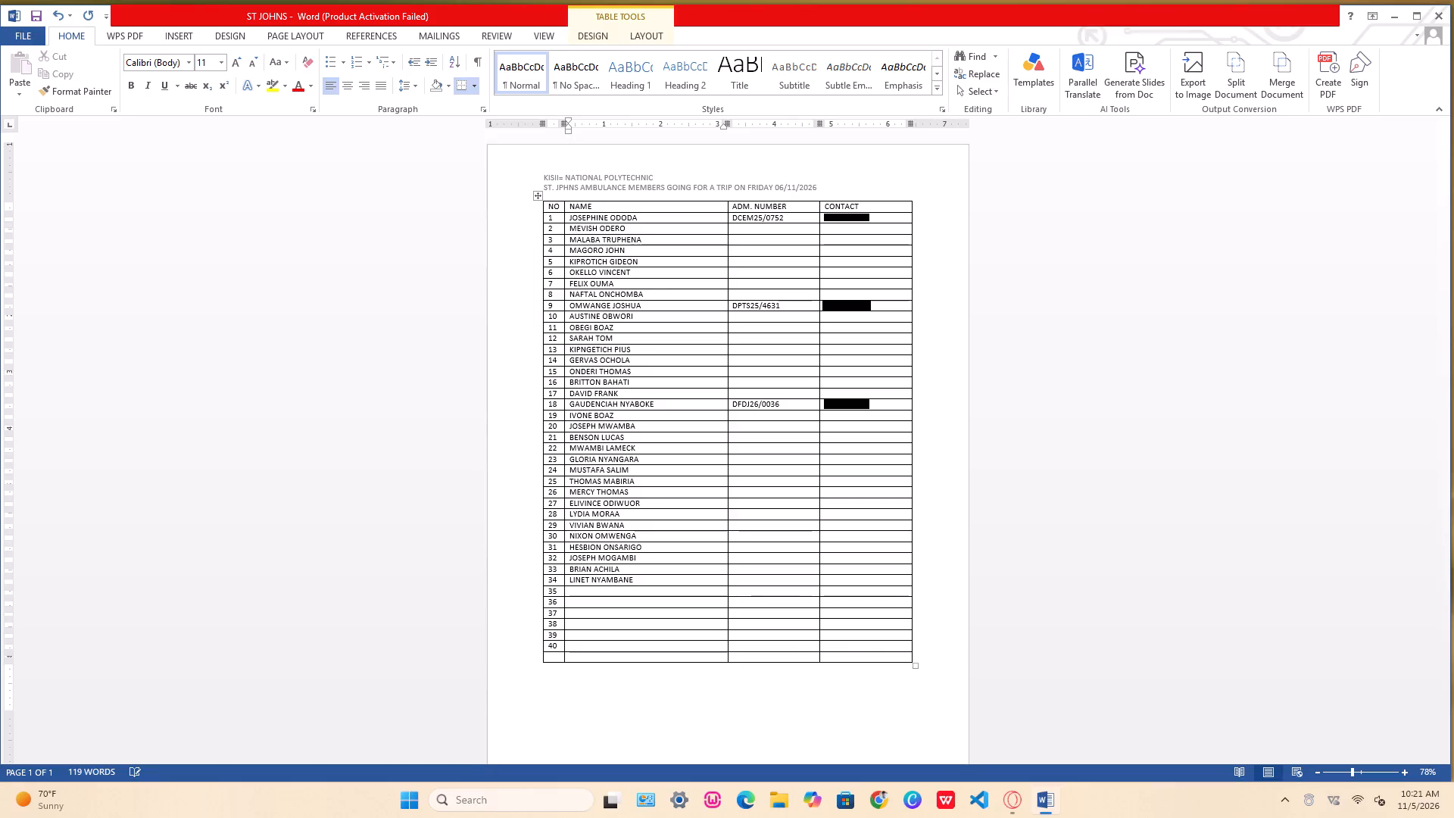
Enter the thirty-fifth member's full name in capital letters in row 35's NAME cell.
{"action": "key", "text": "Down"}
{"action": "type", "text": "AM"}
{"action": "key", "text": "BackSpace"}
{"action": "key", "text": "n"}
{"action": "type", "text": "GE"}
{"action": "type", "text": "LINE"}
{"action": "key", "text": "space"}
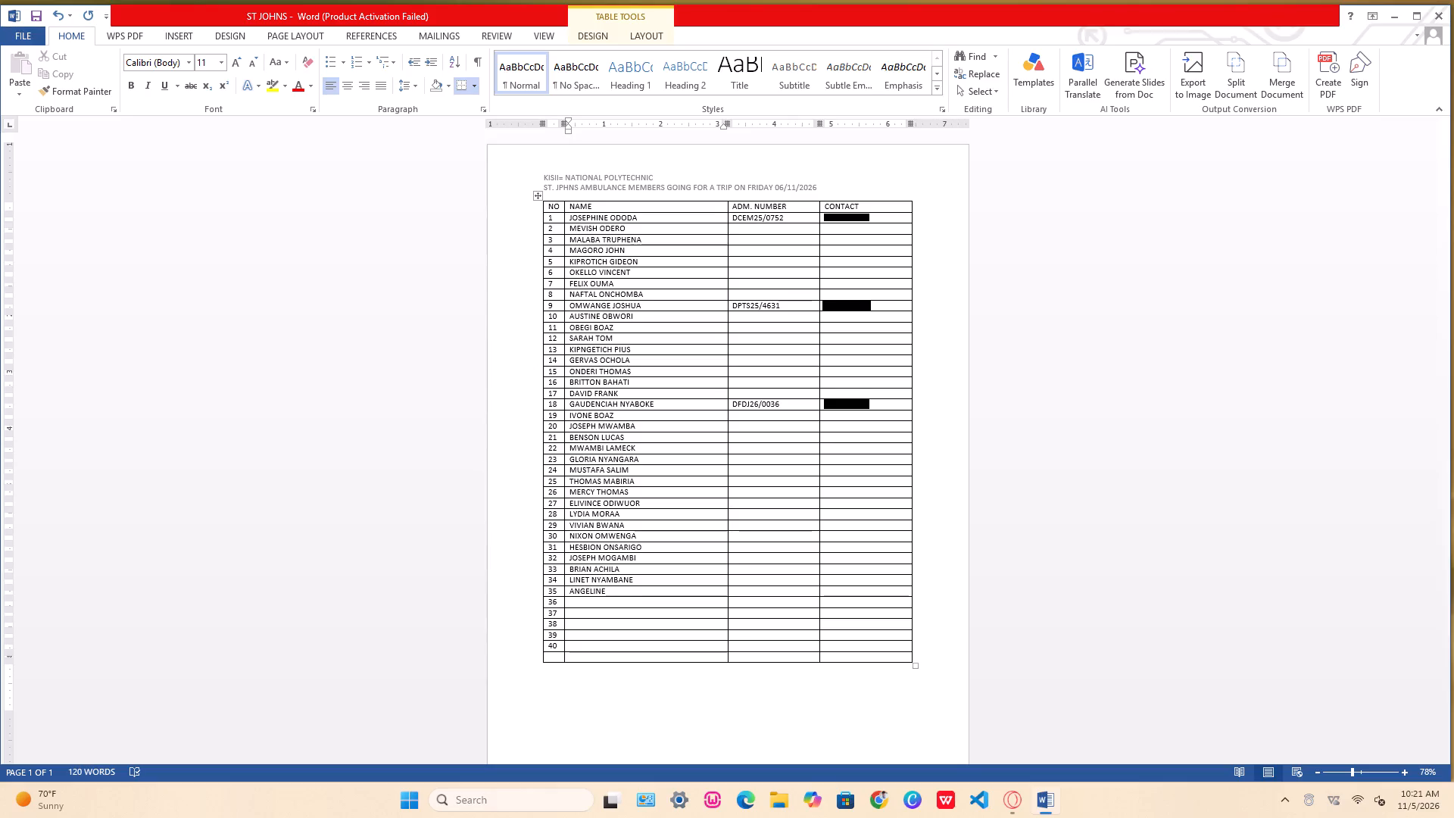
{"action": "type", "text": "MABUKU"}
Enter the thirty-sixth member's full name in capital letters in row 36's NAME cell.
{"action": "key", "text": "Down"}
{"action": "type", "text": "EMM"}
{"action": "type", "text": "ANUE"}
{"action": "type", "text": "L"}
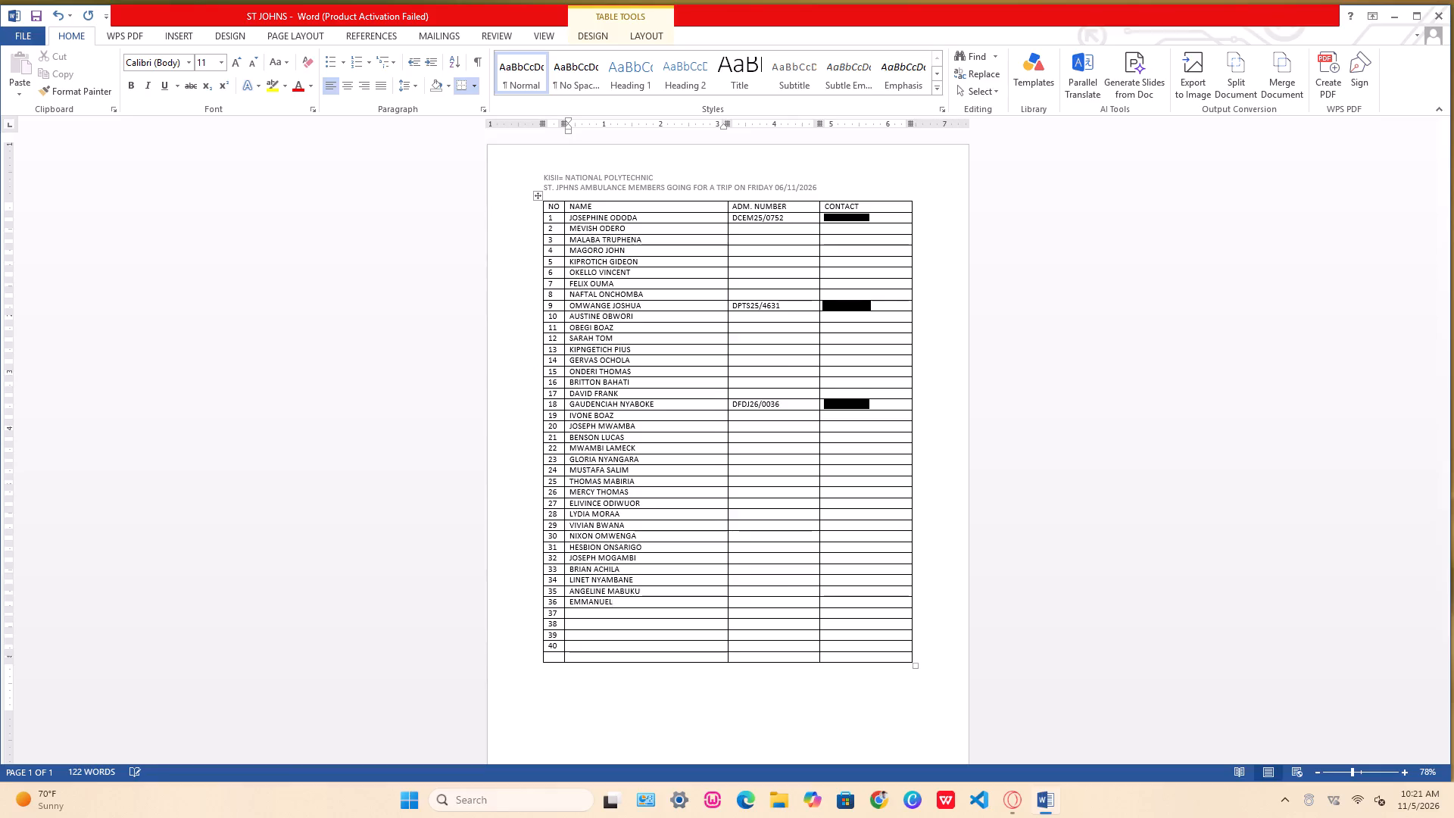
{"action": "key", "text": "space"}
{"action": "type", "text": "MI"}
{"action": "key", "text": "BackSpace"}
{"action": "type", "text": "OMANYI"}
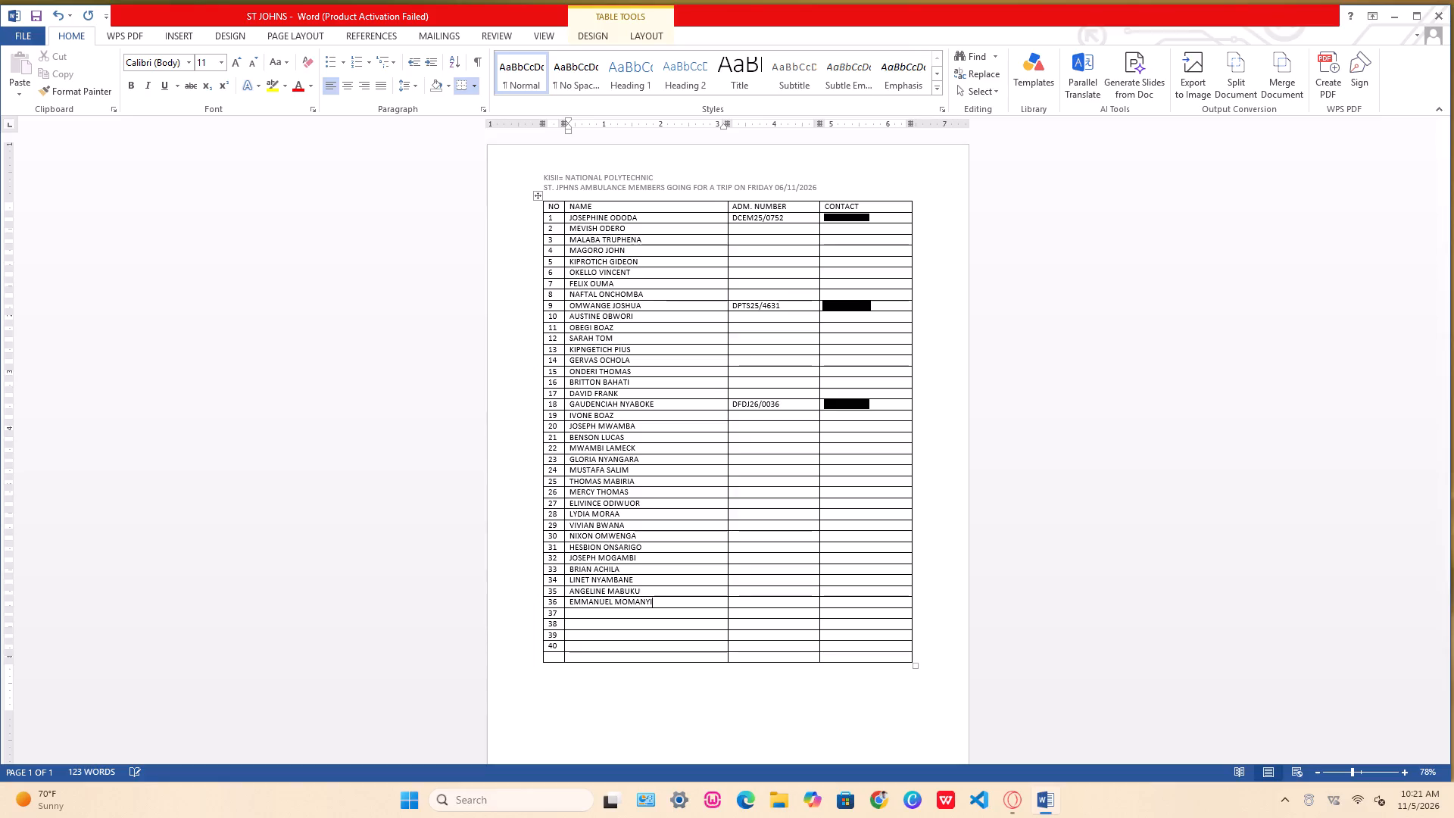
Enter the thirty-seventh member's full name in capital letters in row 37's NAME cell and move to row 38.
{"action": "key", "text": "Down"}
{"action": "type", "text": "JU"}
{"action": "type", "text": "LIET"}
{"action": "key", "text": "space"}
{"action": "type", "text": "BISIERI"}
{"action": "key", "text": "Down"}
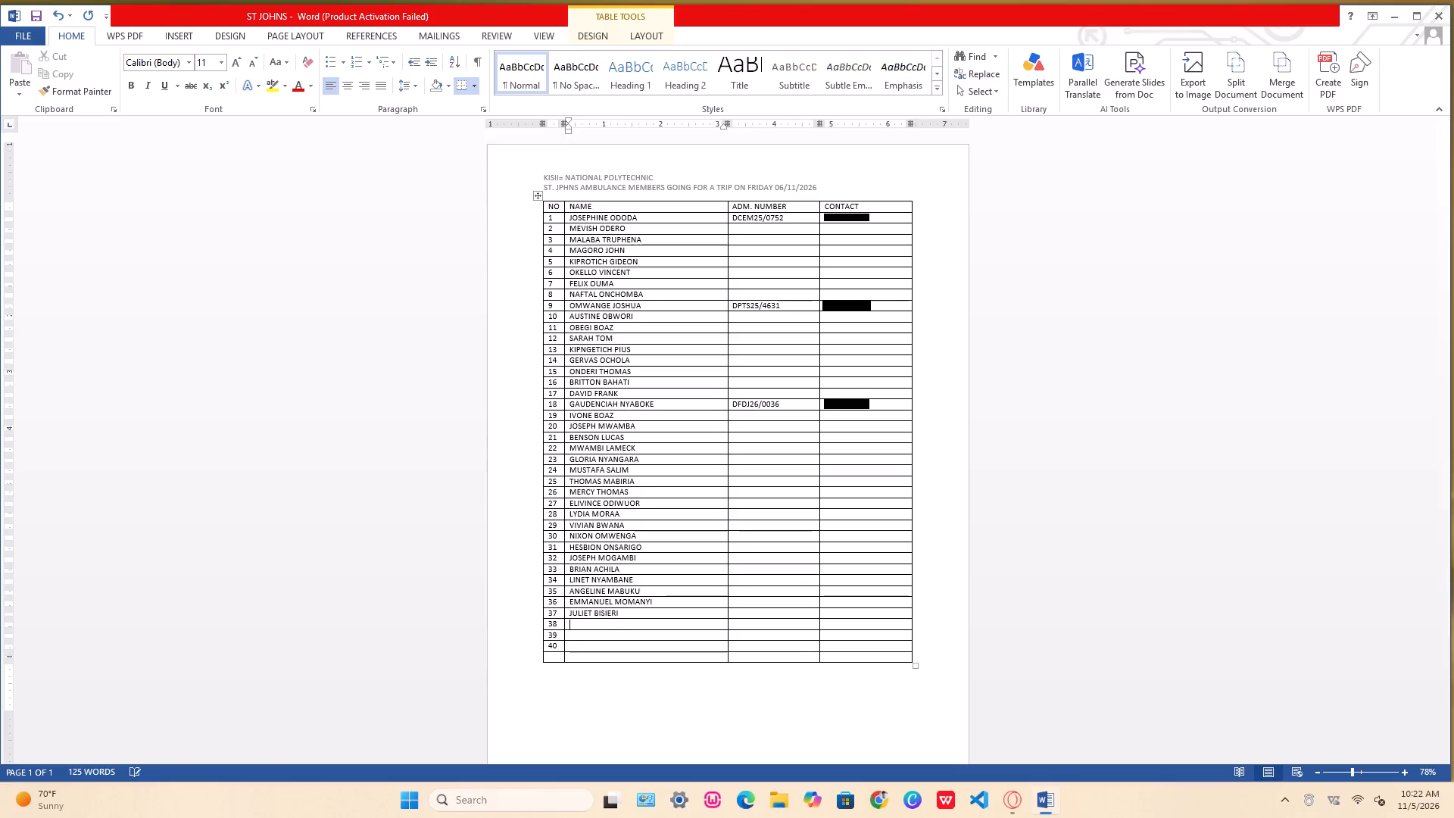